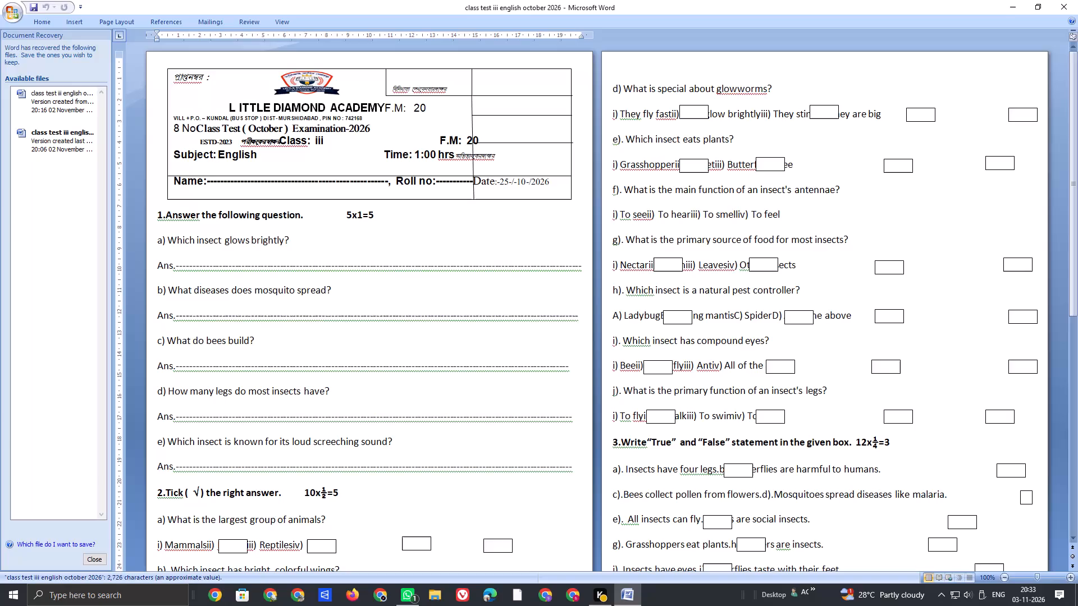
Look through the class iii English test paper, from the header and question sections to the closing rewrite exercises.
{"action": "scroll", "coordinate": [368, 326], "scroll_direction": "down", "scroll_amount": 6}
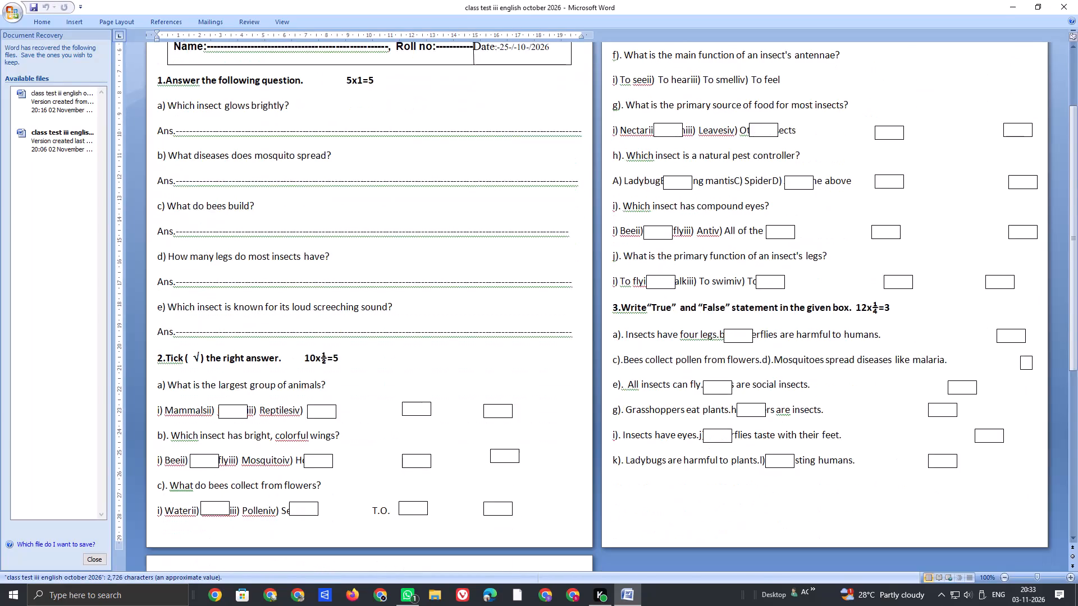
{"action": "scroll", "coordinate": [368, 325], "scroll_direction": "down", "scroll_amount": 17}
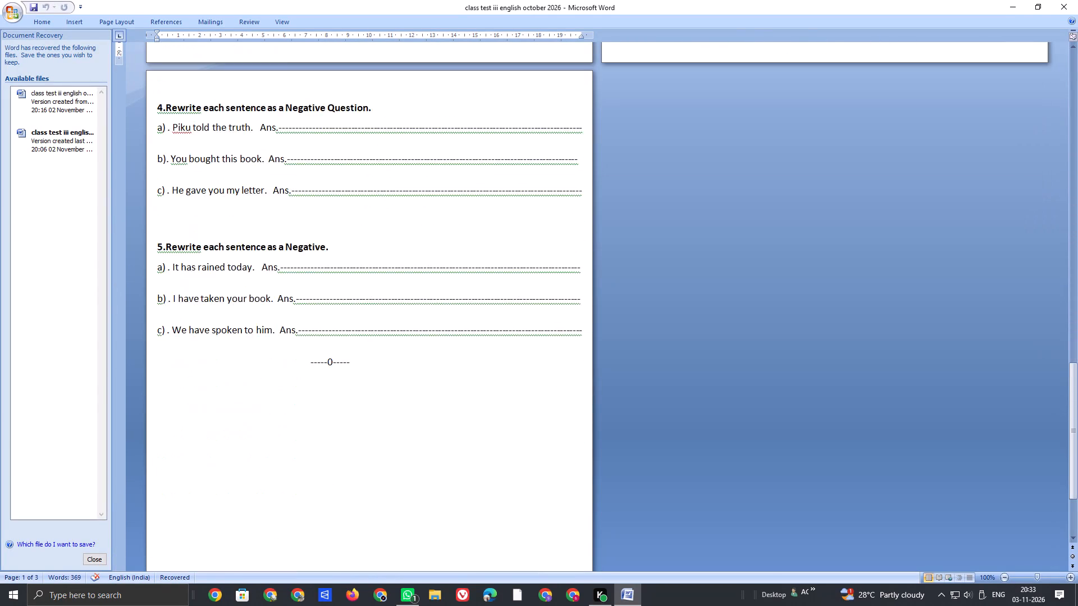
{"action": "scroll", "coordinate": [366, 320], "scroll_direction": "up", "scroll_amount": 12}
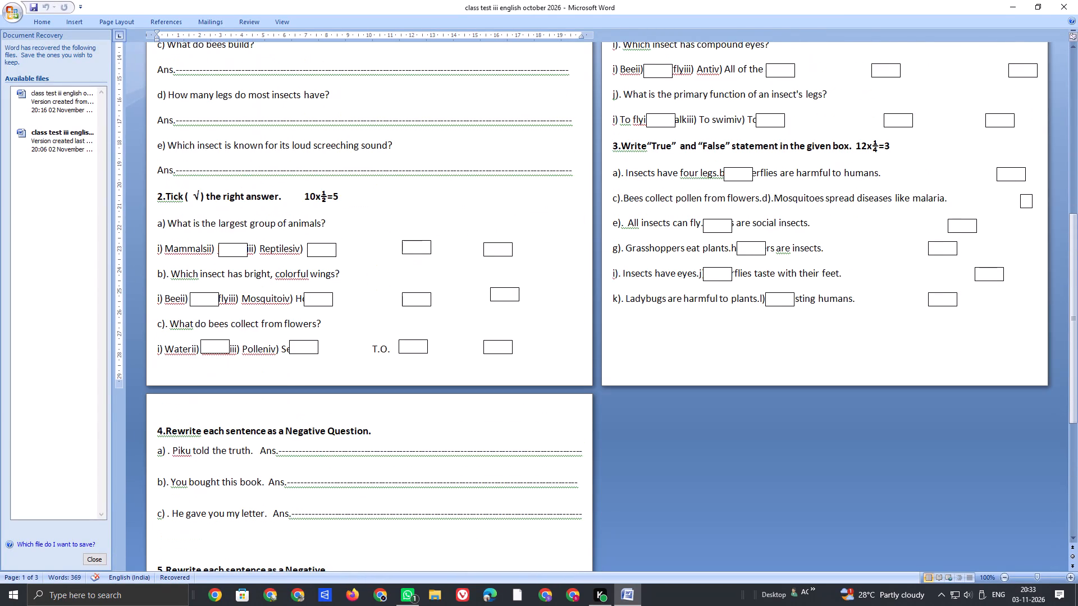
{"action": "scroll", "coordinate": [369, 318], "scroll_direction": "up", "scroll_amount": 1}
{"action": "scroll", "coordinate": [659, 73], "scroll_direction": "up", "scroll_amount": 10}
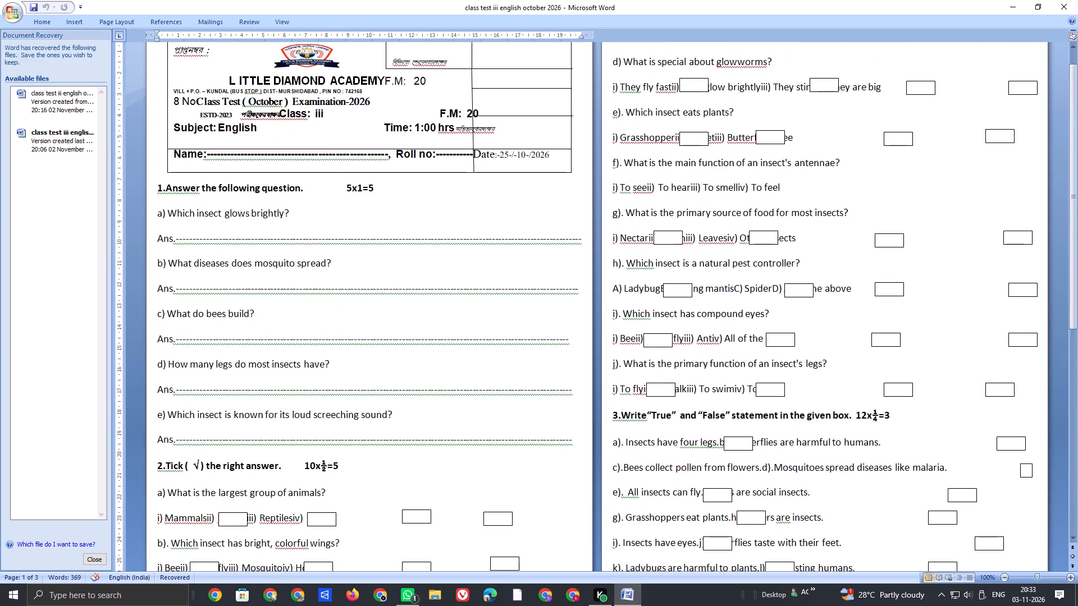
Select the wording "Which insect glows brightly" in question a) of section 1.
{"action": "left_click_drag", "start_coordinate": [166, 239], "coordinate": [229, 235]}
{"action": "left_click", "coordinate": [318, 240]}
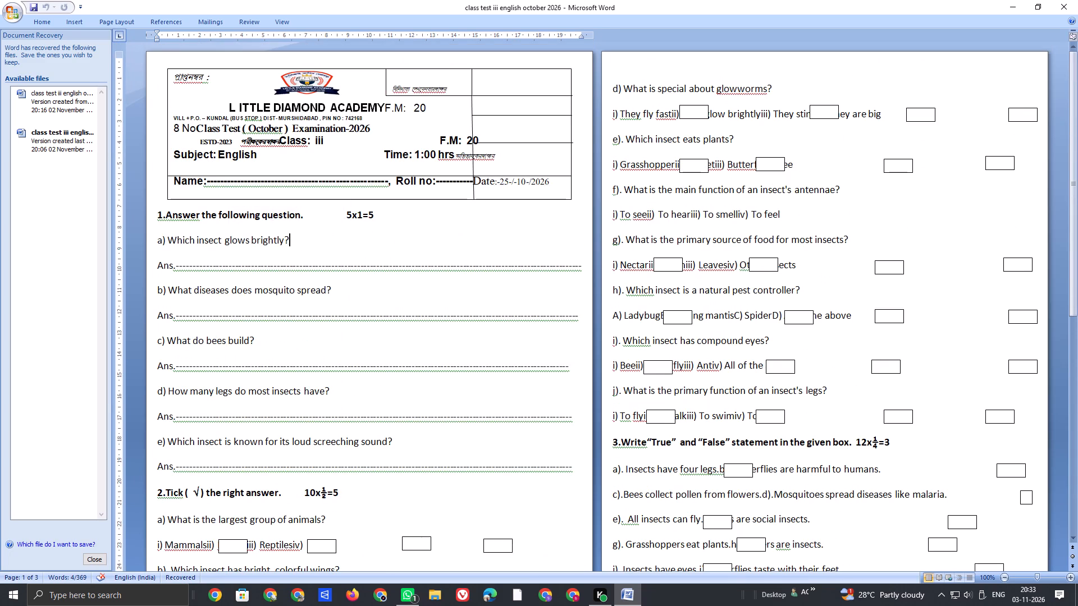
{"action": "left_click_drag", "start_coordinate": [283, 241], "coordinate": [190, 238]}
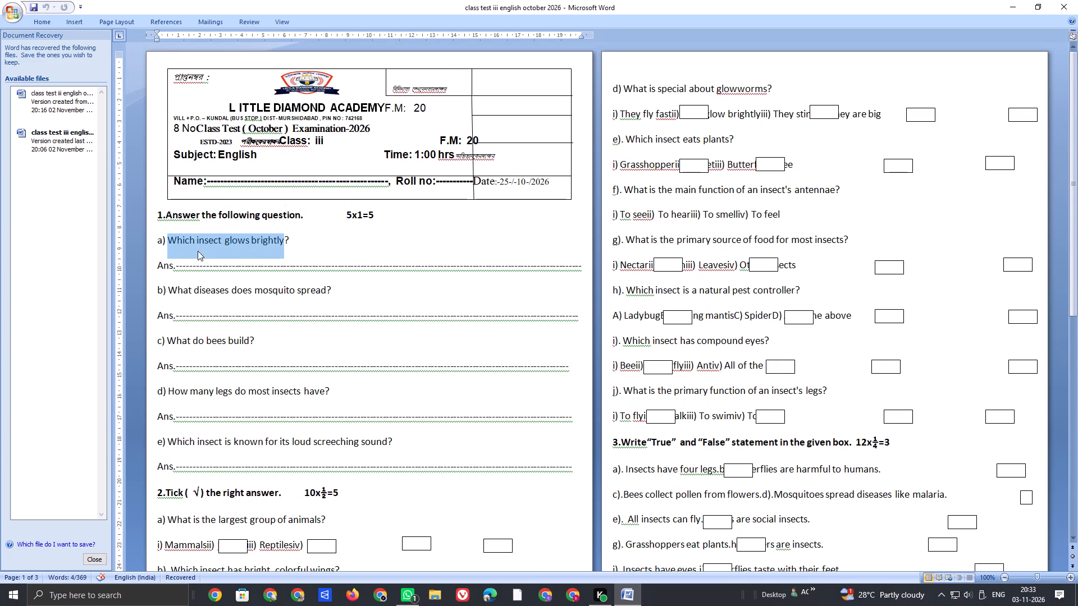
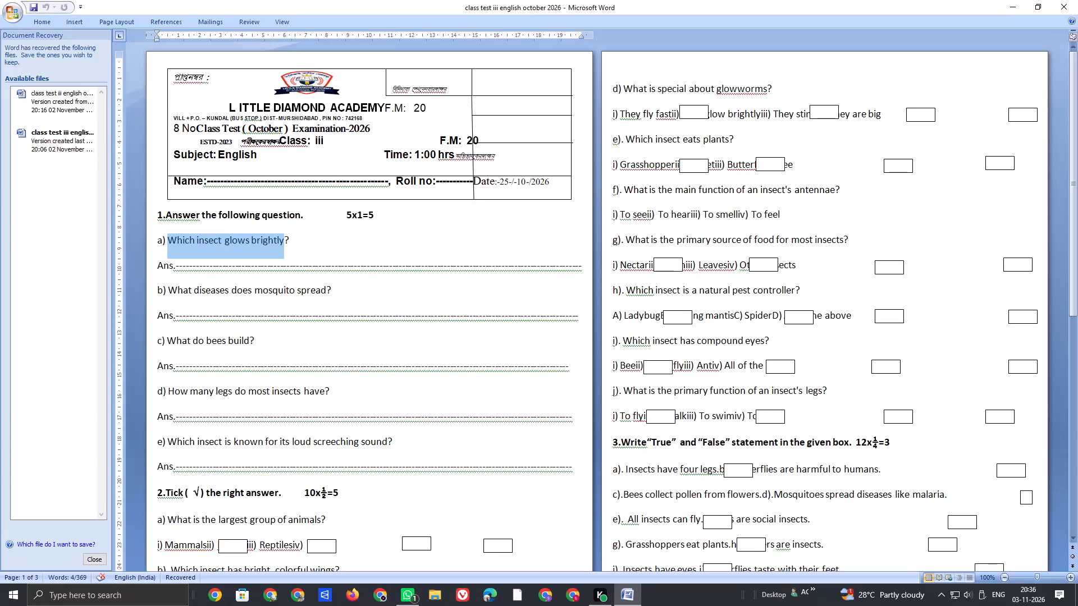
Reduce the document window to a smaller size and look through the questions in sections 1 to 3 of the test paper.
{"action": "scroll", "coordinate": [307, 360], "scroll_direction": "down", "scroll_amount": 8}
{"action": "scroll", "coordinate": [245, 406], "scroll_direction": "down", "scroll_amount": 1}
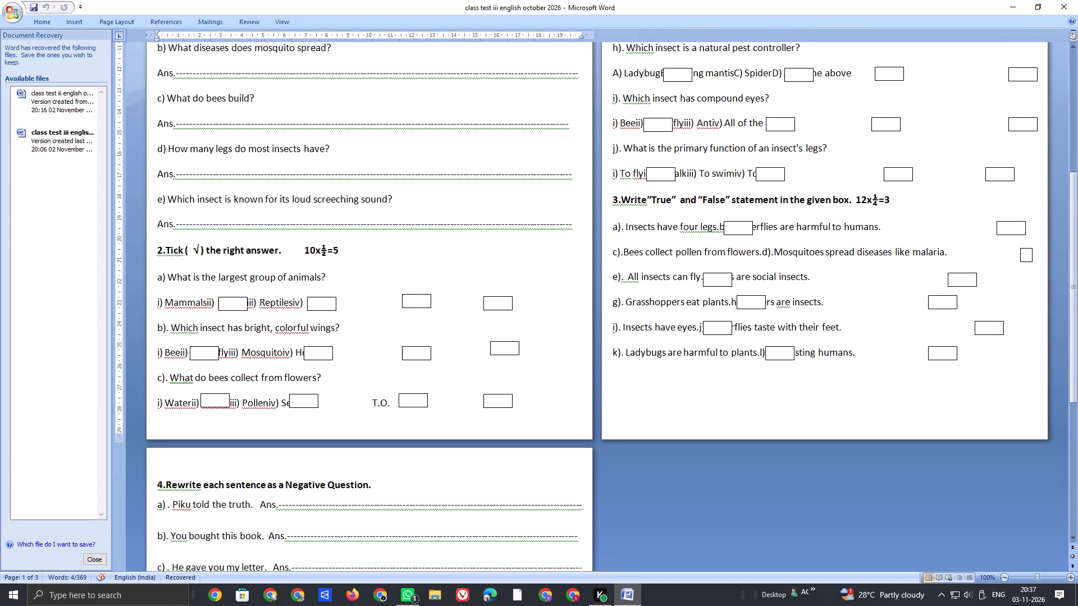
{"action": "scroll", "coordinate": [691, 274], "scroll_direction": "up", "scroll_amount": 5}
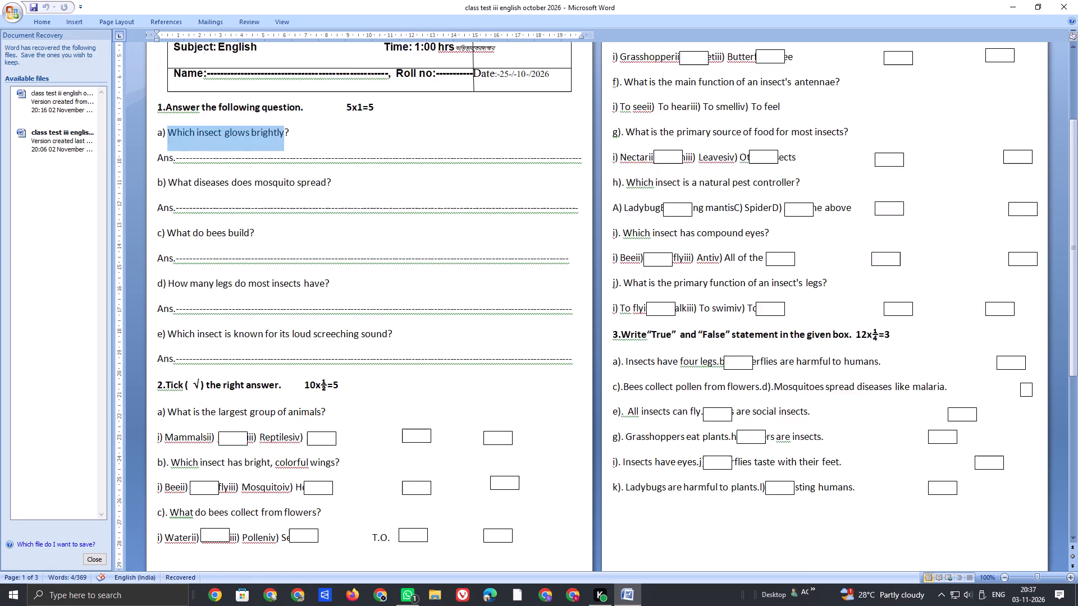
{"action": "scroll", "coordinate": [785, 244], "scroll_direction": "up", "scroll_amount": 4}
{"action": "double_click", "coordinate": [801, 0]}
{"action": "scroll", "coordinate": [399, 246], "scroll_direction": "down", "scroll_amount": 15}
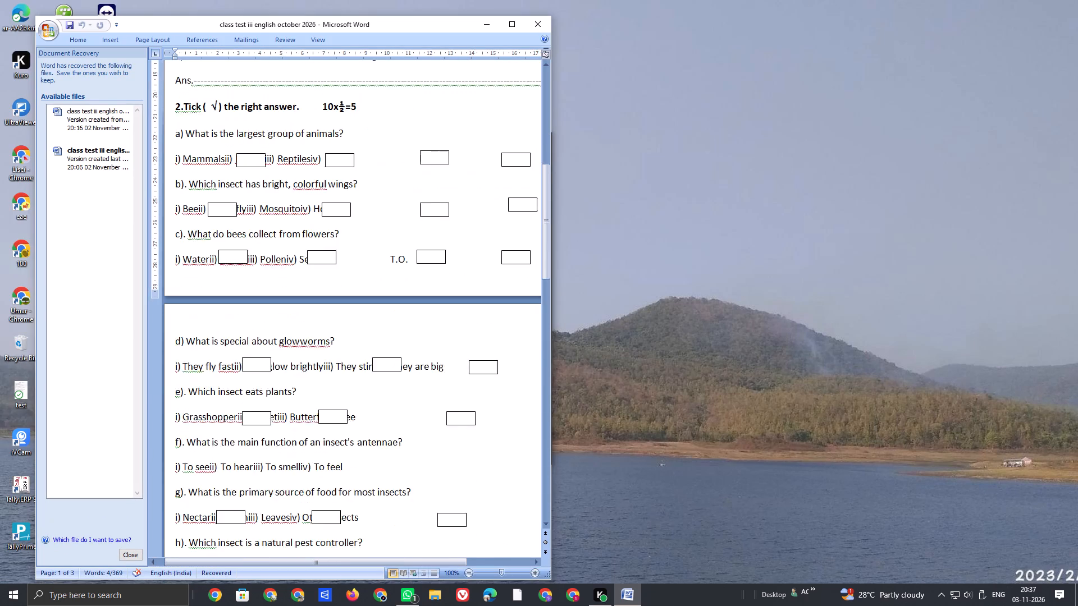
{"action": "scroll", "coordinate": [318, 341], "scroll_direction": "down", "scroll_amount": 3}
{"action": "scroll", "coordinate": [240, 316], "scroll_direction": "down", "scroll_amount": 1}
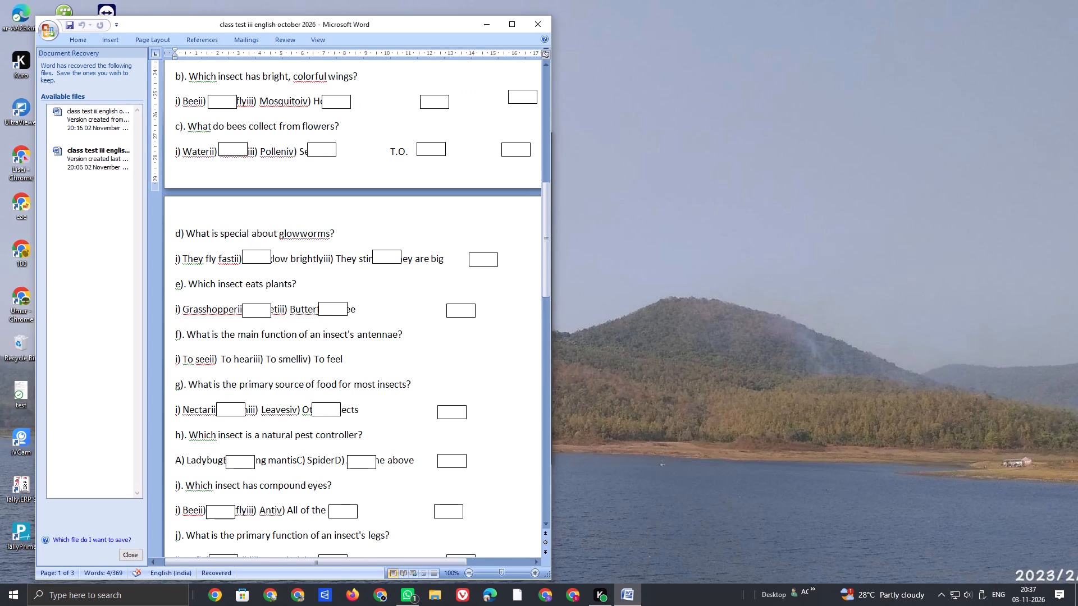
{"action": "scroll", "coordinate": [193, 245], "scroll_direction": "up", "scroll_amount": 6}
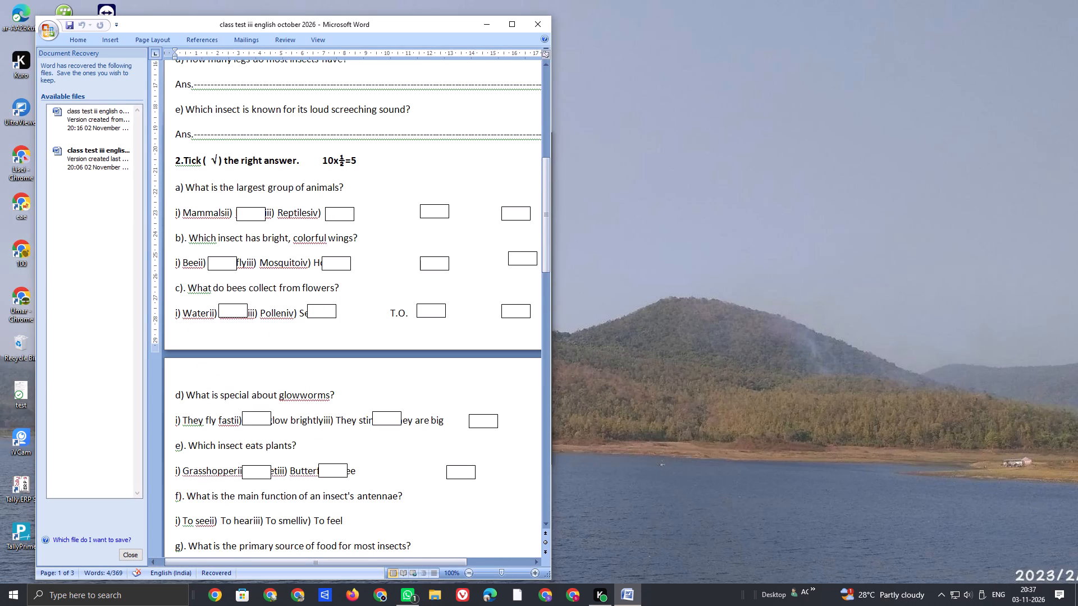
{"action": "scroll", "coordinate": [189, 302], "scroll_direction": "down", "scroll_amount": 2}
{"action": "scroll", "coordinate": [192, 351], "scroll_direction": "down", "scroll_amount": 3}
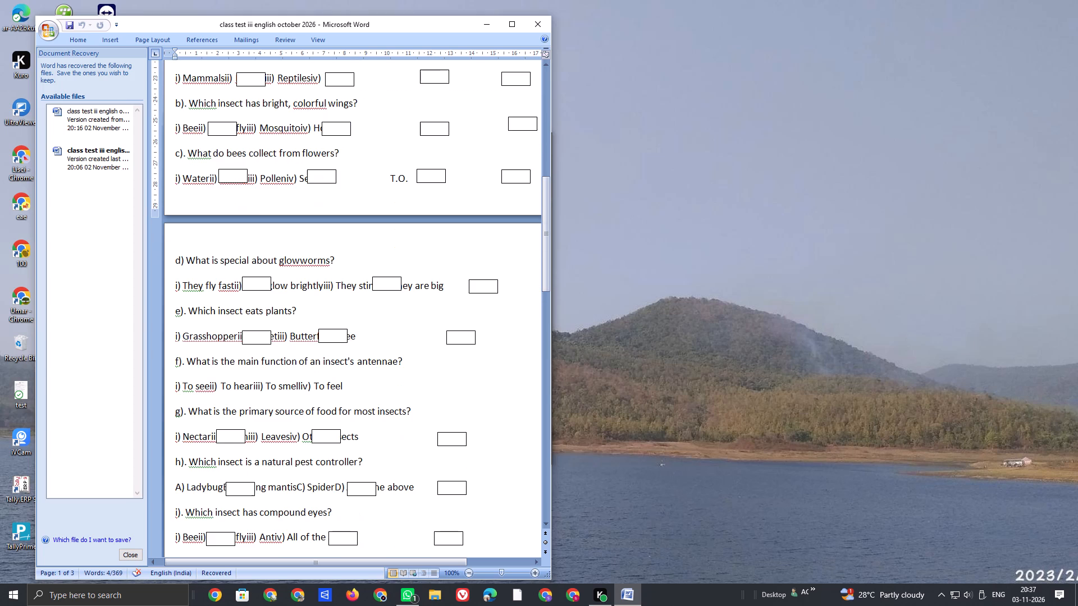
Delete questions e) to j) of section 2, from "Which insect eats plants?" through the insect's legs question, with their options and boxes.
{"action": "scroll", "coordinate": [190, 338], "scroll_direction": "down", "scroll_amount": 1}
{"action": "left_click_drag", "start_coordinate": [177, 285], "coordinate": [225, 341]}
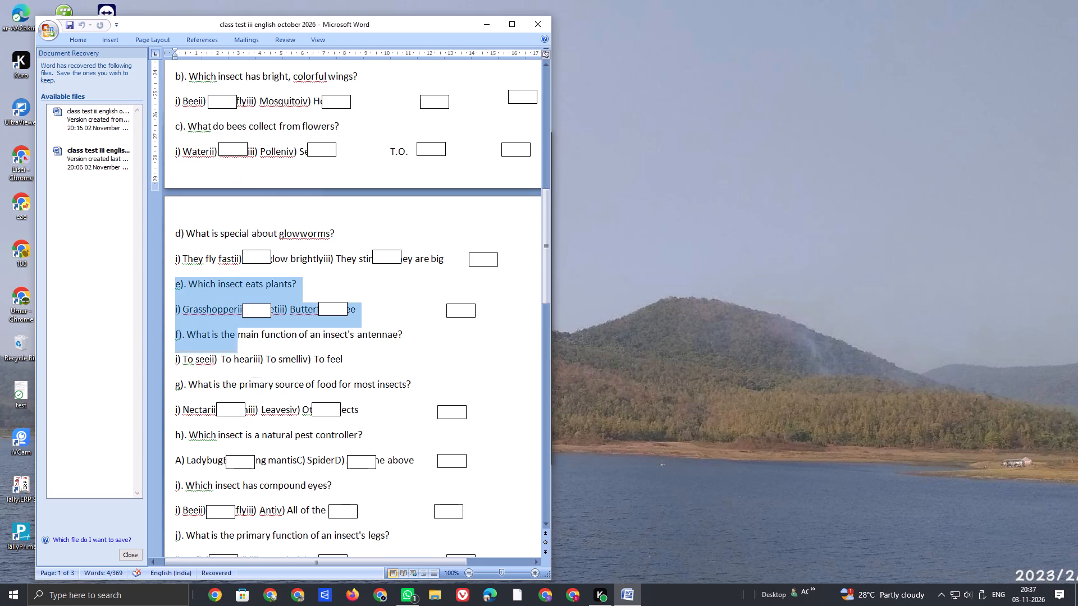
{"action": "left_click_drag", "start_coordinate": [225, 341], "coordinate": [335, 469]}
{"action": "scroll", "coordinate": [302, 447], "scroll_direction": "down", "scroll_amount": 3}
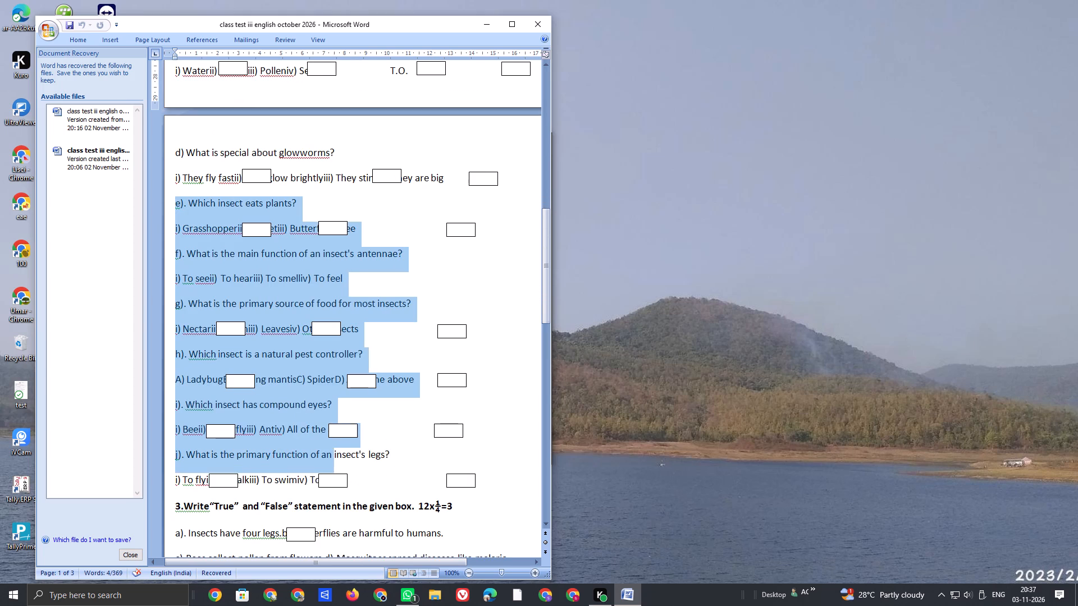
{"action": "left_click_drag", "start_coordinate": [335, 469], "coordinate": [485, 480]}
{"action": "key", "text": "BackSpace"}
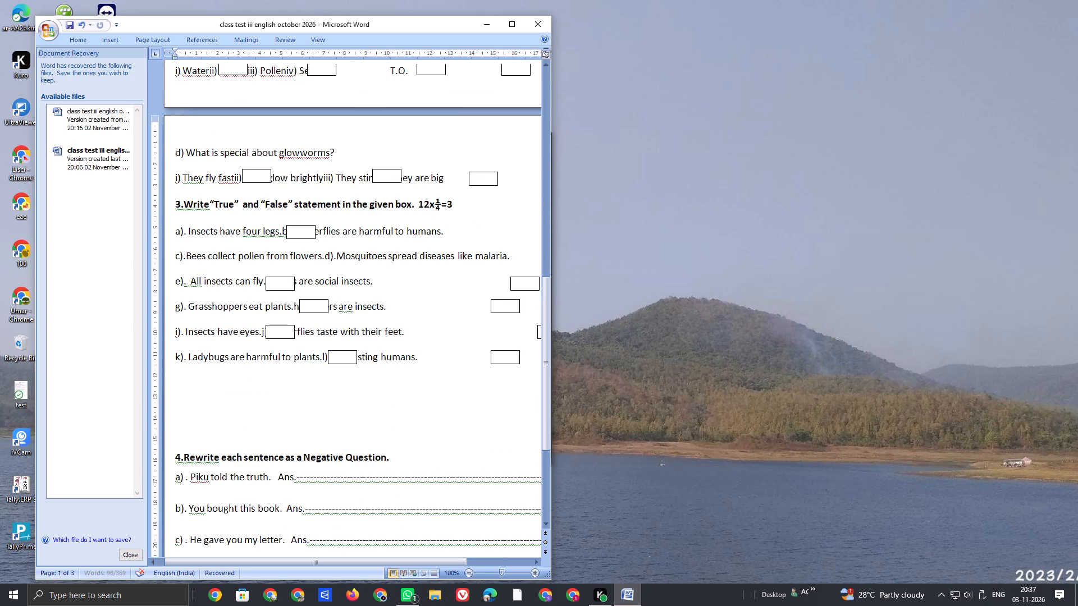
Review the shortened test paper in the maximized window, and examine sections 2 and 3 again in the smaller window.
{"action": "scroll", "coordinate": [366, 444], "scroll_direction": "up", "scroll_amount": 1}
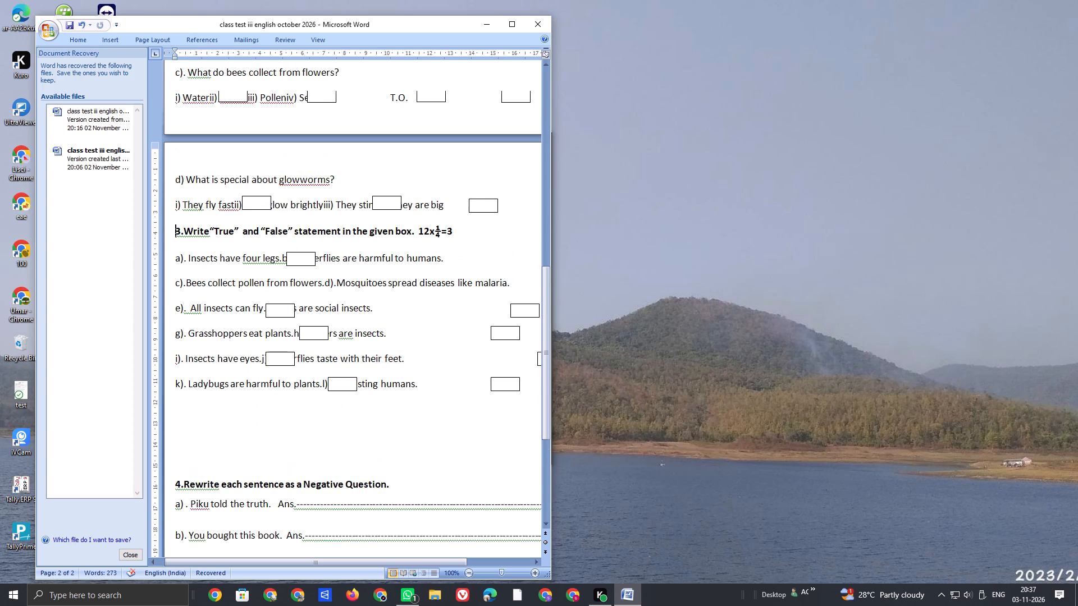
{"action": "left_click", "coordinate": [508, 24]}
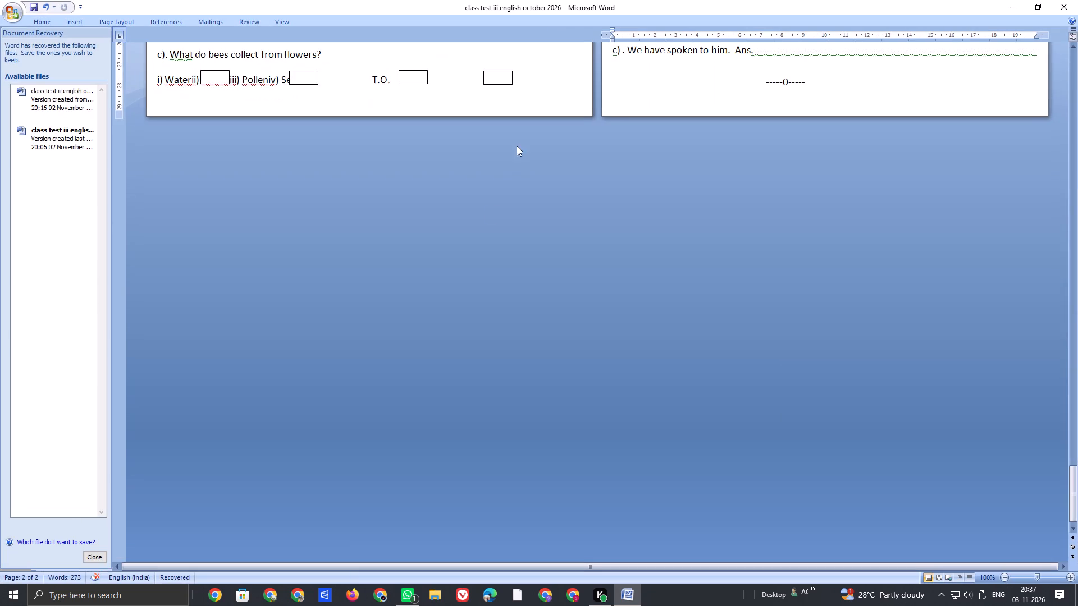
{"action": "scroll", "coordinate": [479, 278], "scroll_direction": "up", "scroll_amount": 15}
{"action": "scroll", "coordinate": [499, 302], "scroll_direction": "down", "scroll_amount": 3}
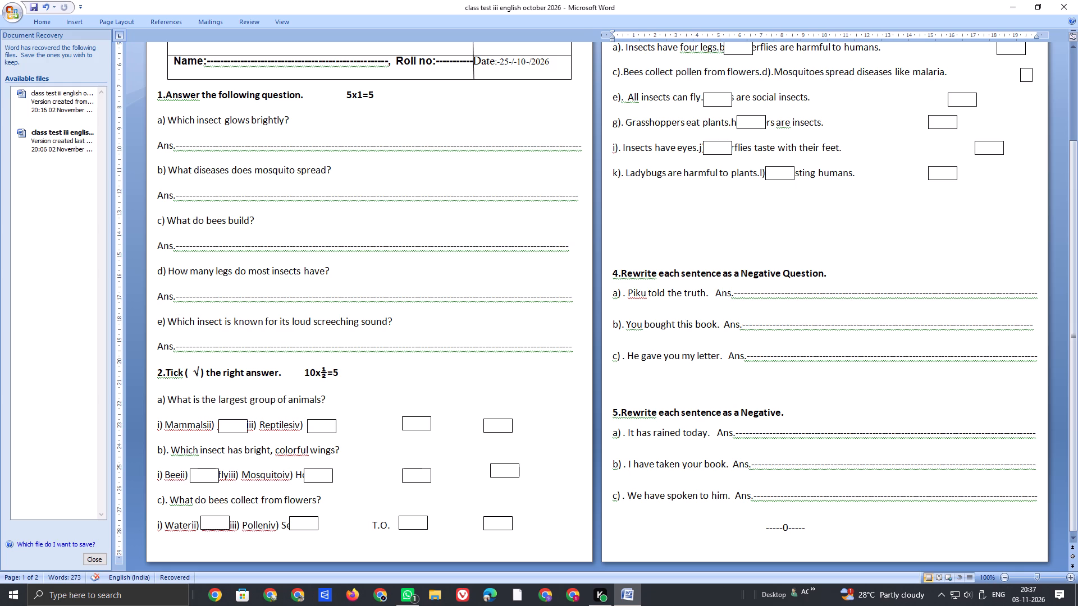
{"action": "scroll", "coordinate": [543, 414], "scroll_direction": "up", "scroll_amount": 4}
{"action": "scroll", "coordinate": [533, 375], "scroll_direction": "down", "scroll_amount": 4}
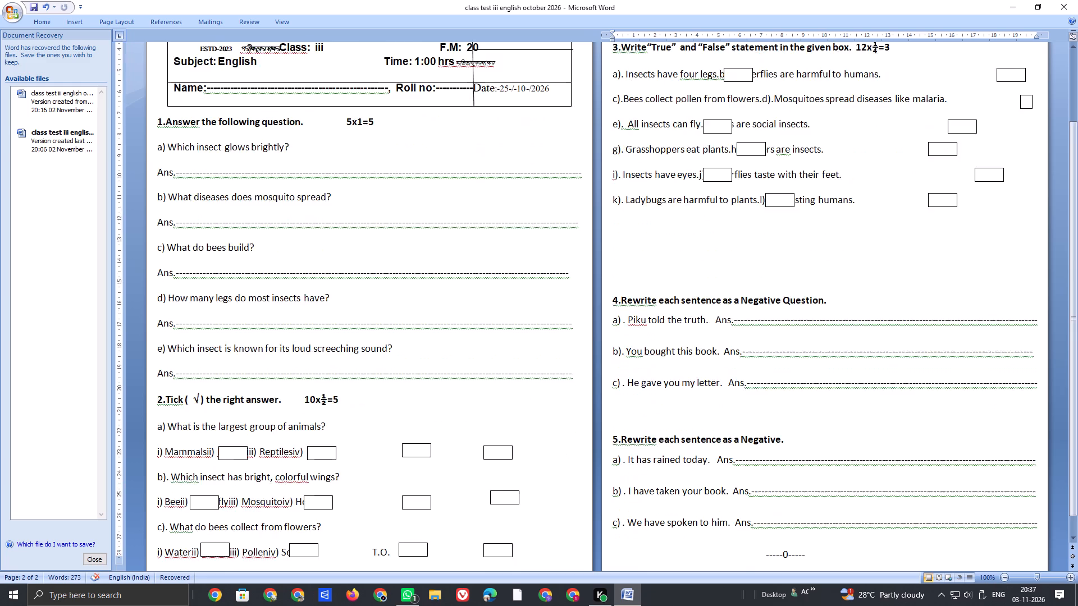
{"action": "scroll", "coordinate": [672, 334], "scroll_direction": "up", "scroll_amount": 8}
{"action": "scroll", "coordinate": [801, 278], "scroll_direction": "up", "scroll_amount": 2}
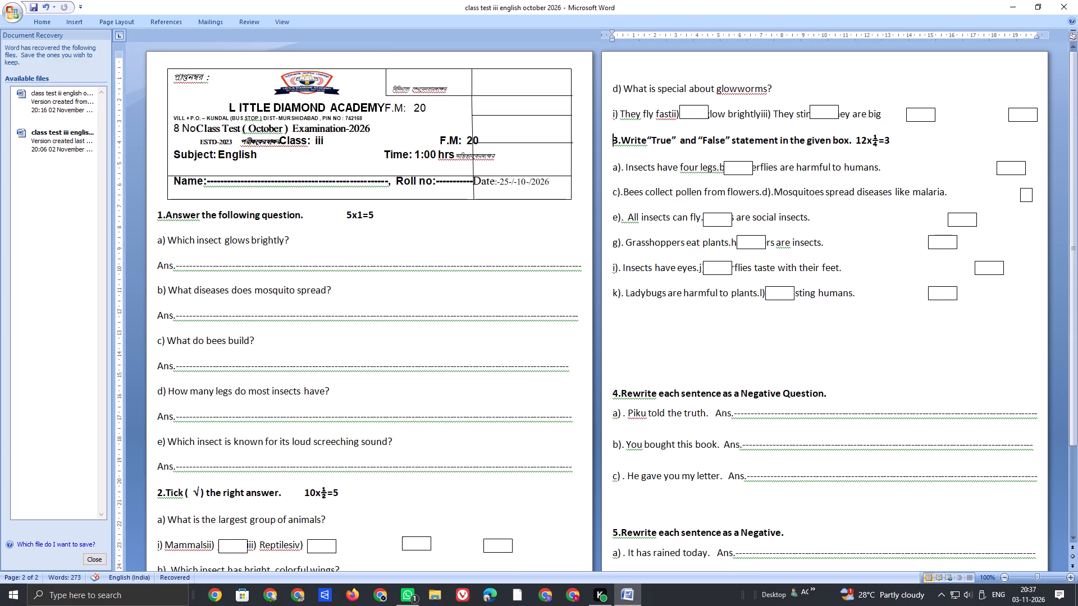
{"action": "double_click", "coordinate": [654, 1]}
{"action": "scroll", "coordinate": [404, 166], "scroll_direction": "down", "scroll_amount": 8}
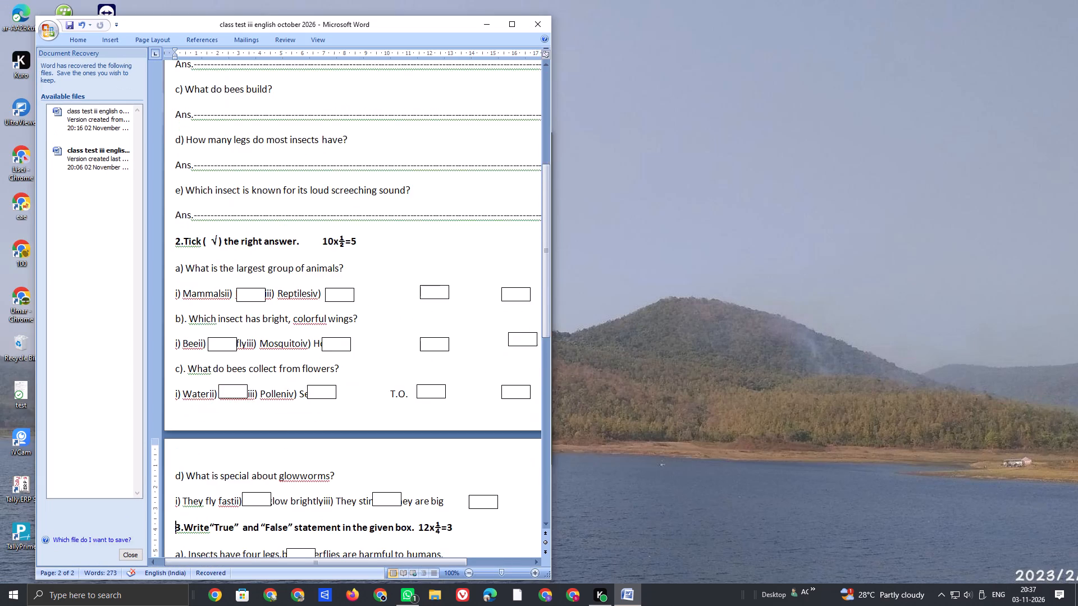
{"action": "scroll", "coordinate": [399, 204], "scroll_direction": "down", "scroll_amount": 5}
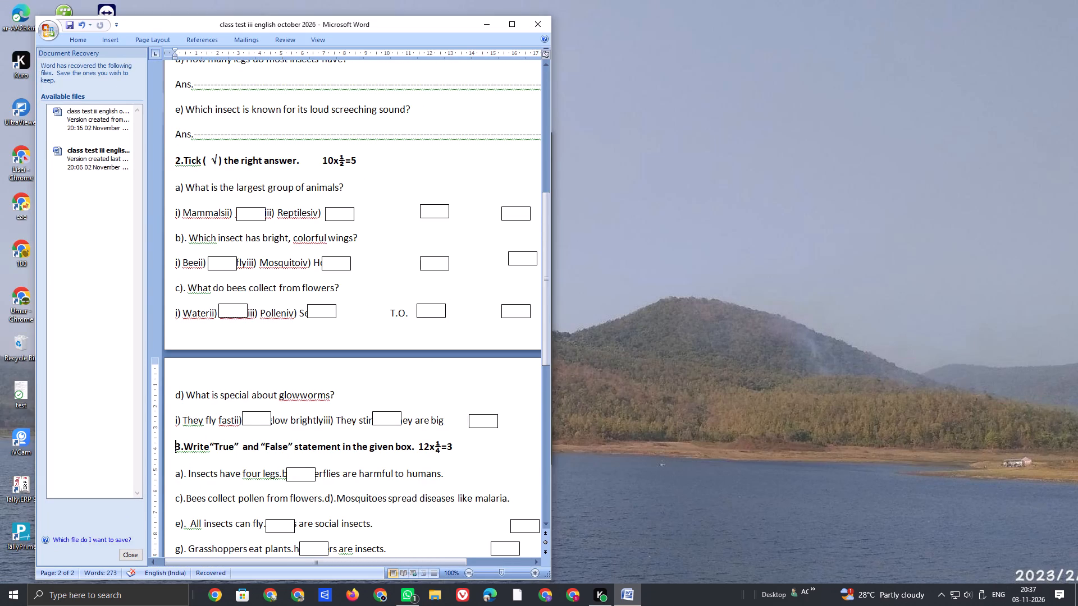
{"action": "scroll", "coordinate": [193, 330], "scroll_direction": "down", "scroll_amount": 1}
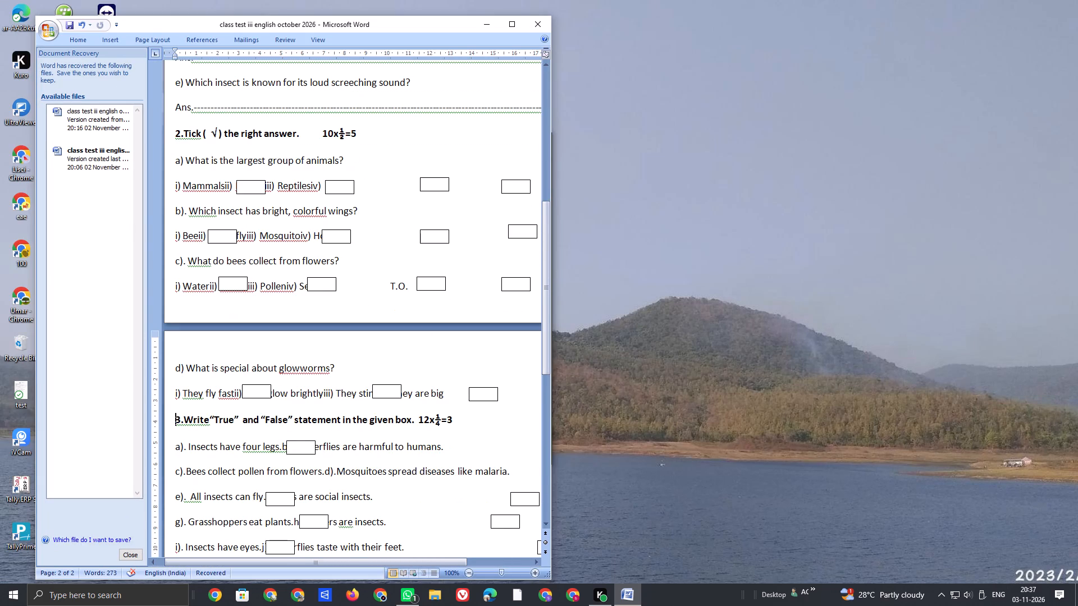
{"action": "scroll", "coordinate": [192, 389], "scroll_direction": "down", "scroll_amount": 1}
{"action": "scroll", "coordinate": [341, 380], "scroll_direction": "down", "scroll_amount": 1}
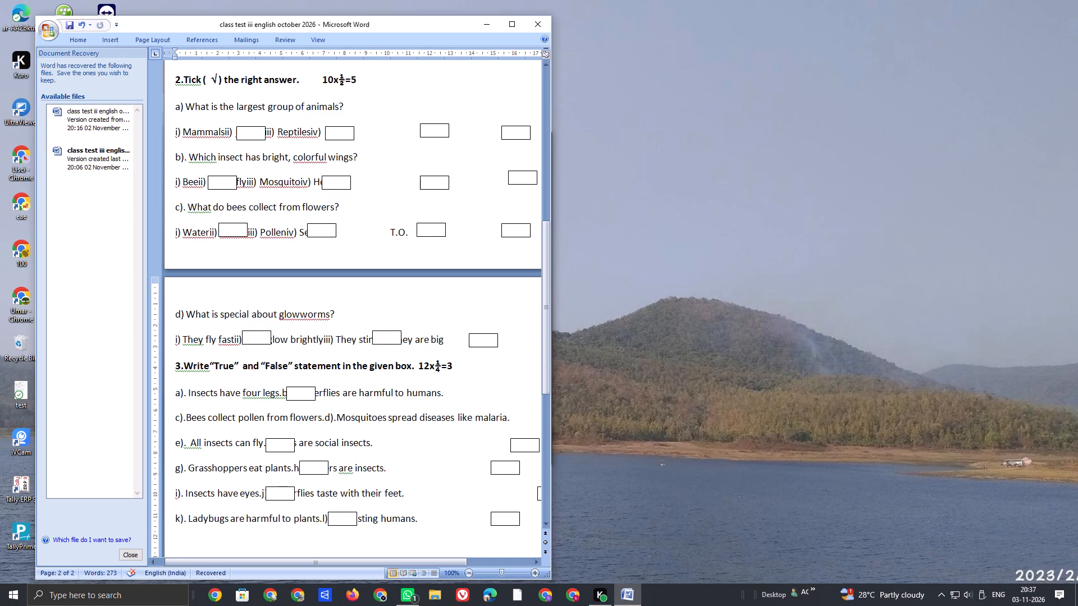
{"action": "scroll", "coordinate": [212, 333], "scroll_direction": "up", "scroll_amount": 1}
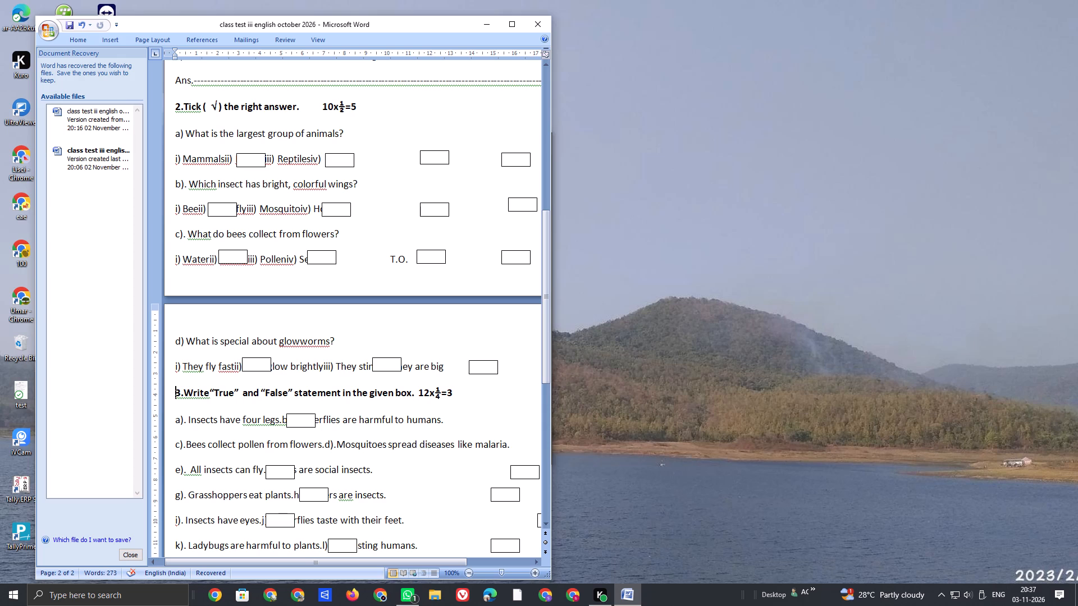
Delete the remaining questions a) to d) of section 2 with their options and boxes, keeping only the section heading.
{"action": "left_click_drag", "start_coordinate": [178, 155], "coordinate": [292, 230]}
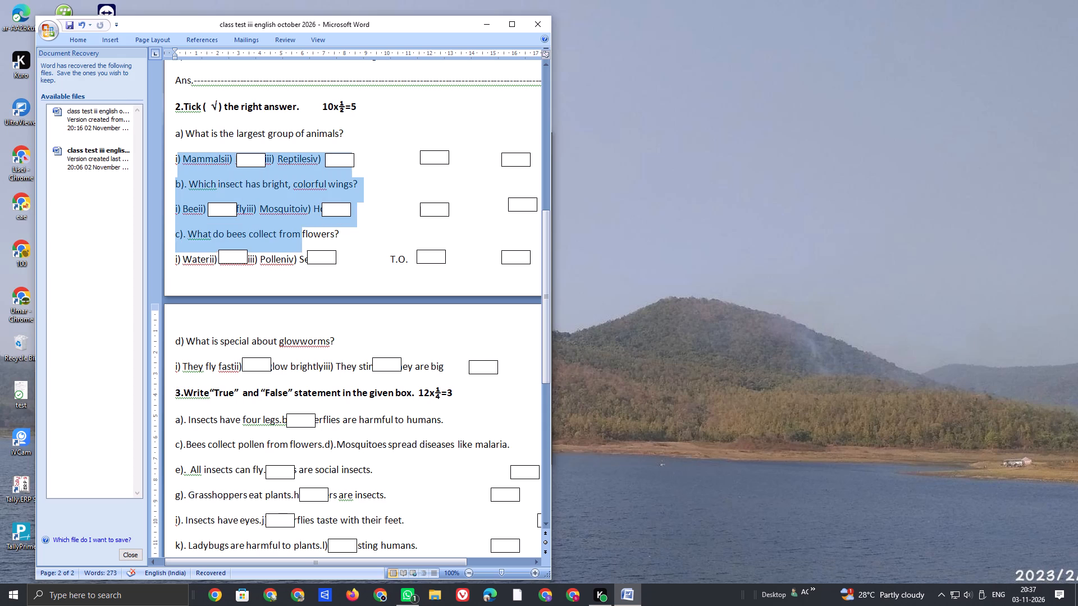
{"action": "left_click_drag", "start_coordinate": [292, 230], "coordinate": [435, 259]}
{"action": "key", "text": "BackSpace"}
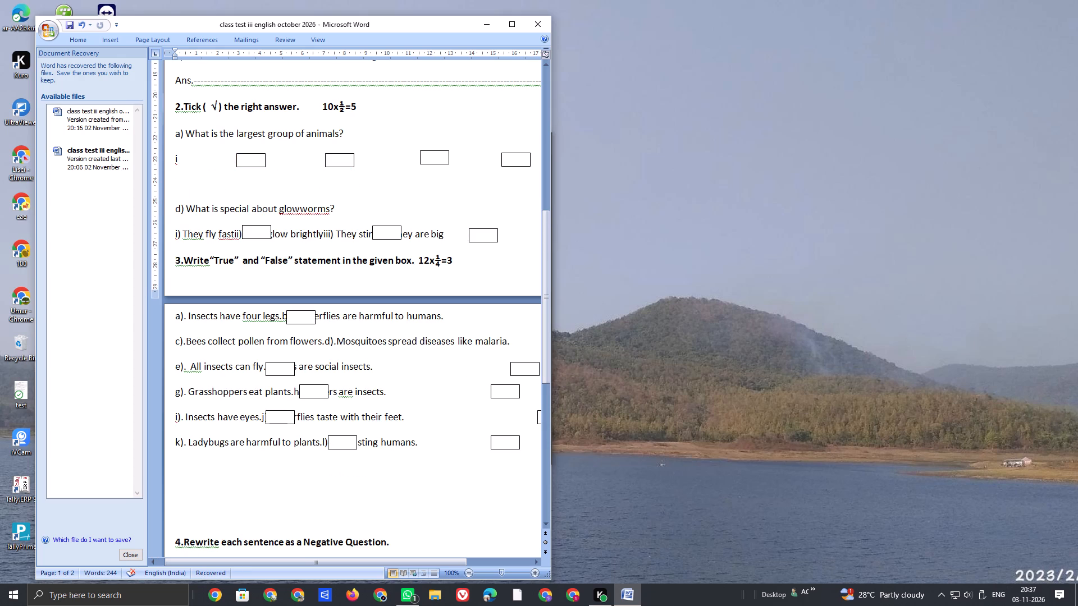
{"action": "left_click_drag", "start_coordinate": [174, 132], "coordinate": [502, 235]}
{"action": "key", "text": "BackSpace"}
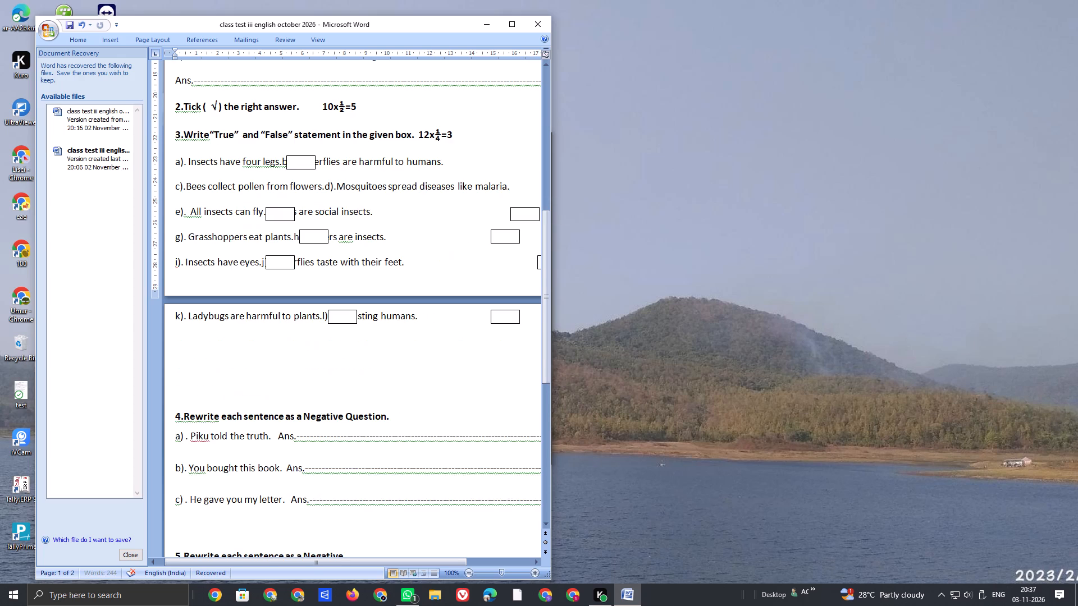
Set the number of questions in the section 2 heading's marks to 5.
{"action": "scroll", "coordinate": [385, 208], "scroll_direction": "up", "scroll_amount": 3}
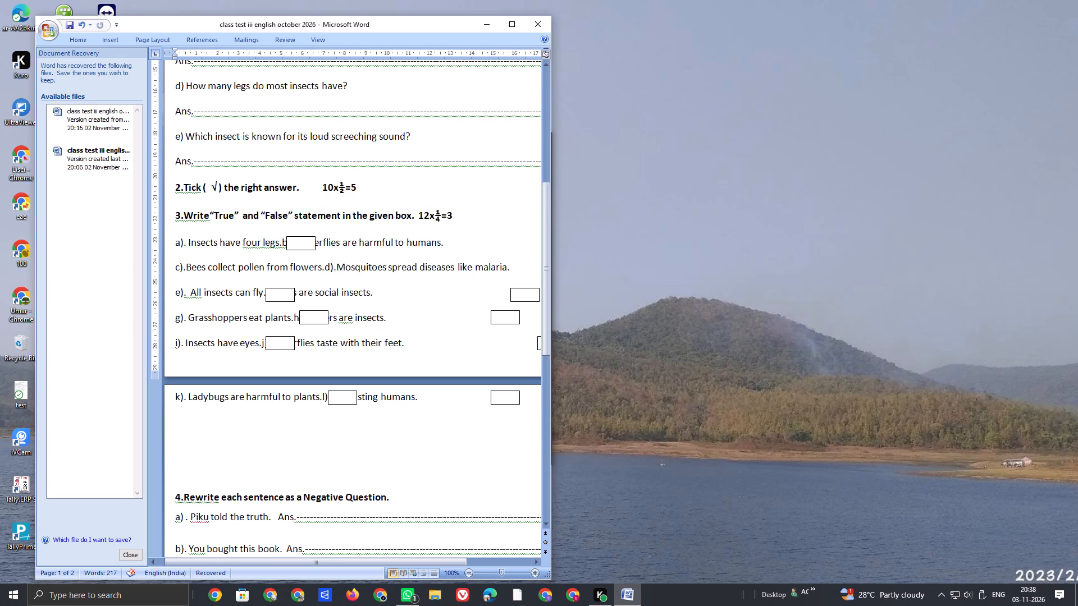
{"action": "left_click_drag", "start_coordinate": [333, 187], "coordinate": [316, 187]}
{"action": "left_click", "coordinate": [376, 191]}
{"action": "left_click_drag", "start_coordinate": [332, 189], "coordinate": [323, 189]}
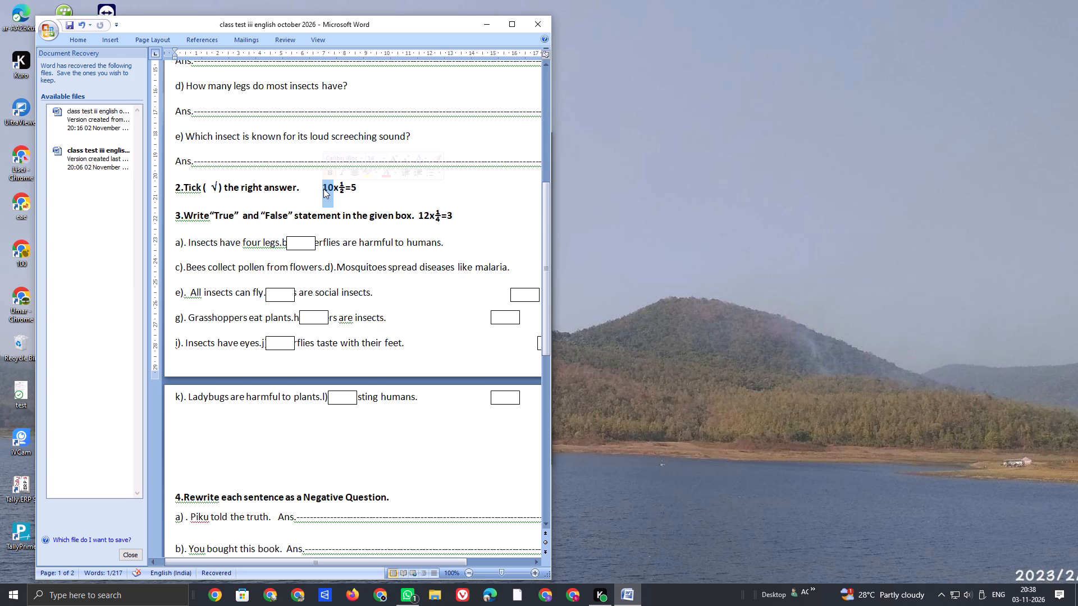
{"action": "key", "text": "5"}
Set the total marks in the section 2 heading to 2½, reusing the ½ fraction copied from the same line.
{"action": "left_click", "coordinate": [354, 187]}
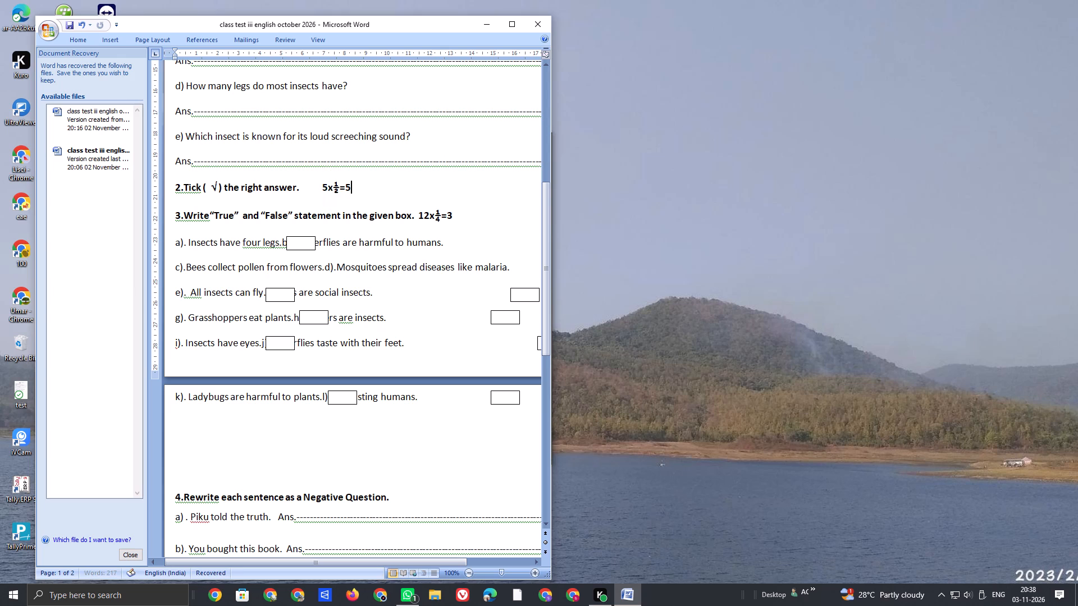
{"action": "key", "text": "BackSpace"}
{"action": "type", "text": "2/"}
{"action": "key", "text": "1"}
{"action": "key", "text": "2"}
{"action": "key", "text": "BackSpace"}
{"action": "key", "text": "BackSpace"}
{"action": "key", "text": "BackSpace"}
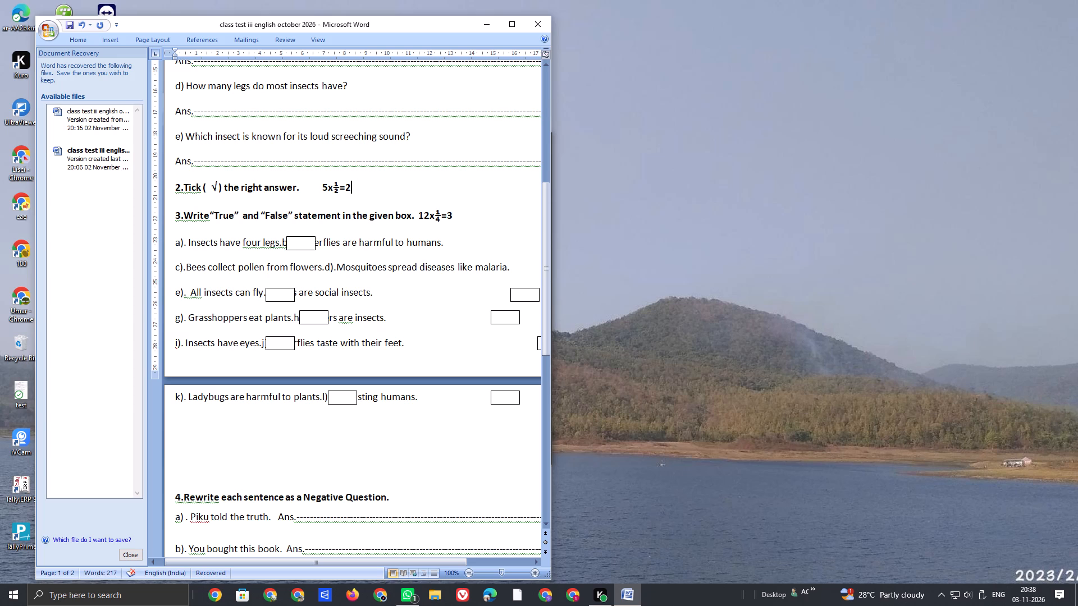
{"action": "left_click", "coordinate": [335, 190]}
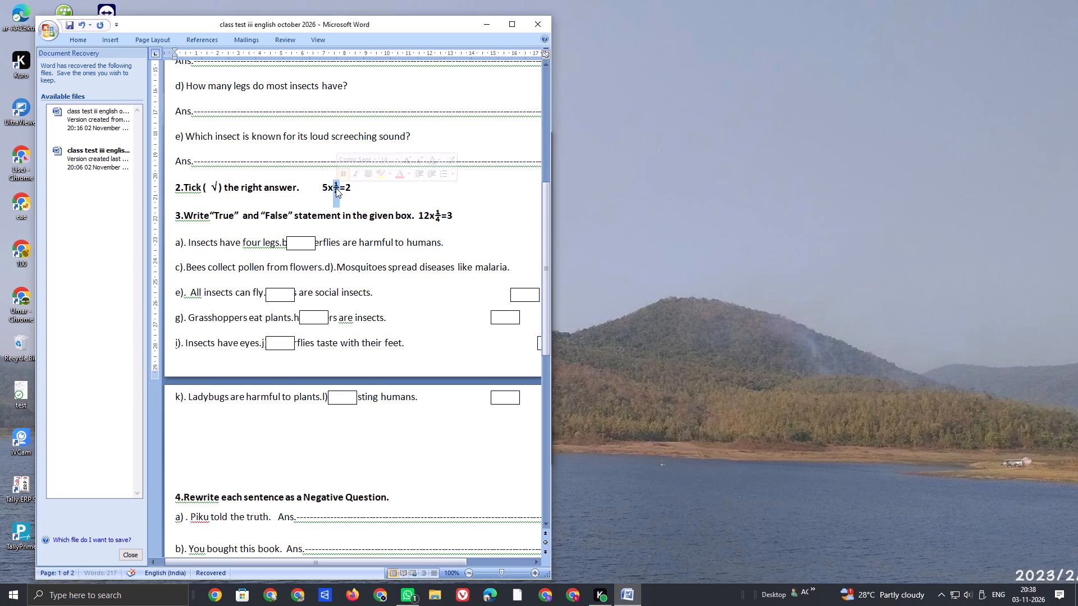
{"action": "right_click", "coordinate": [335, 187]}
{"action": "left_click", "coordinate": [351, 206]}
{"action": "left_click", "coordinate": [356, 187]}
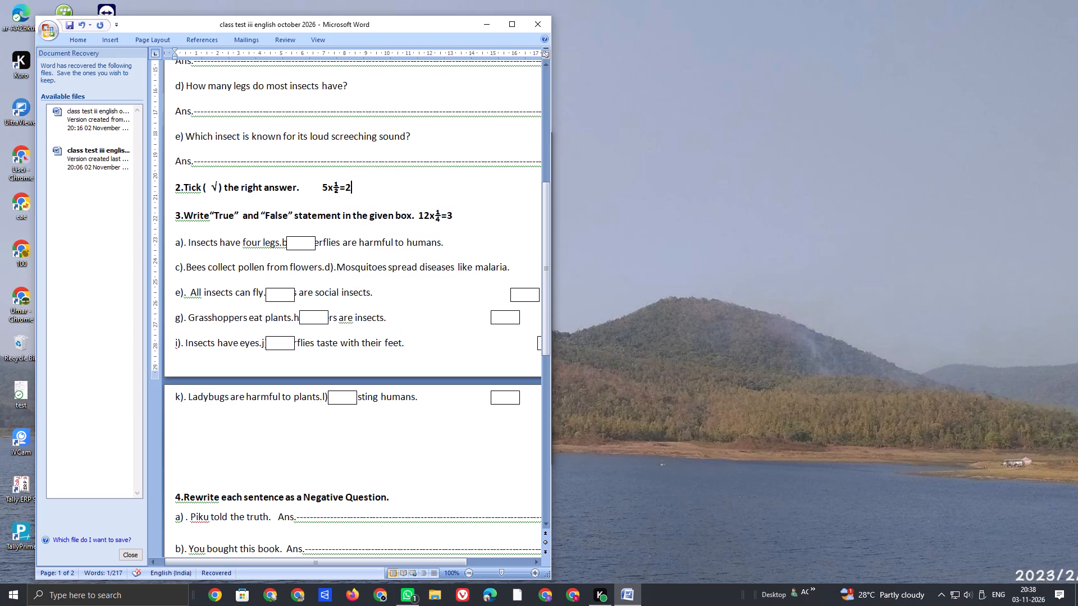
{"action": "key", "text": "ctrl+v"}
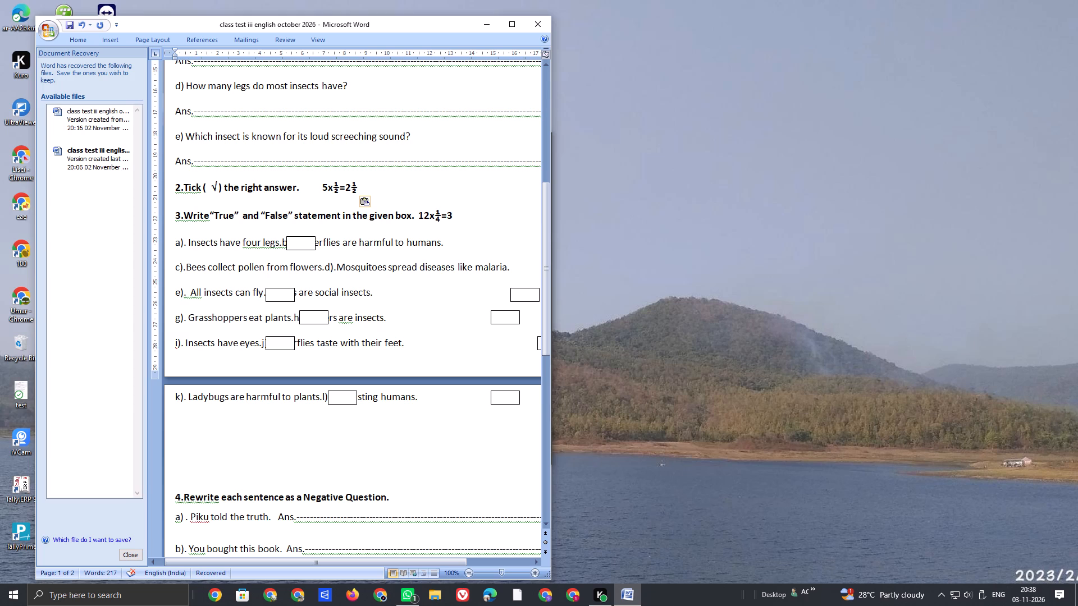
Insert a blank line below the section 2 heading and place the text cursor in it.
{"action": "left_click", "coordinate": [404, 181]}
{"action": "key", "text": "Return"}
{"action": "left_click", "coordinate": [199, 221]}
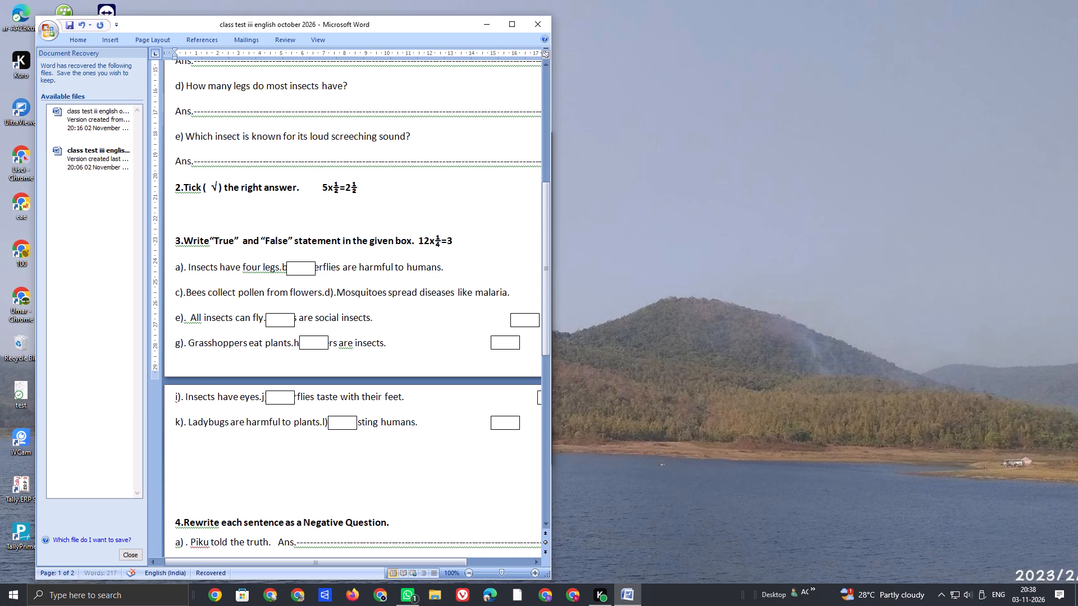
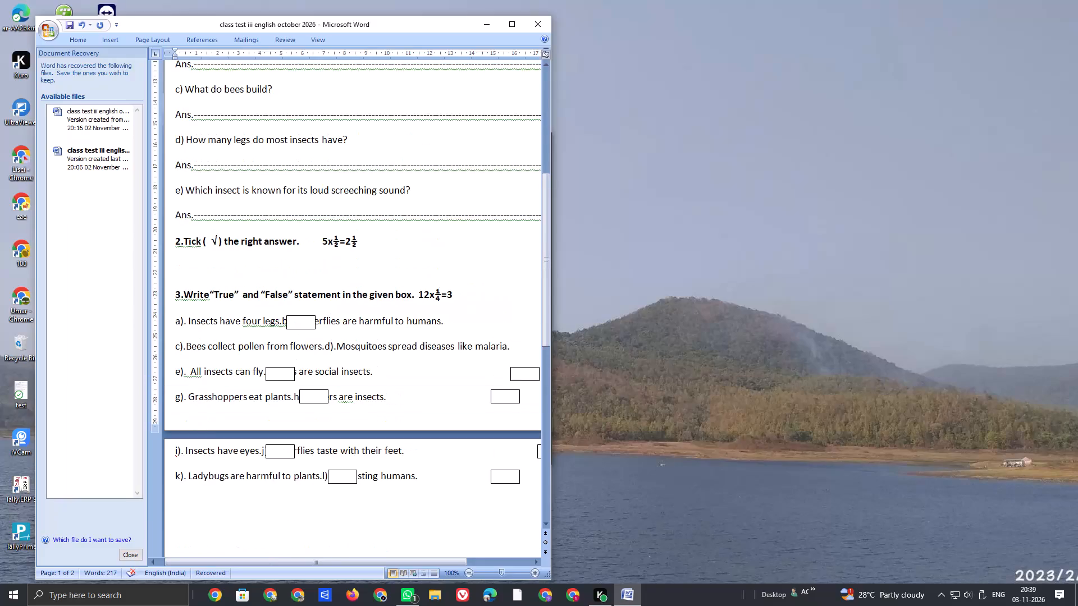
Replace the text of question a) in section 1 with "Who is Tilak Roy ?", keeping the existing question mark.
{"action": "scroll", "coordinate": [229, 269], "scroll_direction": "down", "scroll_amount": 1}
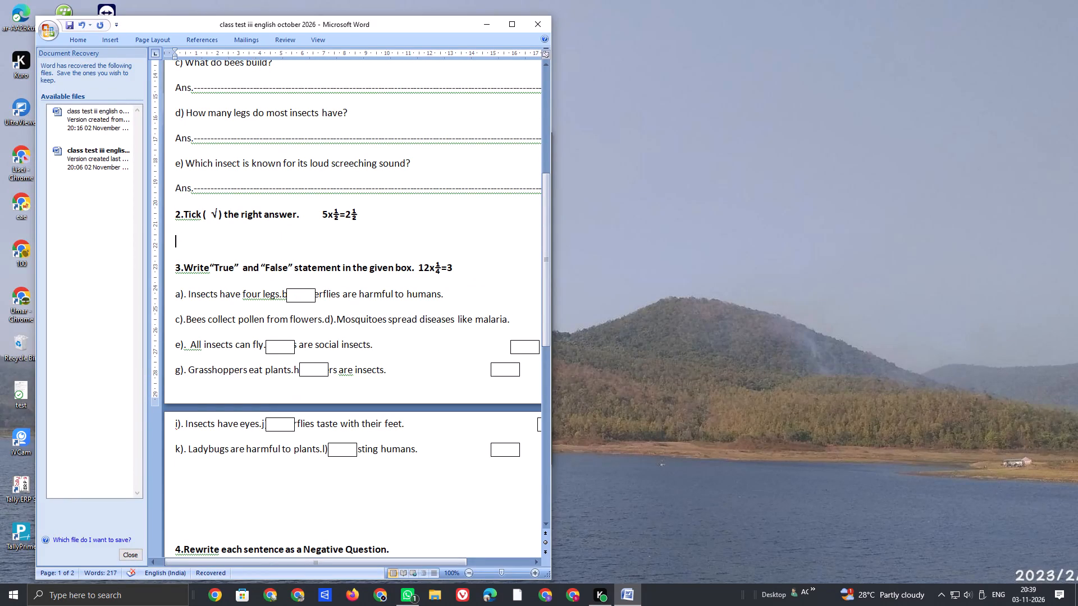
{"action": "scroll", "coordinate": [205, 204], "scroll_direction": "up", "scroll_amount": 2}
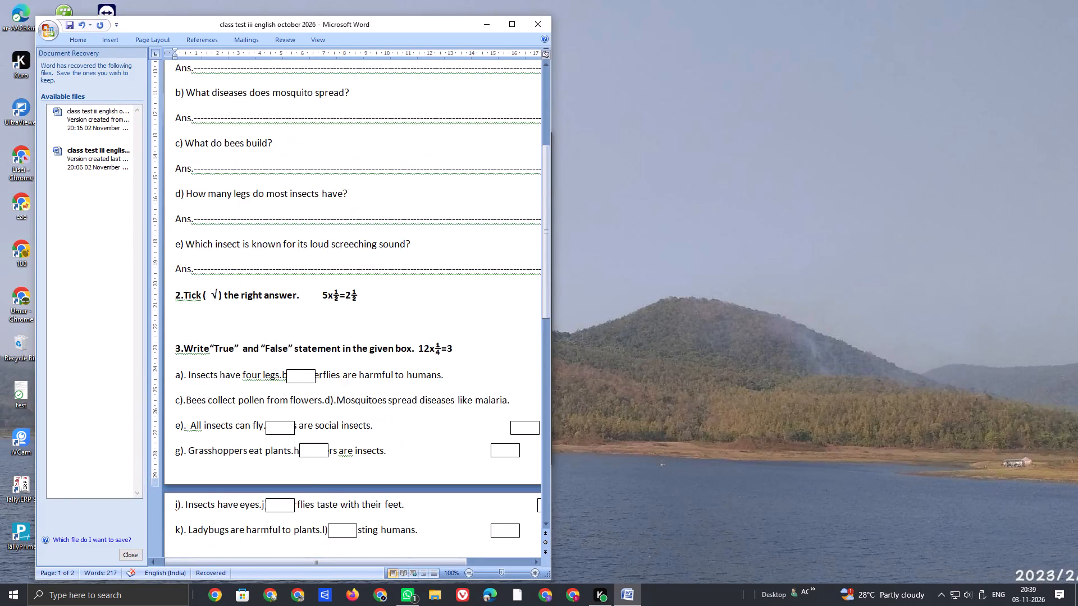
{"action": "scroll", "coordinate": [212, 207], "scroll_direction": "up", "scroll_amount": 7}
{"action": "left_click_drag", "start_coordinate": [189, 205], "coordinate": [199, 205]}
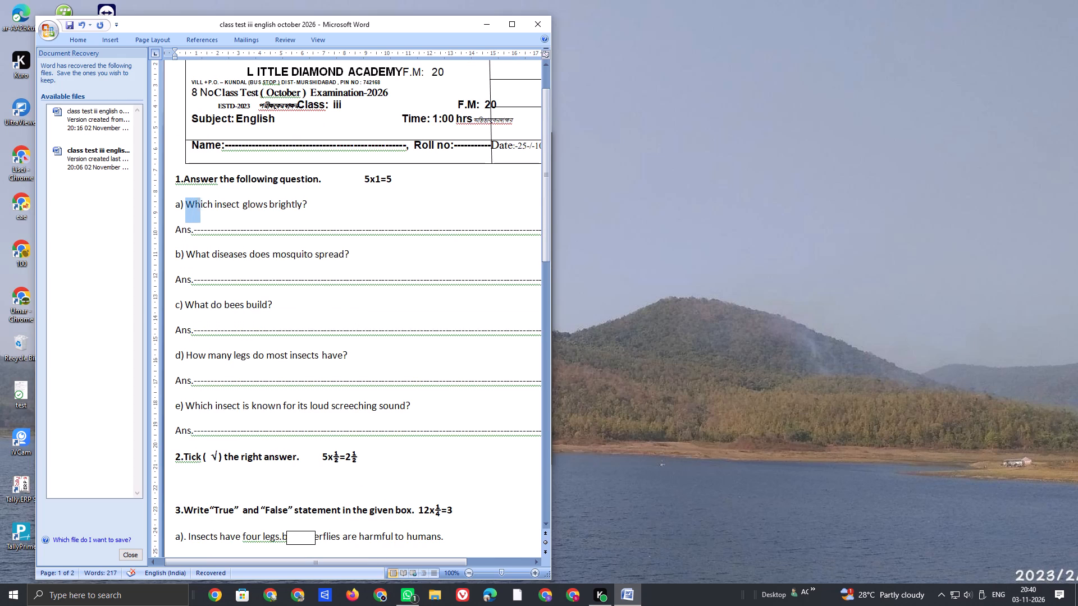
{"action": "left_click_drag", "start_coordinate": [199, 205], "coordinate": [287, 207]}
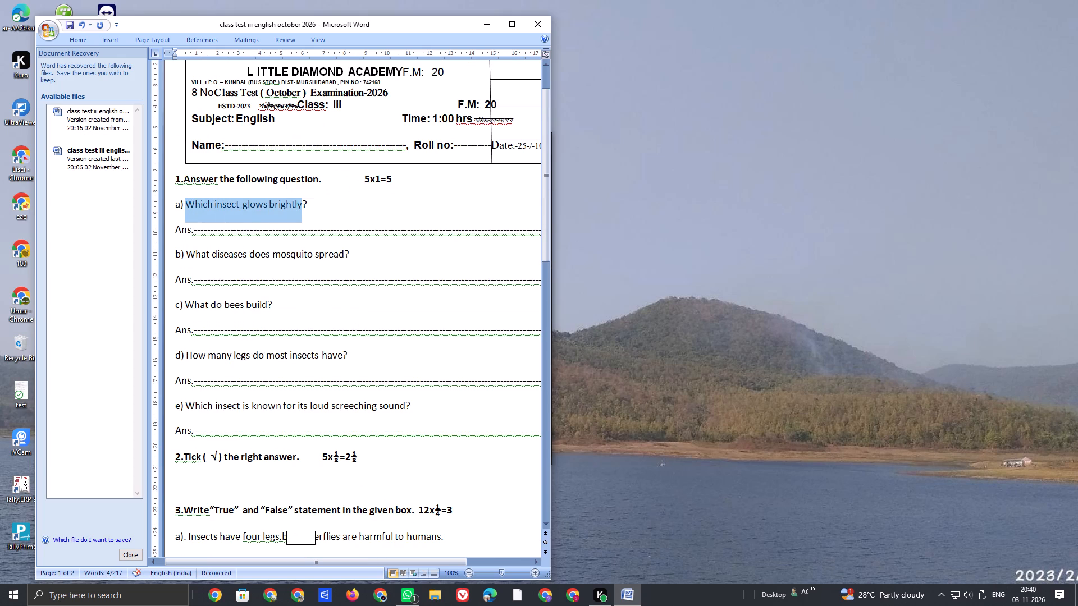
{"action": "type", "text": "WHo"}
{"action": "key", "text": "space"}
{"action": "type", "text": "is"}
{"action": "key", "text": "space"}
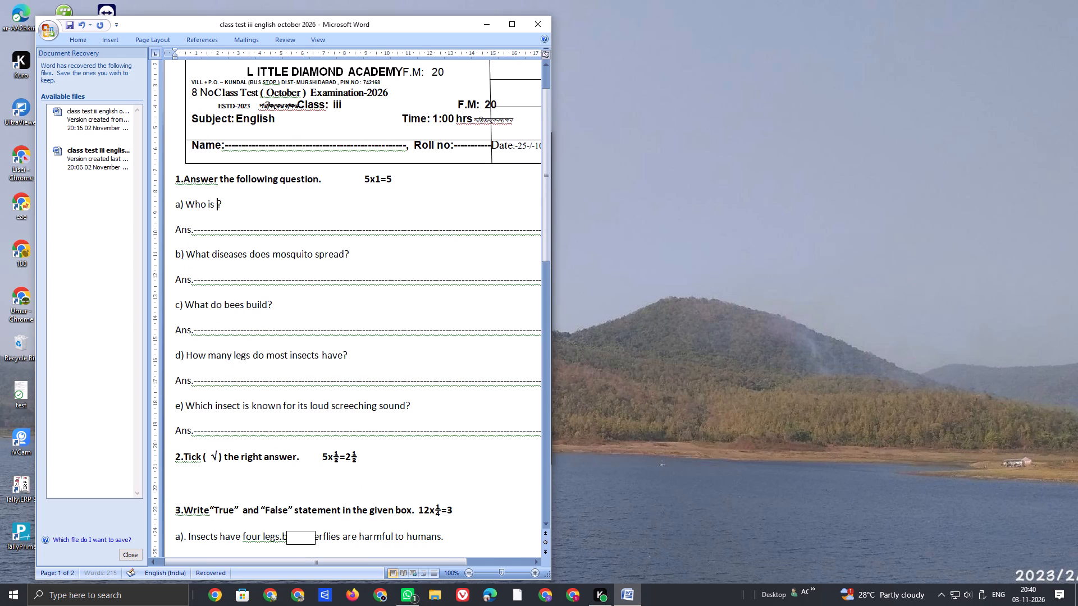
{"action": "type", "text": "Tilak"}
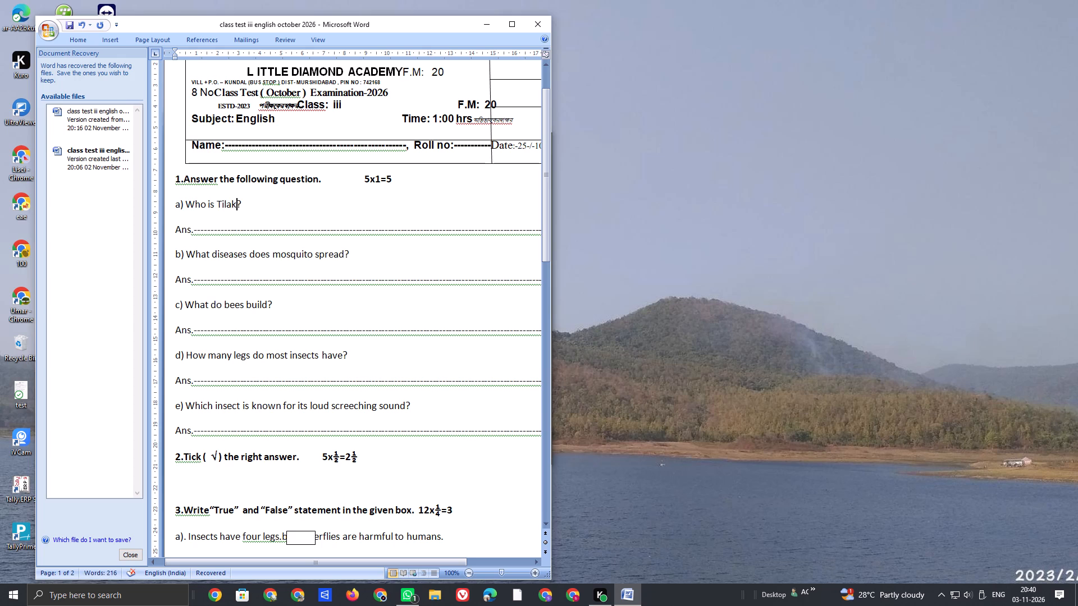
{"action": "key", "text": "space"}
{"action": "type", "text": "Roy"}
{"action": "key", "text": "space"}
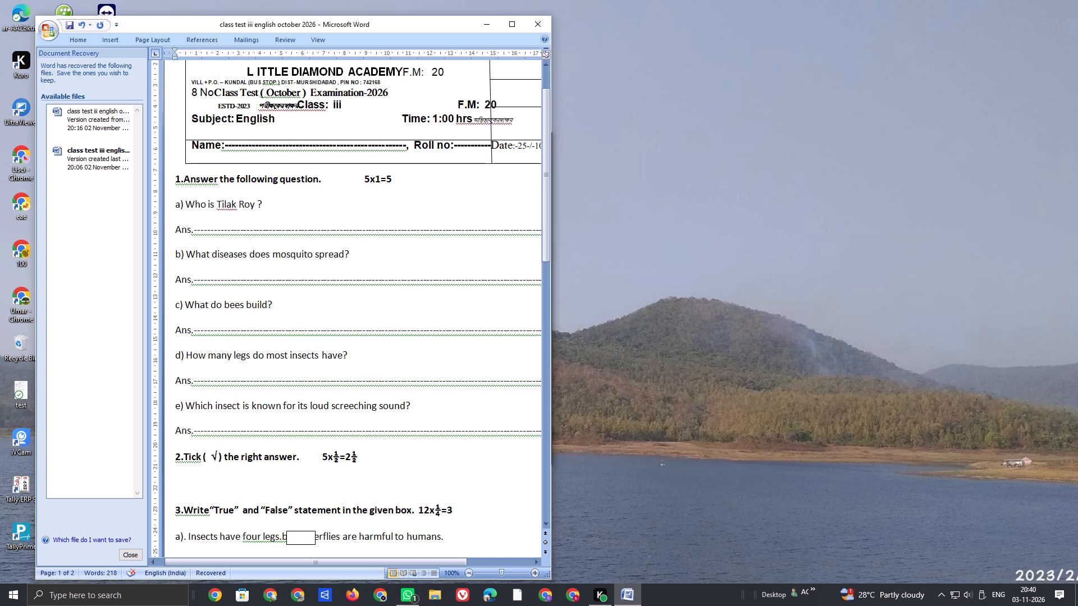
Replace the text of question b) in section 1 with "Who lives in a small village ?".
{"action": "left_click_drag", "start_coordinate": [186, 258], "coordinate": [326, 255]}
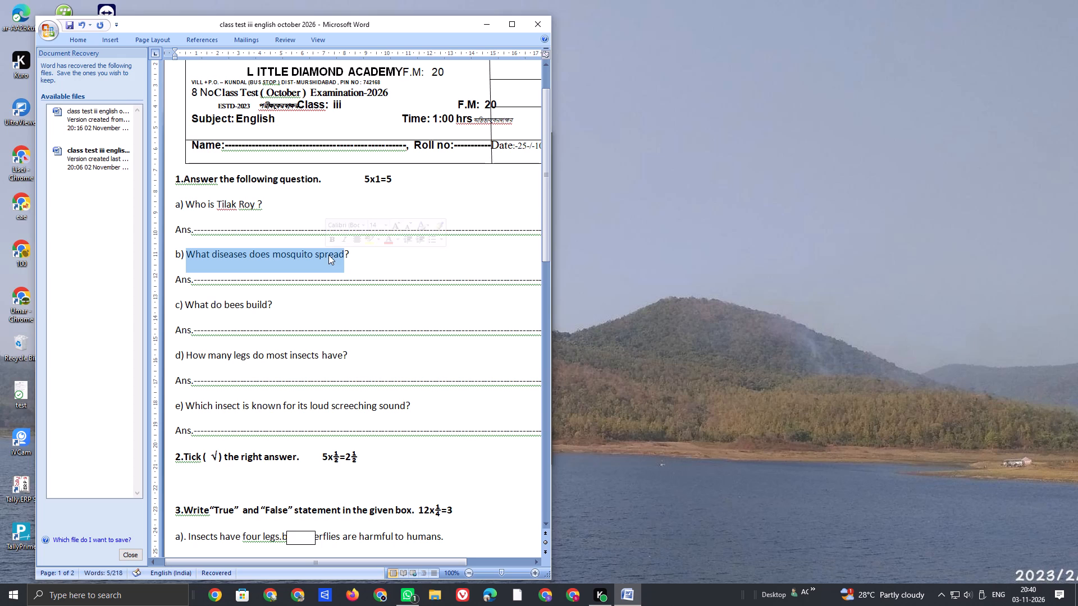
{"action": "type", "text": "Who li"}
{"action": "type", "text": "ves"}
{"action": "key", "text": "space"}
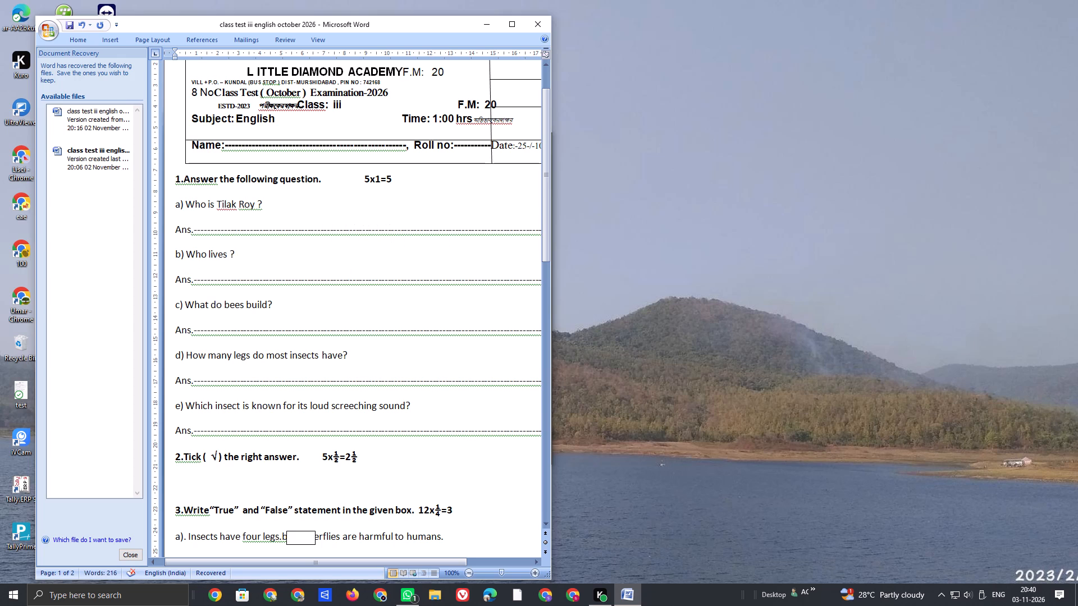
{"action": "type", "text": "in a small village"}
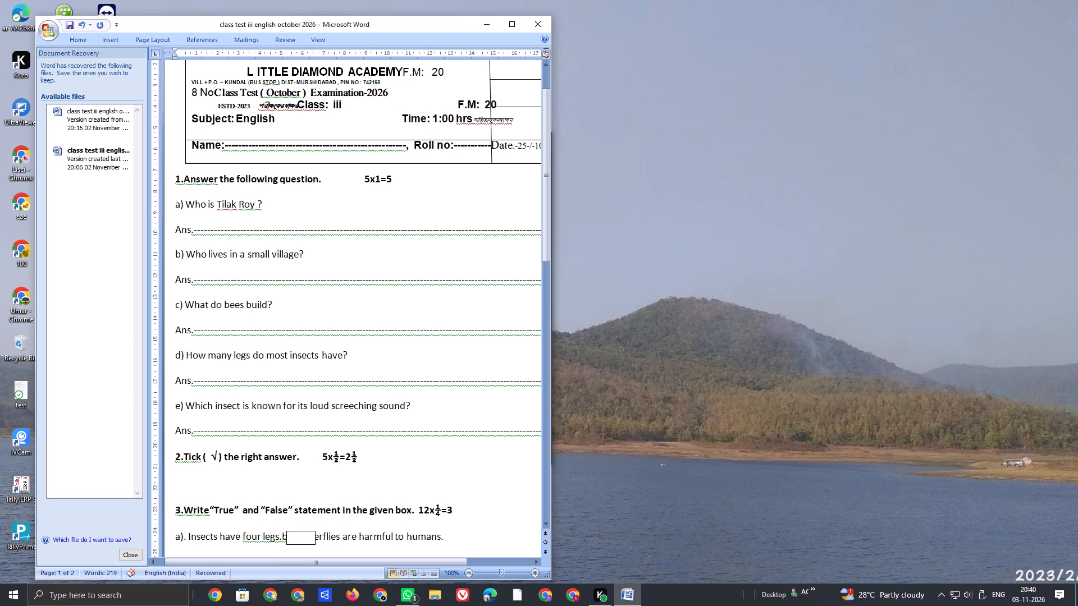
{"action": "key", "text": "space"}
Replace the text of question c) in section 1 with "When did Tilak go to Kolkata ?".
{"action": "left_click_drag", "start_coordinate": [186, 305], "coordinate": [256, 306]}
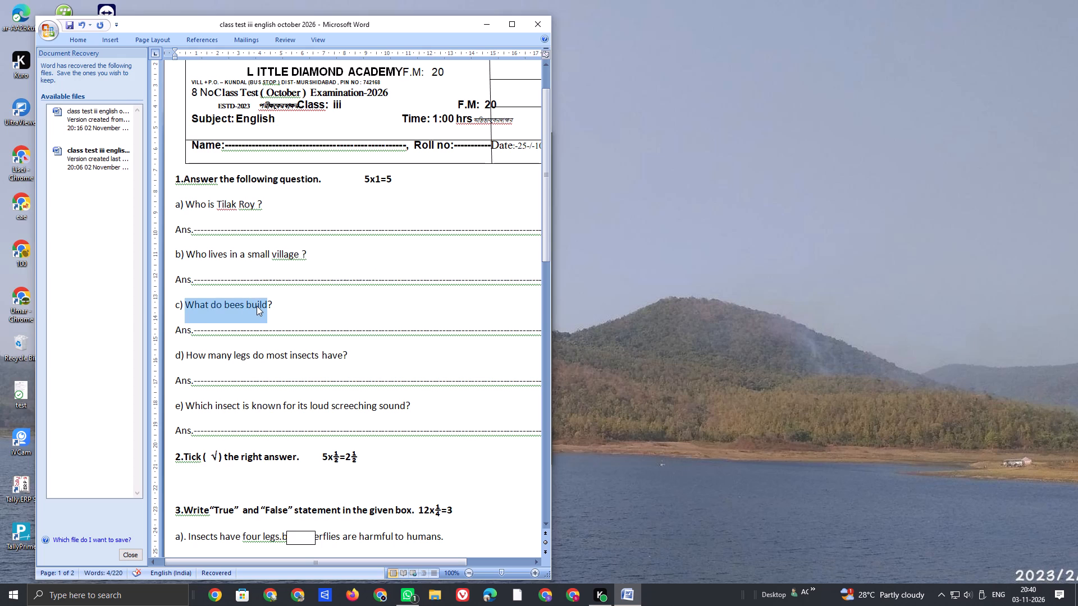
{"action": "type", "text": "Whe"}
{"action": "type", "text": "n did"}
{"action": "key", "text": "space"}
{"action": "type", "text": "Tilak"}
{"action": "key", "text": "space"}
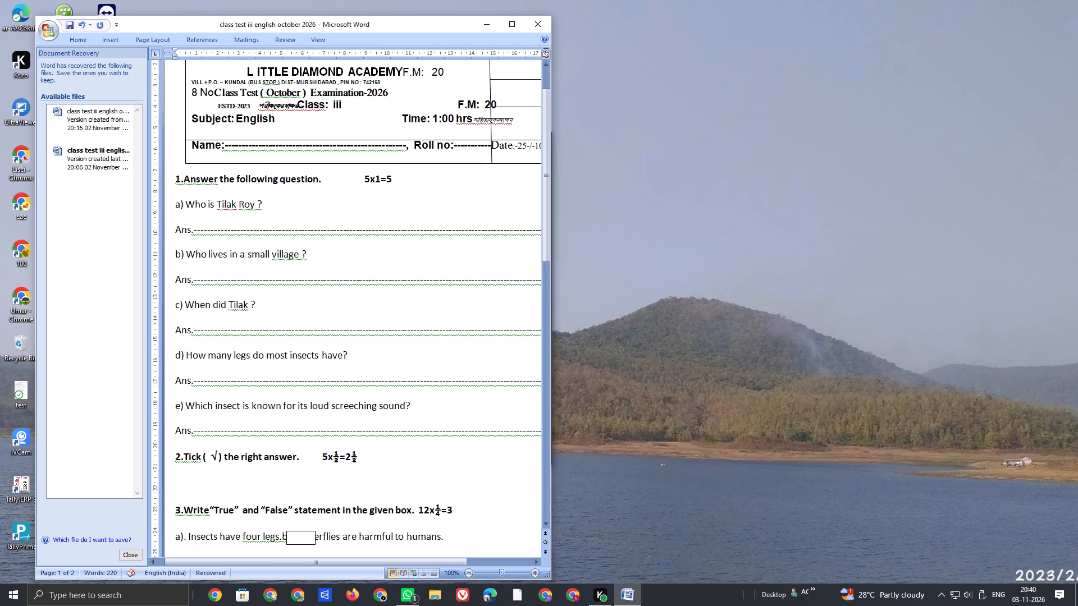
{"action": "type", "text": "go"}
{"action": "key", "text": "space"}
{"action": "type", "text": "to KOl"}
{"action": "key", "text": "BackSpace"}
{"action": "key", "text": "BackSpace"}
{"action": "type", "text": "olka"}
{"action": "type", "text": "ta"}
{"action": "key", "text": "space"}
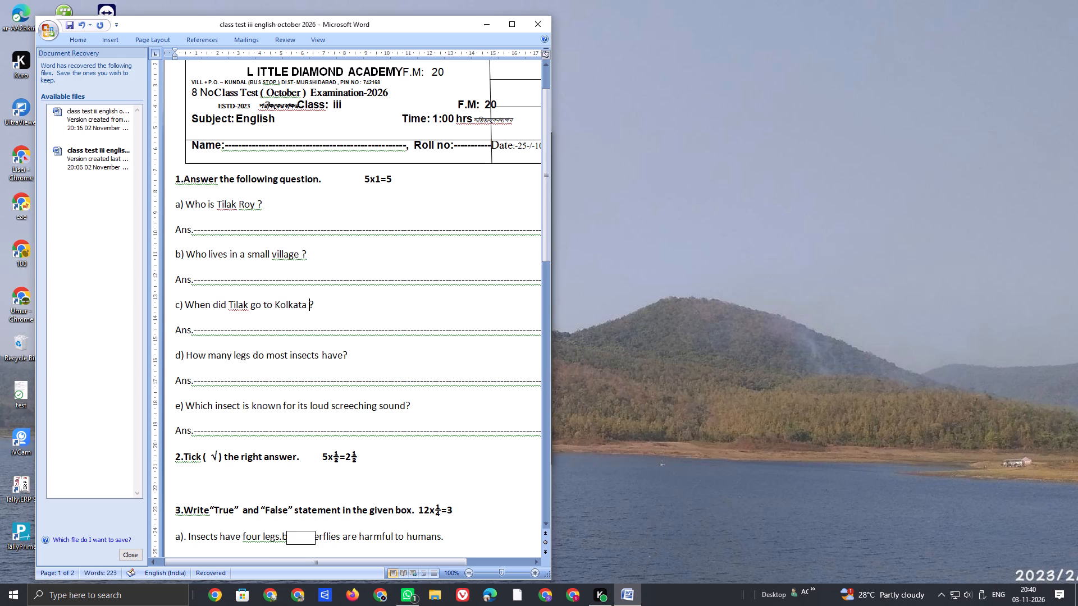
Clear the old text of question d) in section 1, leaving only a retyped "d)" label before its question mark.
{"action": "left_click_drag", "start_coordinate": [184, 357], "coordinate": [291, 361]}
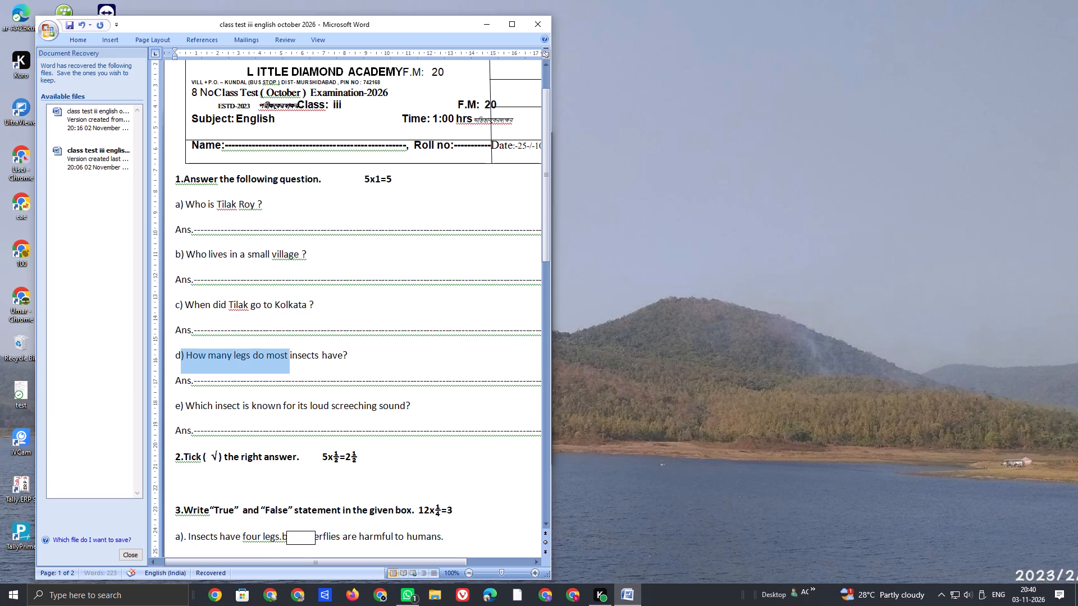
{"action": "left_click_drag", "start_coordinate": [291, 361], "coordinate": [334, 357]}
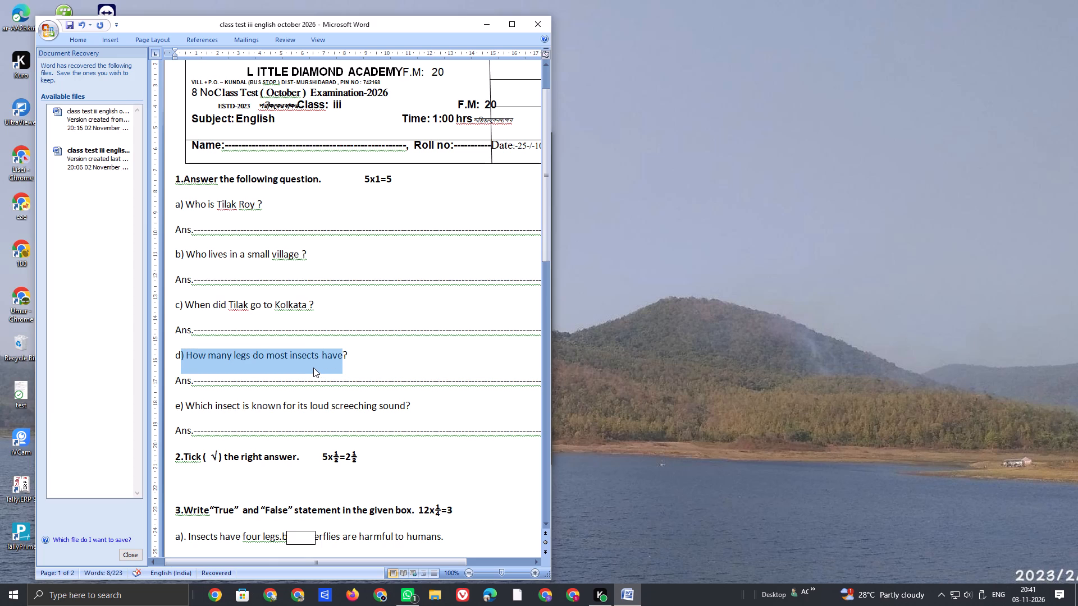
{"action": "type", "text": "How"}
{"action": "key", "text": "space"}
{"action": "key", "text": "BackSpace"}
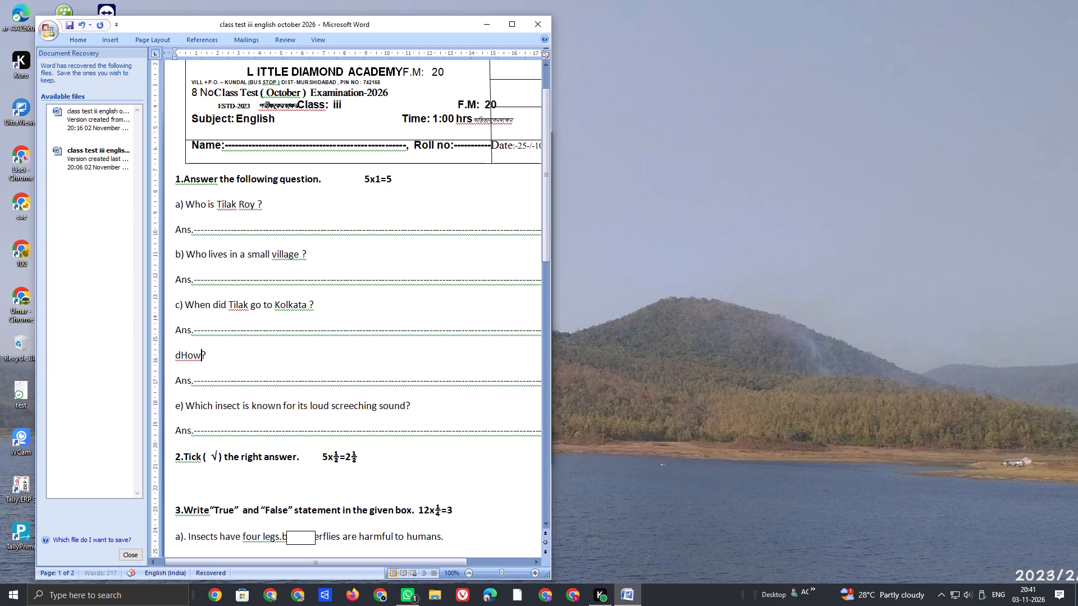
{"action": "key", "text": "BackSpace"}
{"action": "key", "text": "BackSpace"}
{"action": "key", "text": "BackSpace"}
{"action": "key", "text": "space"}
{"action": "key", "text": "BackSpace"}
{"action": "key", "text": "BackSpace"}
{"action": "key", "text": "s"}
{"action": "type", "text": ")"}
{"action": "key", "text": "space"}
{"action": "key", "text": "BackSpace"}
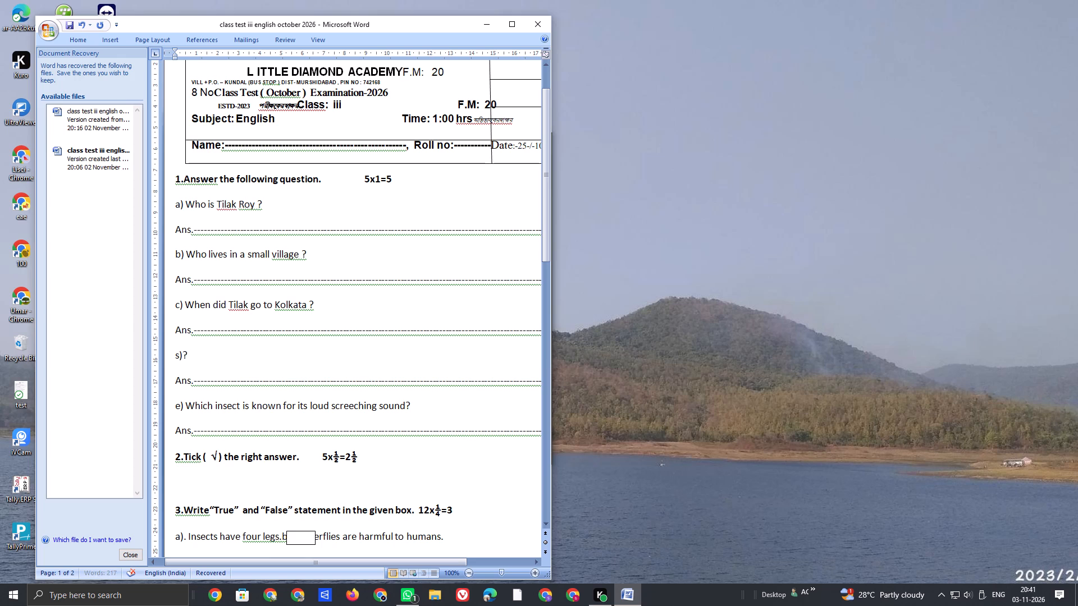
{"action": "key", "text": "BackSpace"}
{"action": "key", "text": "BackSpace"}
{"action": "key", "text": "d"}
{"action": "type", "text": ")"}
{"action": "key", "text": "space"}
Write "How are the wheels of Tram and Train" as question d) in section 1, before its existing question mark.
{"action": "type", "text": "How"}
{"action": "key", "text": "space"}
{"action": "type", "text": "are"}
{"action": "key", "text": "space"}
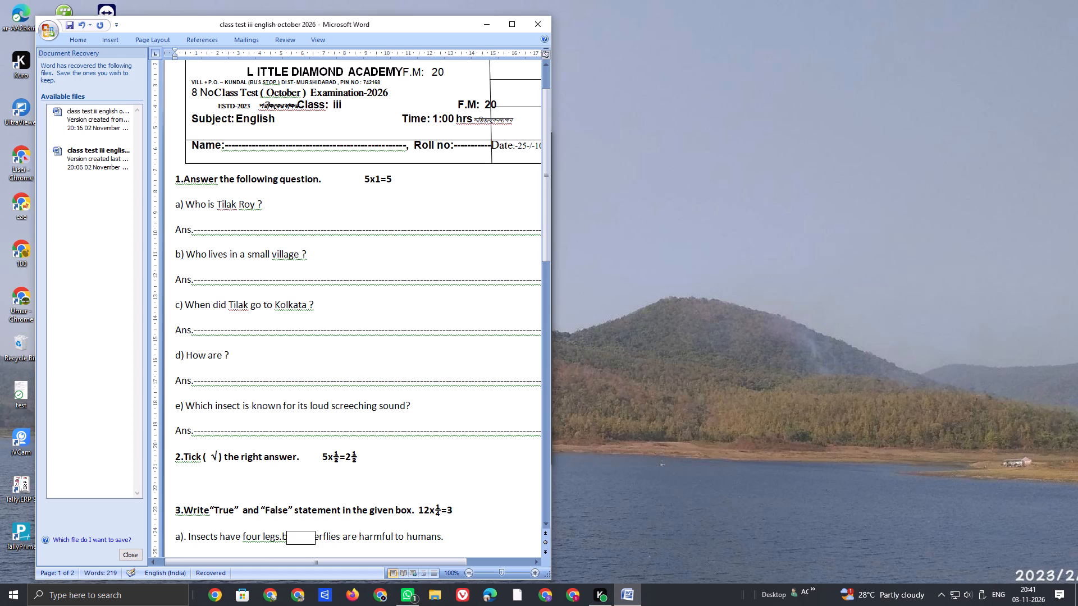
{"action": "type", "text": "the"}
{"action": "key", "text": "space"}
{"action": "key", "text": "h"}
{"action": "key", "text": "BackSpace"}
{"action": "type", "text": "wh"}
{"action": "type", "text": "eels"}
{"action": "key", "text": "space"}
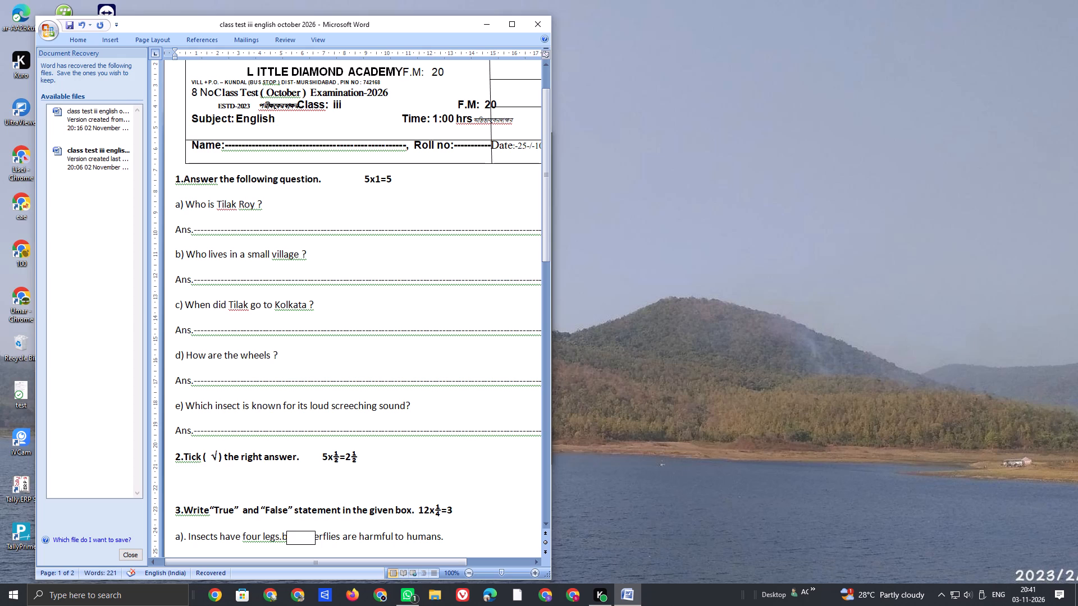
{"action": "type", "text": "of"}
{"action": "key", "text": "space"}
{"action": "type", "text": "Tre"}
{"action": "key", "text": "BackSpace"}
{"action": "key", "text": "a"}
{"action": "type", "text": "m"}
{"action": "key", "text": "space"}
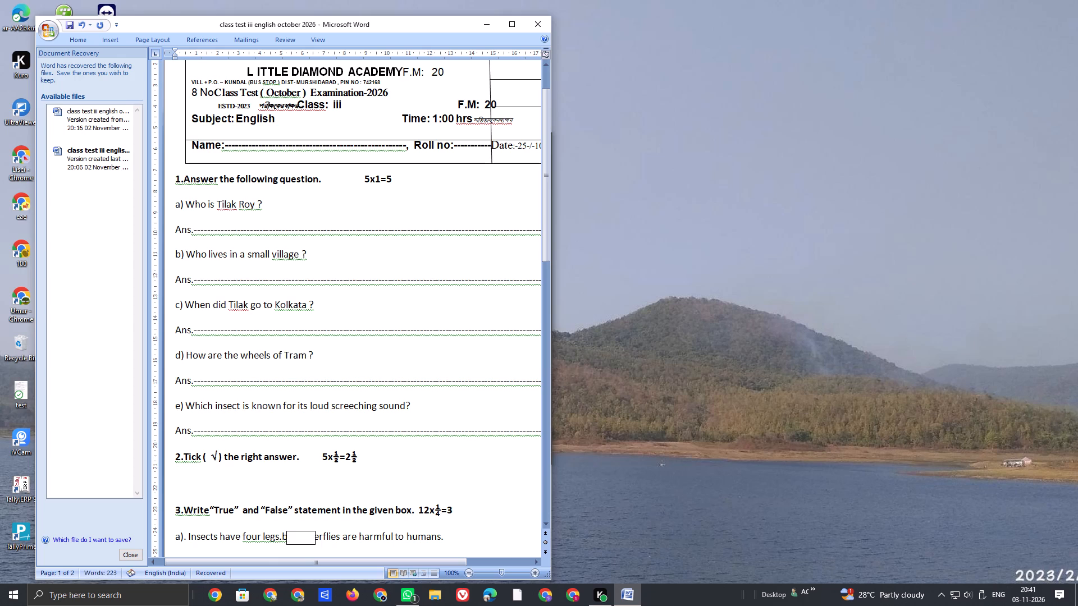
{"action": "type", "text": "and"}
{"action": "key", "text": "space"}
{"action": "type", "text": "Train"}
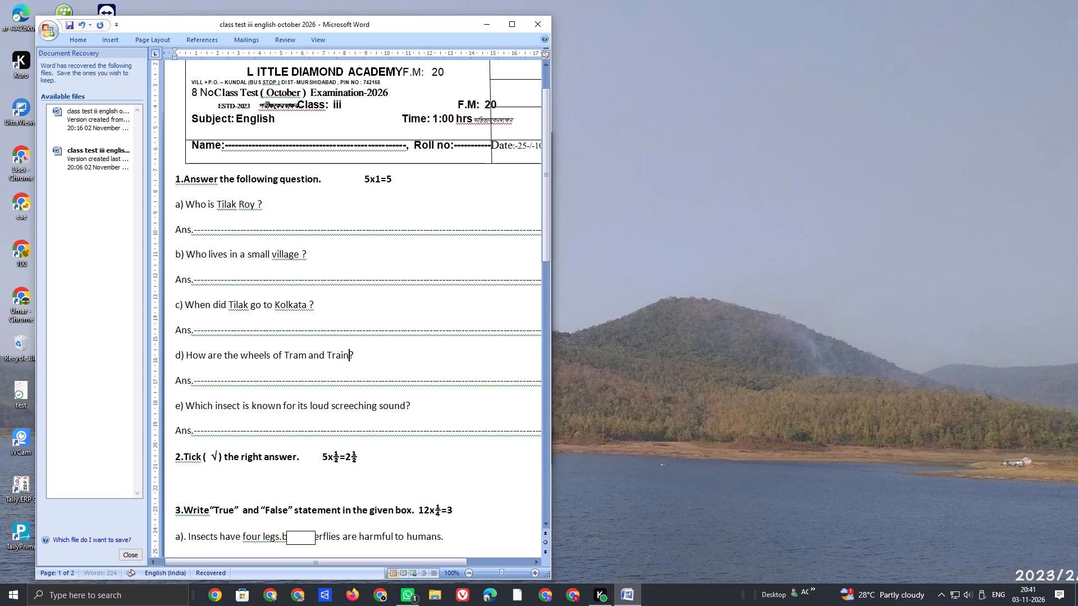
{"action": "key", "text": "space"}
Replace the text of question e) in section 1 with "What is the colour of the cycle-van ?", keeping the existing question mark.
{"action": "left_click_drag", "start_coordinate": [186, 406], "coordinate": [372, 401]}
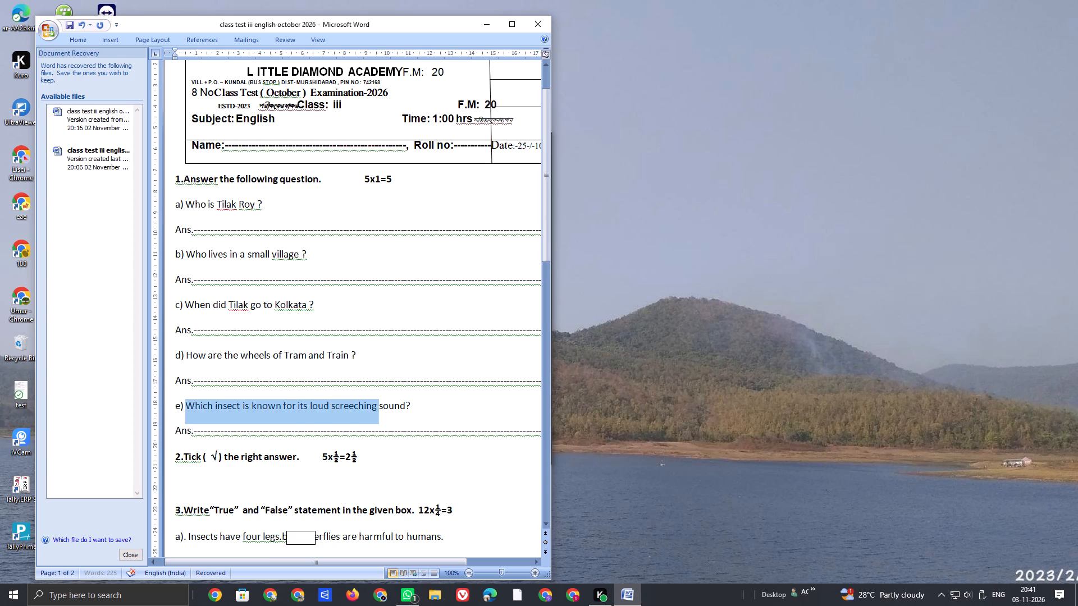
{"action": "left_click_drag", "start_coordinate": [372, 401], "coordinate": [395, 405]}
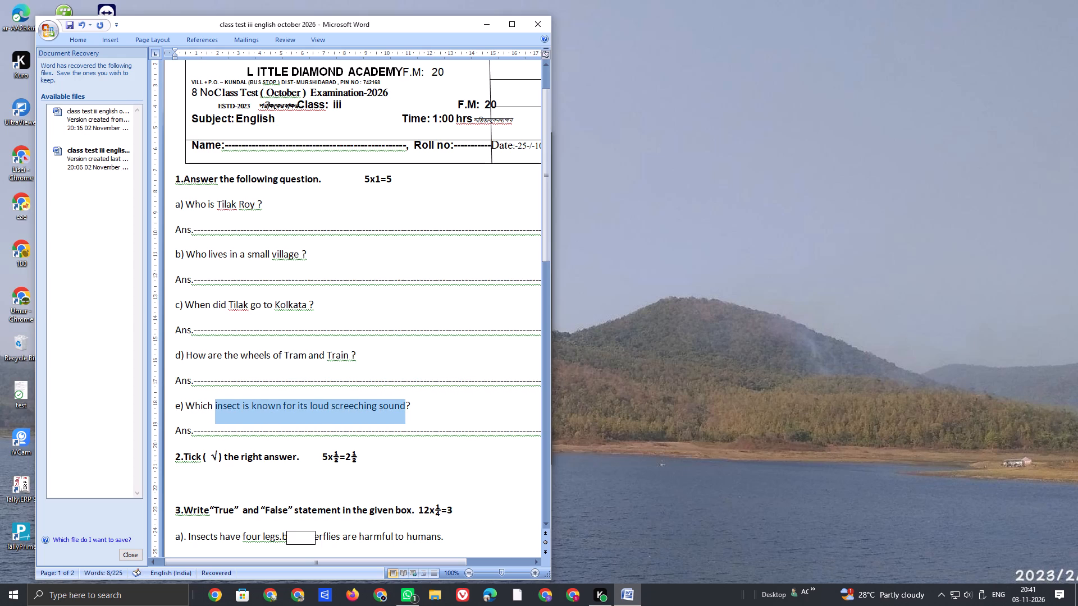
{"action": "left_click", "coordinate": [396, 310]}
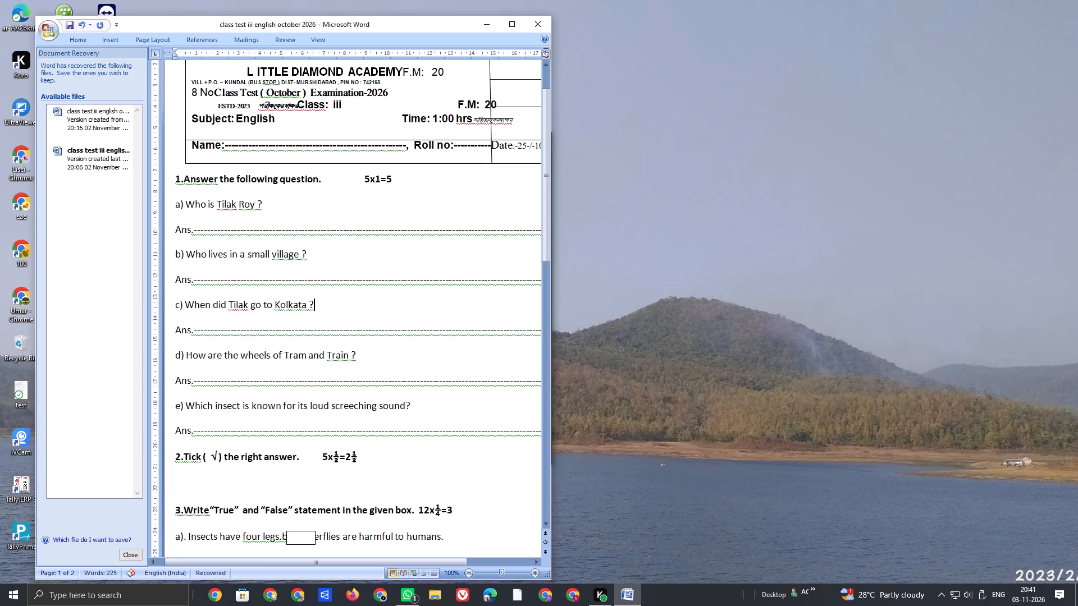
{"action": "left_click_drag", "start_coordinate": [188, 405], "coordinate": [385, 399]}
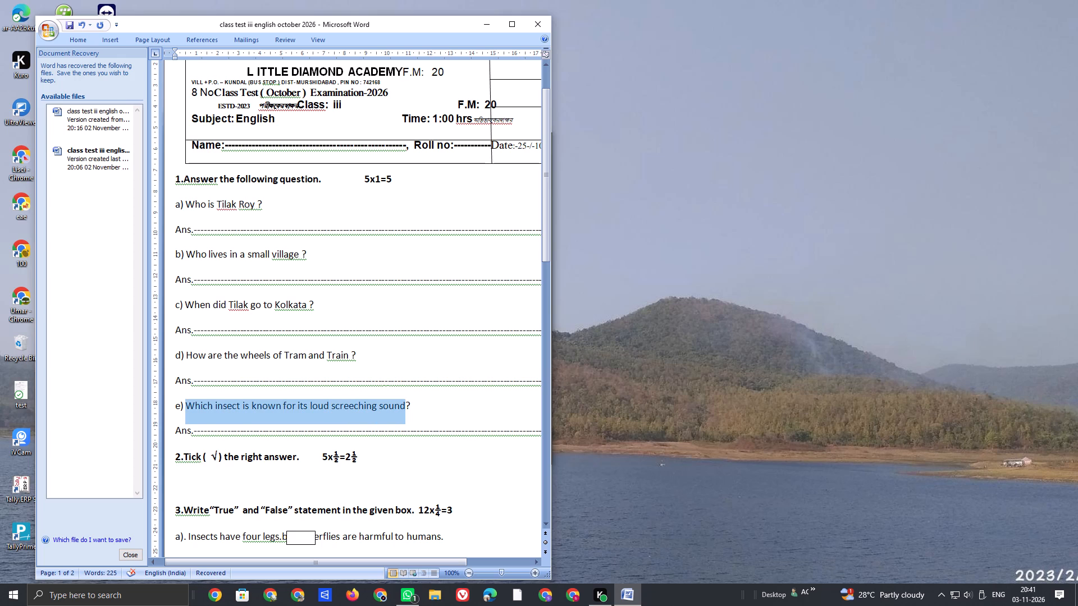
{"action": "left_click_drag", "start_coordinate": [385, 399], "coordinate": [387, 399]}
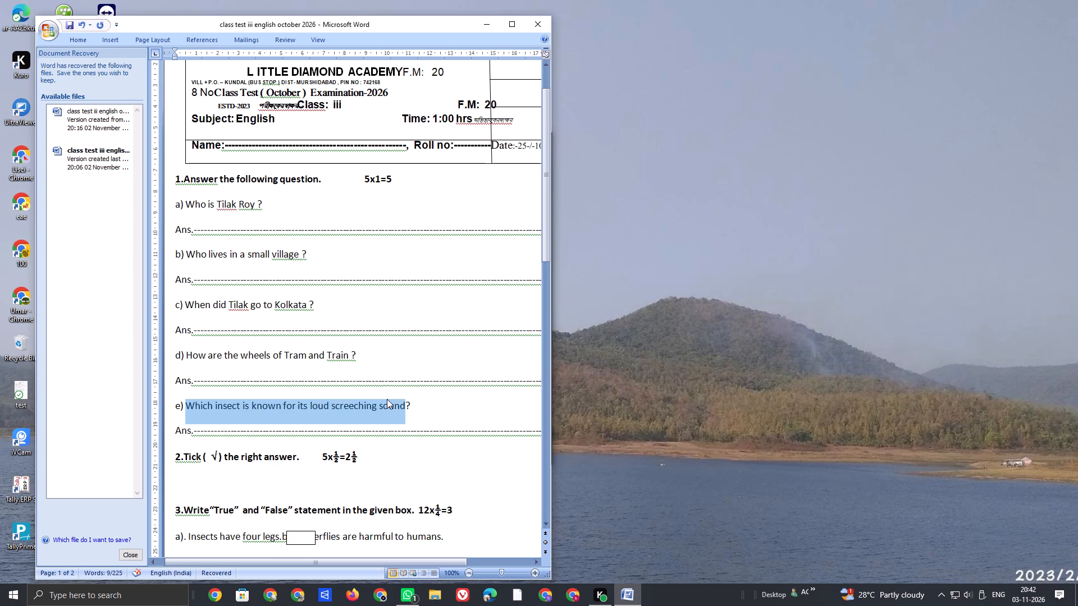
{"action": "type", "text": "What"}
{"action": "key", "text": "space"}
{"action": "type", "text": "is c"}
{"action": "key", "text": "BackSpace"}
{"action": "type", "text": "the"}
{"action": "key", "text": "space"}
{"action": "type", "text": "col"}
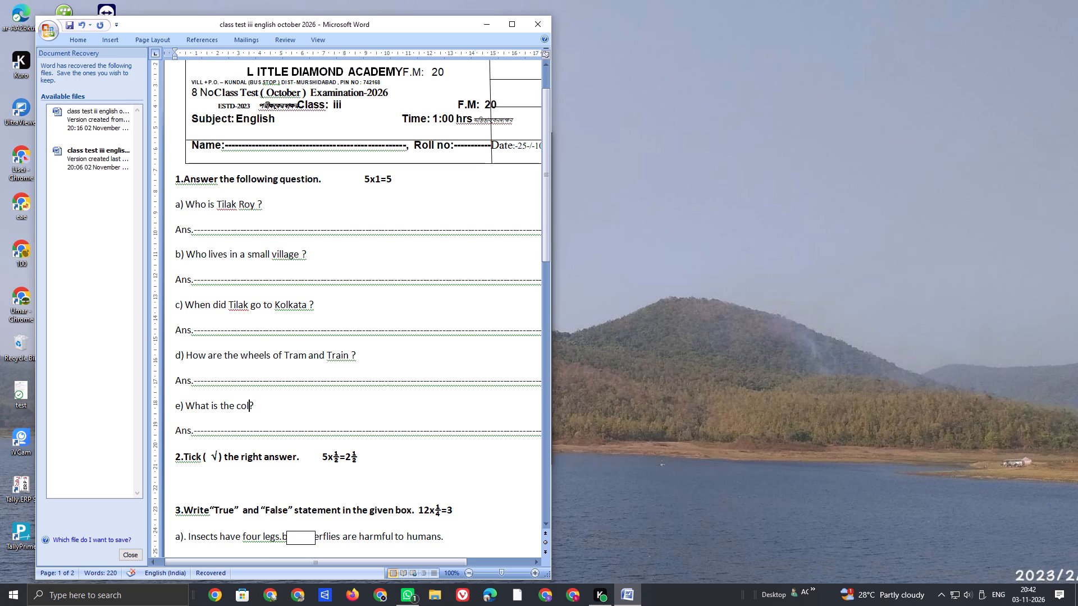
{"action": "type", "text": "our"}
{"action": "key", "text": "space"}
{"action": "type", "text": "of the"}
{"action": "key", "text": "space"}
{"action": "type", "text": "cycle"}
{"action": "key", "text": "space"}
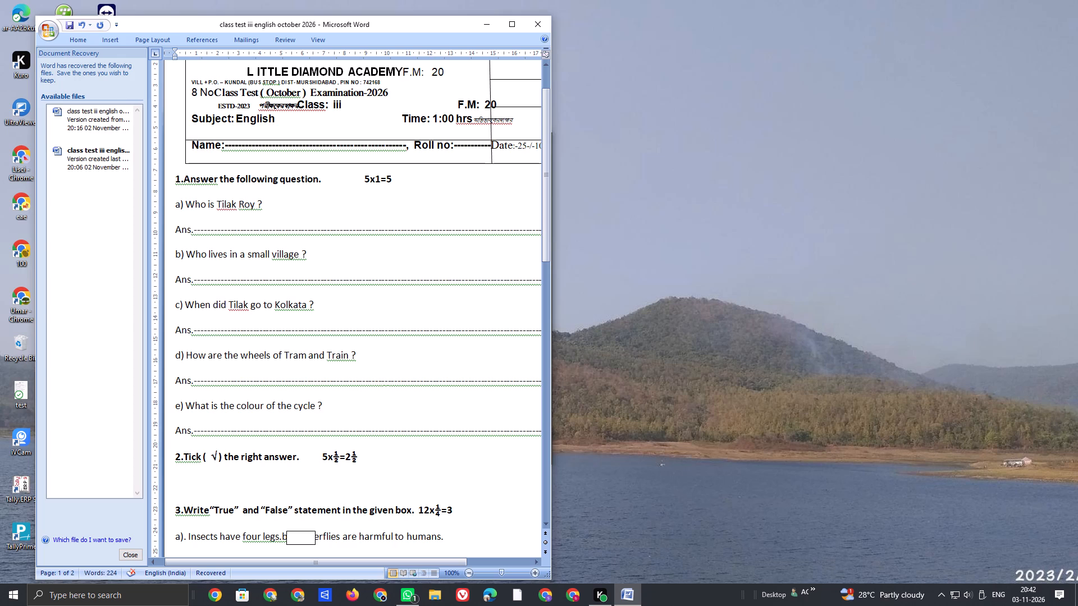
{"action": "key", "text": "BackSpace"}
{"action": "key", "text": "minus"}
{"action": "type", "text": "va"}
{"action": "key", "text": "n"}
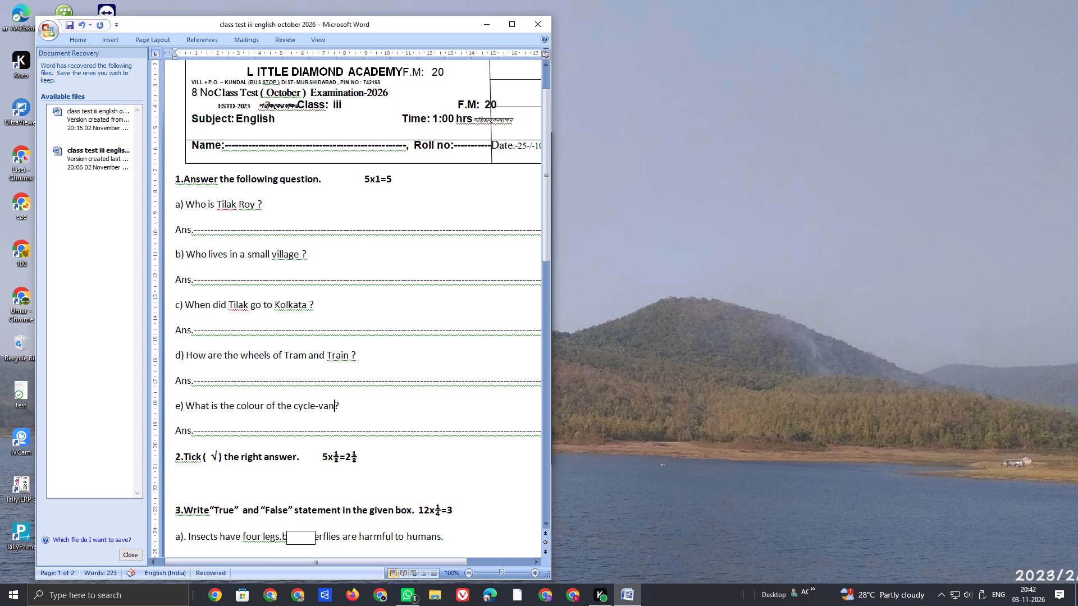
{"action": "key", "text": "space"}
Add a space on each side of the hyphen in question e) so it reads "cycle - van".
{"action": "left_click", "coordinate": [313, 408]}
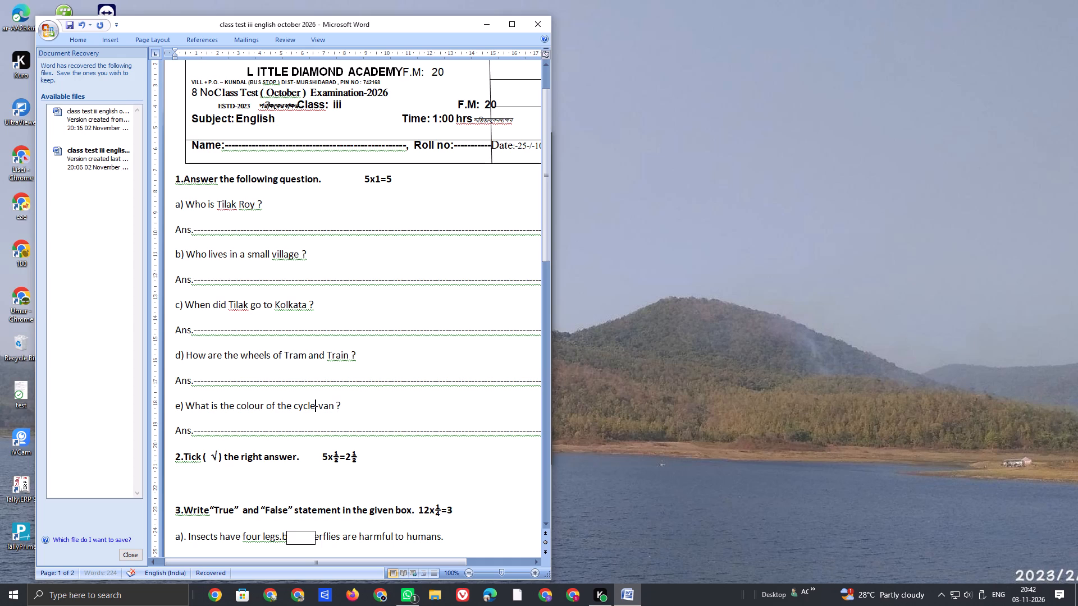
{"action": "key", "text": "space"}
{"action": "left_click", "coordinate": [323, 411]}
{"action": "left_click", "coordinate": [319, 410]}
{"action": "key", "text": "space"}
{"action": "key", "text": "BackSpace"}
{"action": "key", "text": "space"}
Place the text cursor on the blank line beneath section 2's "Tick the right answer" heading.
{"action": "scroll", "coordinate": [235, 535], "scroll_direction": "down", "scroll_amount": 1}
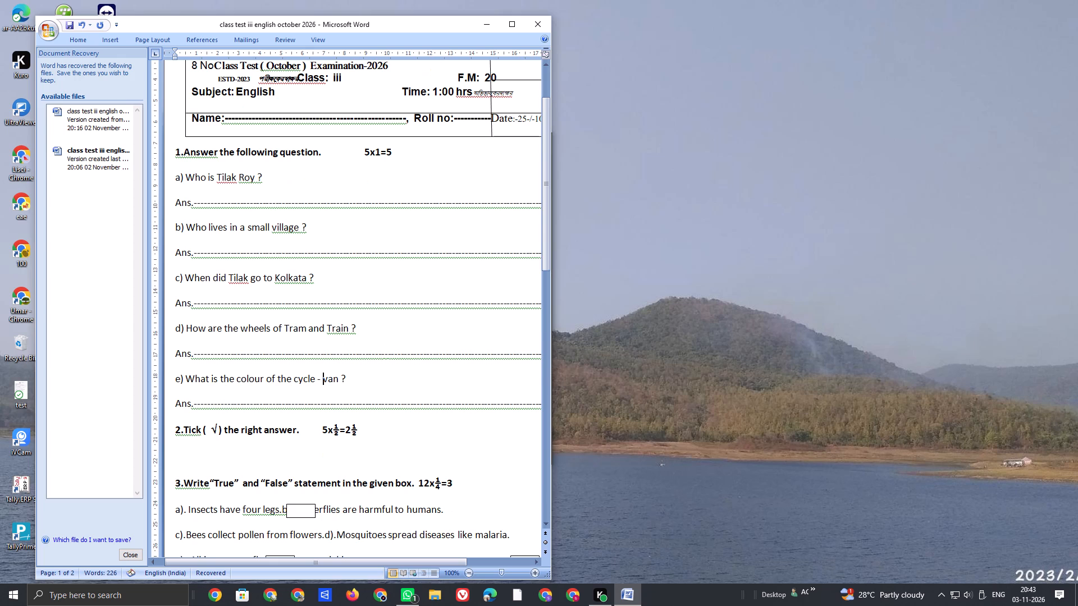
{"action": "left_click", "coordinate": [200, 454]}
{"action": "scroll", "coordinate": [236, 446], "scroll_direction": "down", "scroll_amount": 1}
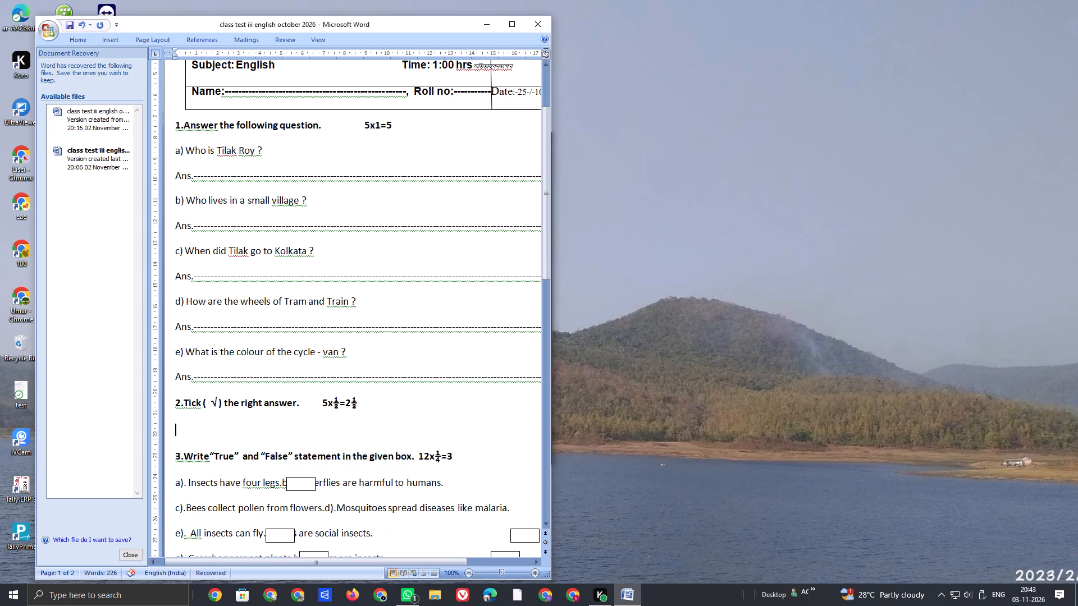
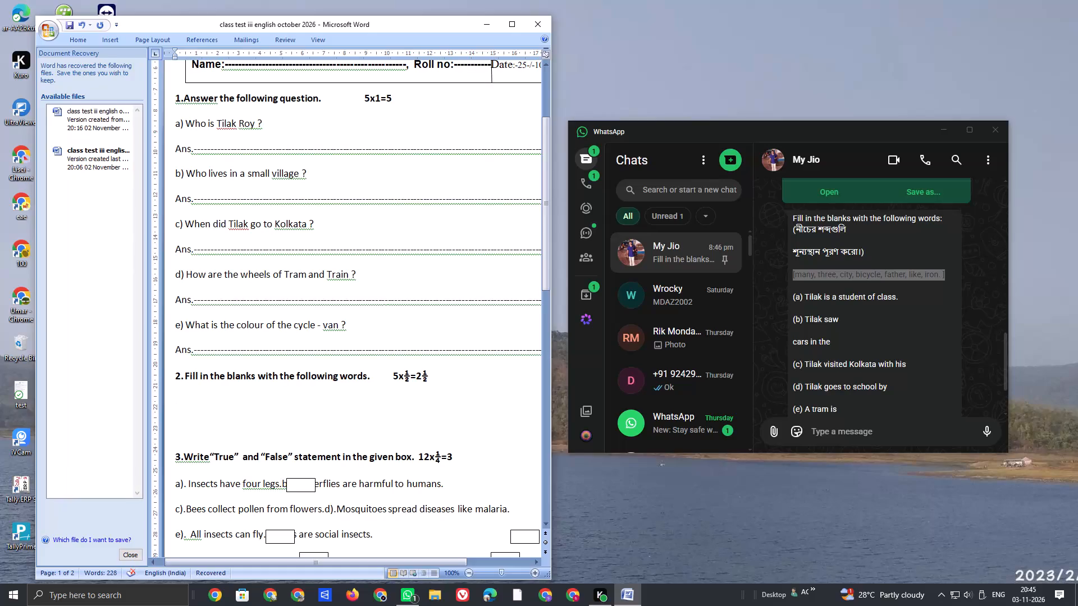
Paste the copied word list beneath section 2's heading and remove the trailing space so it reads "[many, three, city, bicycle, father, like, iron.]".
{"action": "key", "text": "ctrl+v"}
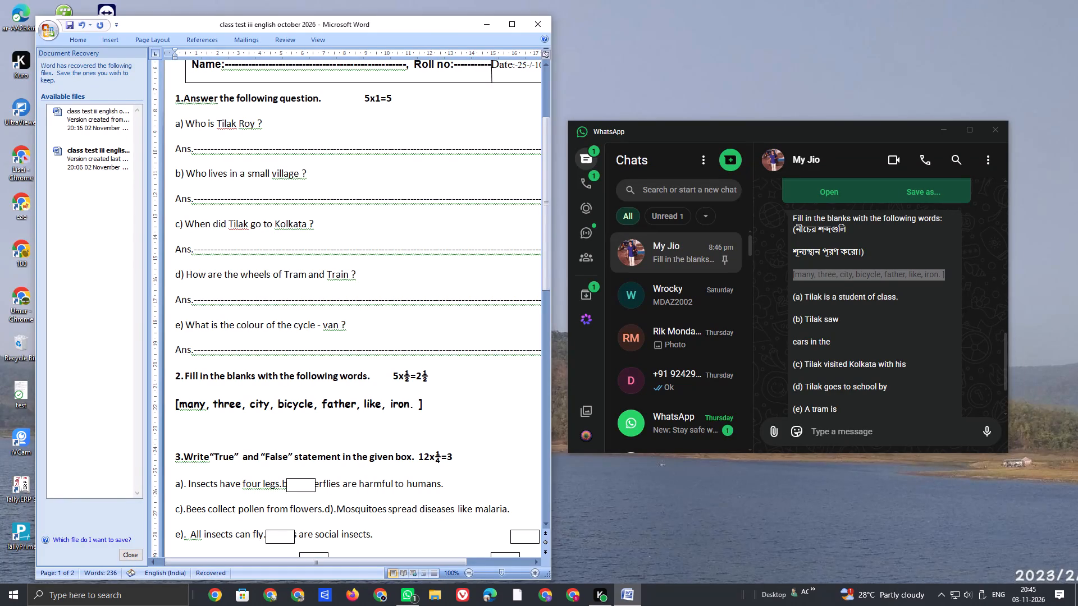
{"action": "left_click", "coordinate": [417, 402]}
{"action": "key", "text": "BackSpace"}
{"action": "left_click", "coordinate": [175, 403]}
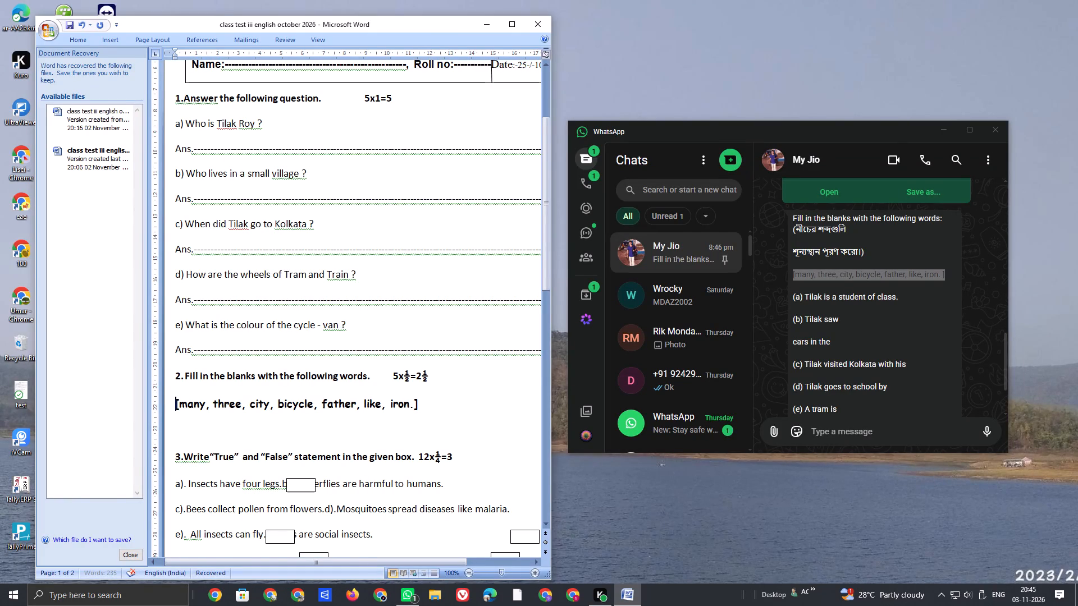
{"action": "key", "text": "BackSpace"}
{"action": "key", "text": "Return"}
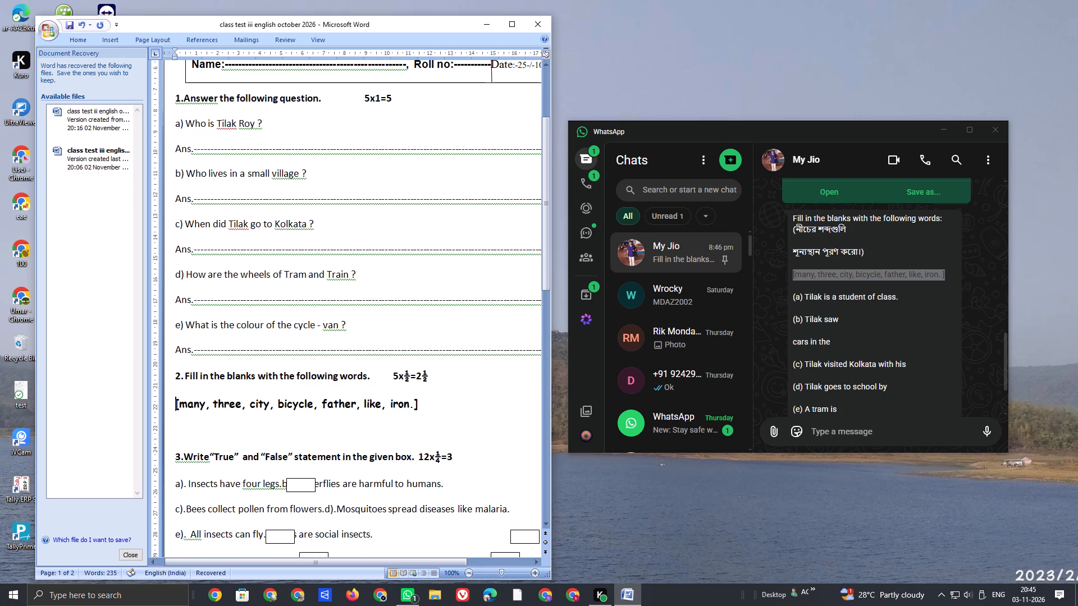
Try to remove the bold formatting from the bracketed word list beneath section 2's heading.
{"action": "left_click", "coordinate": [437, 415]}
{"action": "left_click_drag", "start_coordinate": [420, 405], "coordinate": [437, 415]}
{"action": "left_click_drag", "start_coordinate": [437, 415], "coordinate": [171, 403]}
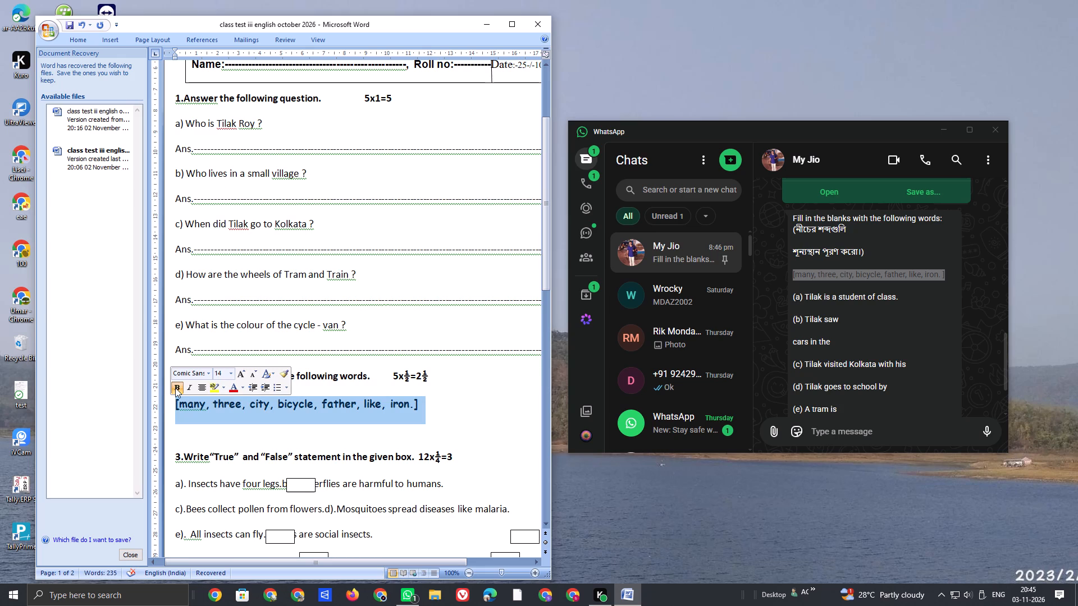
{"action": "left_click", "coordinate": [175, 388]}
{"action": "left_click", "coordinate": [177, 385]}
{"action": "left_click", "coordinate": [177, 385]}
{"action": "triple_click", "coordinate": [179, 387]}
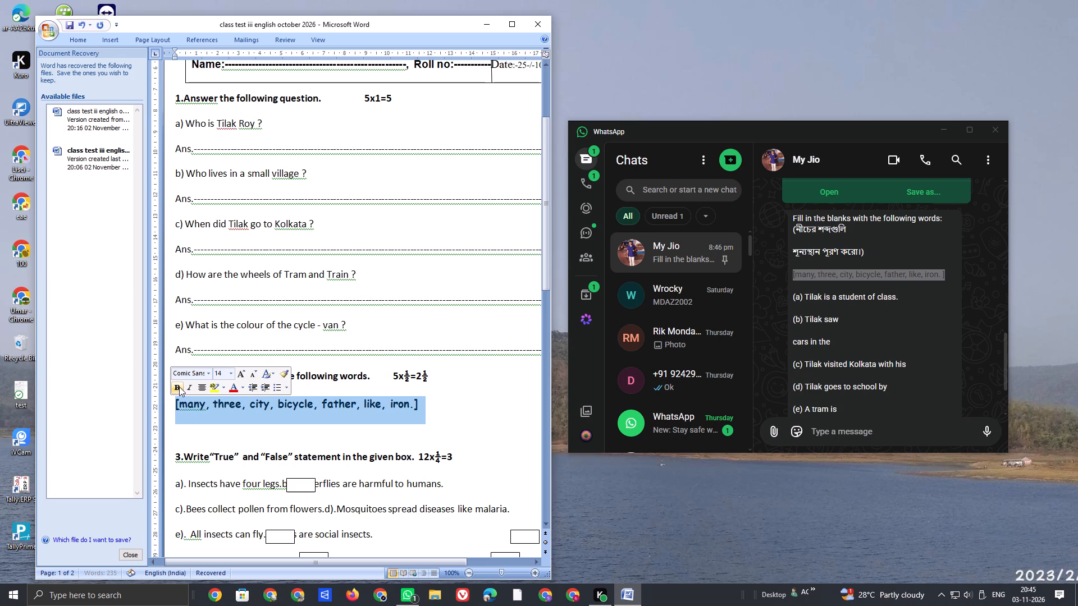
{"action": "double_click", "coordinate": [179, 388]}
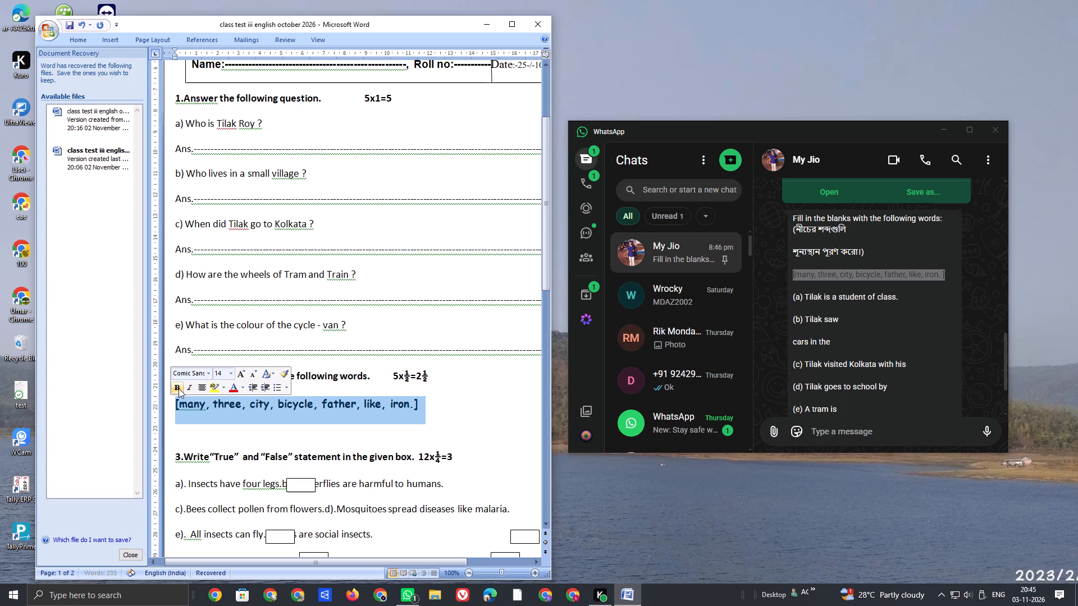
Remove the bold formatting from the bracketed word list in section 2 and place the text cursor at its end.
{"action": "left_click", "coordinate": [177, 389]}
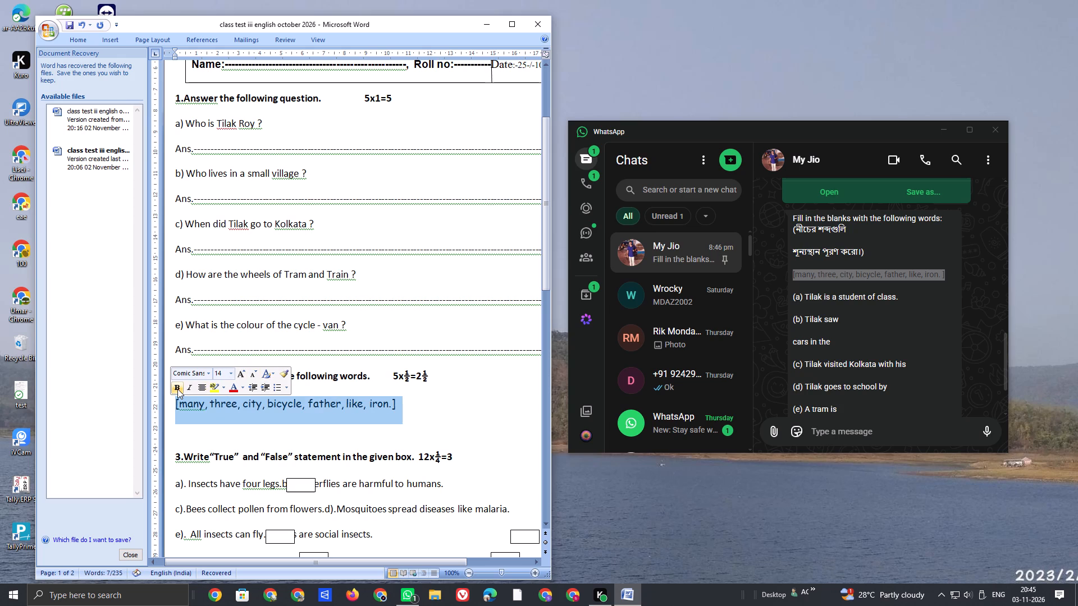
{"action": "left_click", "coordinate": [443, 407]}
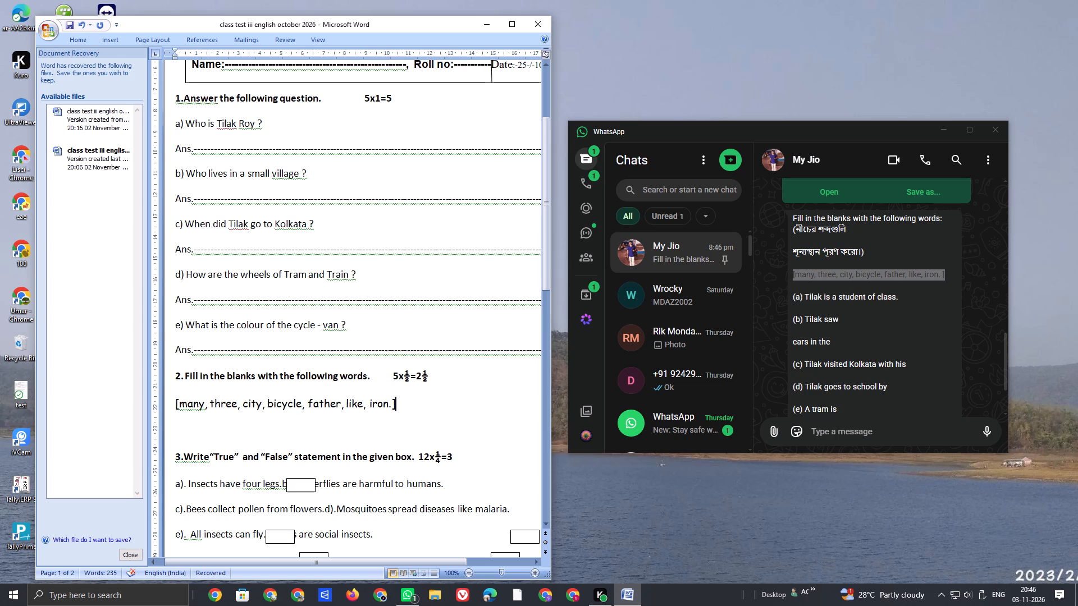
Examine the fill-in-the-blanks sentences below the word list in the WhatsApp chat.
{"action": "scroll", "coordinate": [869, 349], "scroll_direction": "up", "scroll_amount": 1}
{"action": "scroll", "coordinate": [869, 346], "scroll_direction": "down", "scroll_amount": 2}
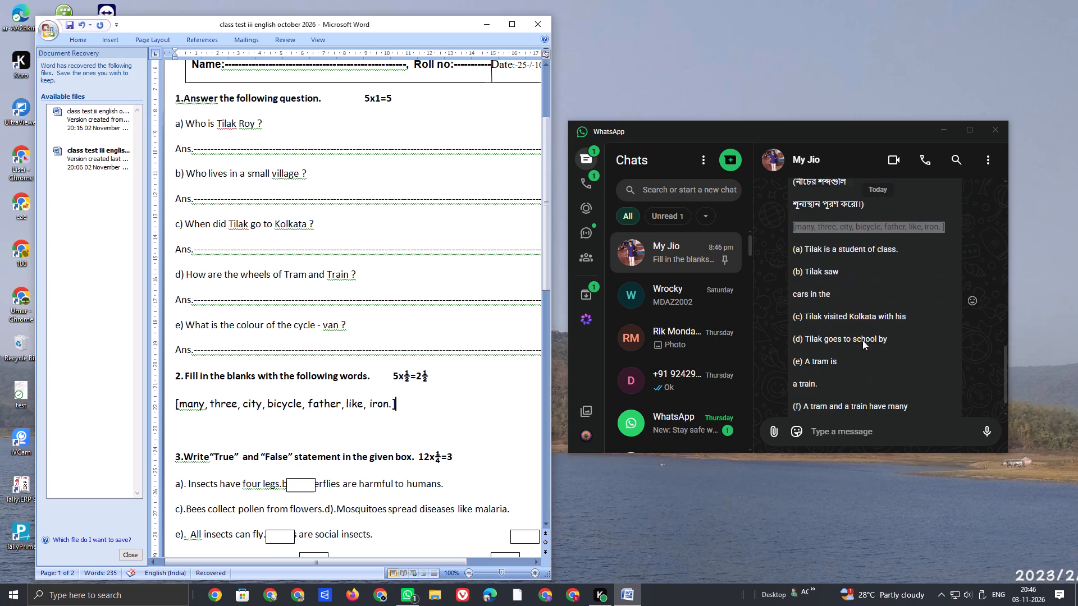
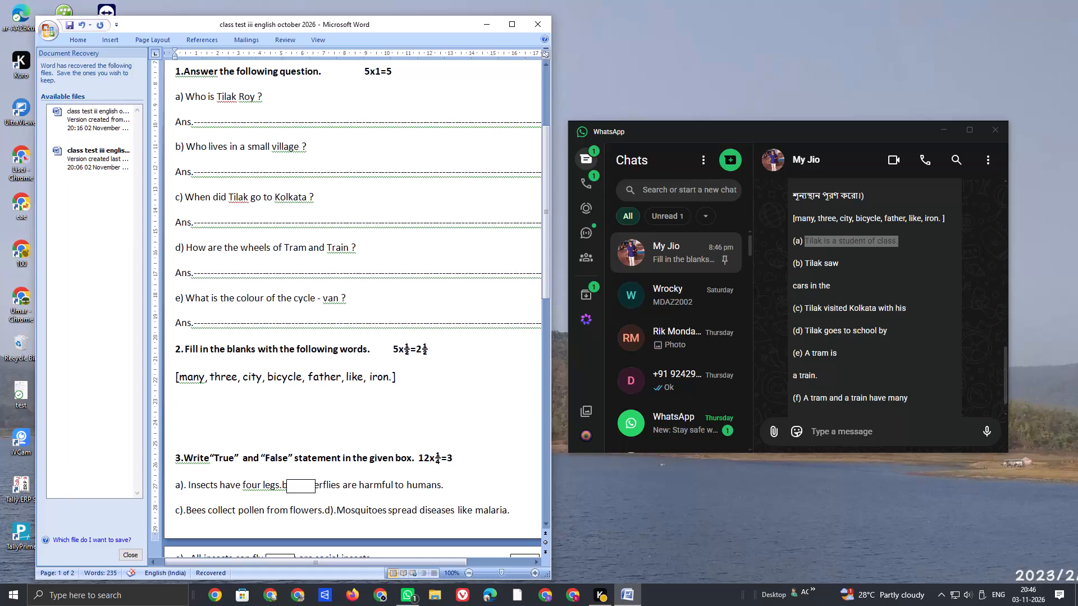
Add item a) beneath section 2's word list with the copied sentence "Tilak is a student of class" followed by a dotted blank.
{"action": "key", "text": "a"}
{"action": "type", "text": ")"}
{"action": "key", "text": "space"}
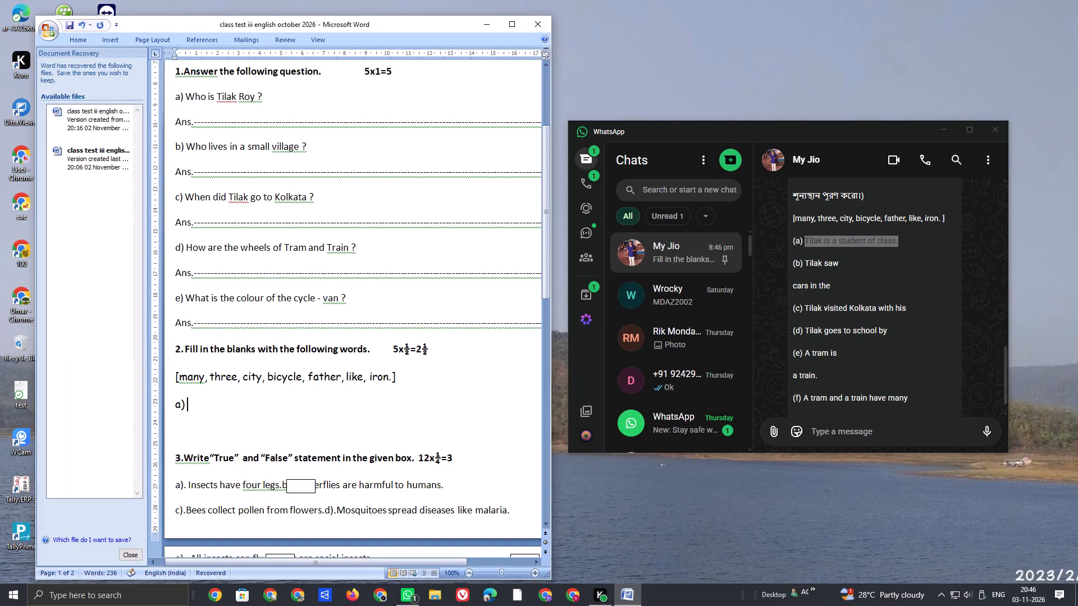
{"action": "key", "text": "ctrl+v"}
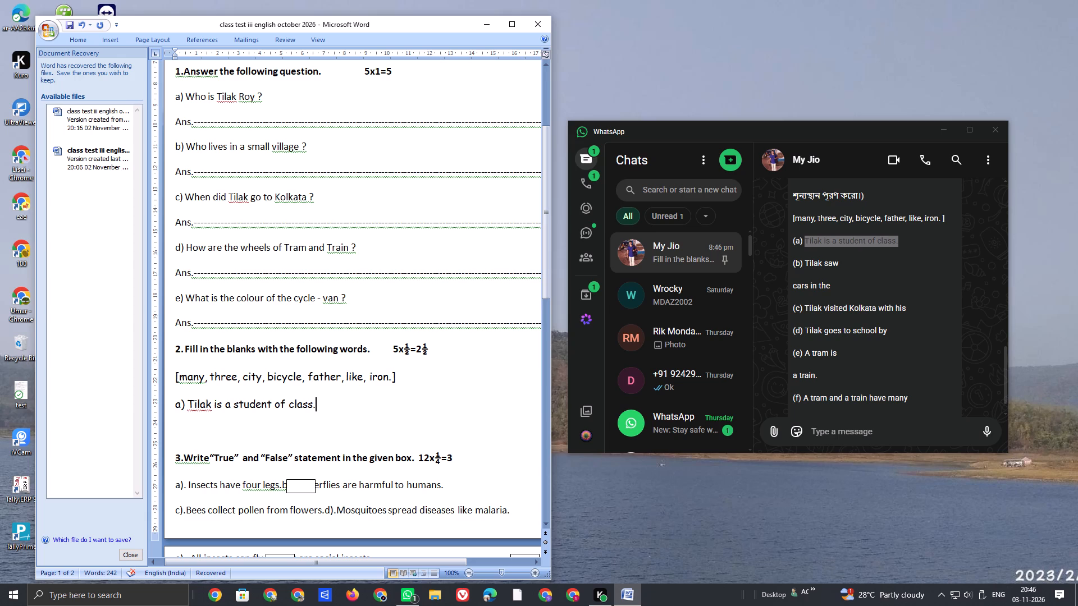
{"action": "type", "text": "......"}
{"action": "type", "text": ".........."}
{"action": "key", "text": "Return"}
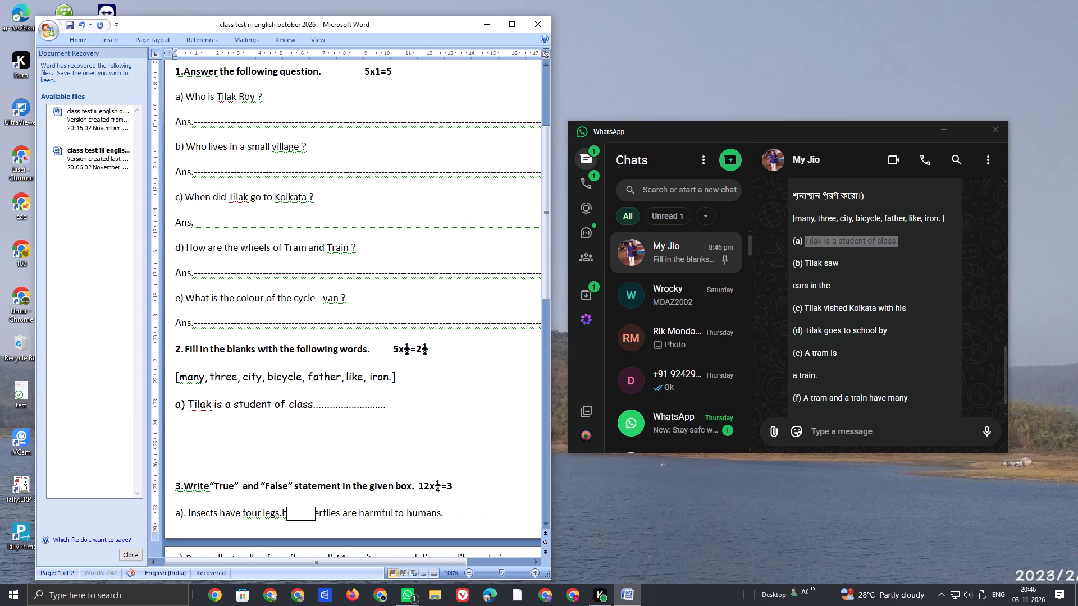
Start item b) with the label "b)" on the line beneath item a) in section 2.
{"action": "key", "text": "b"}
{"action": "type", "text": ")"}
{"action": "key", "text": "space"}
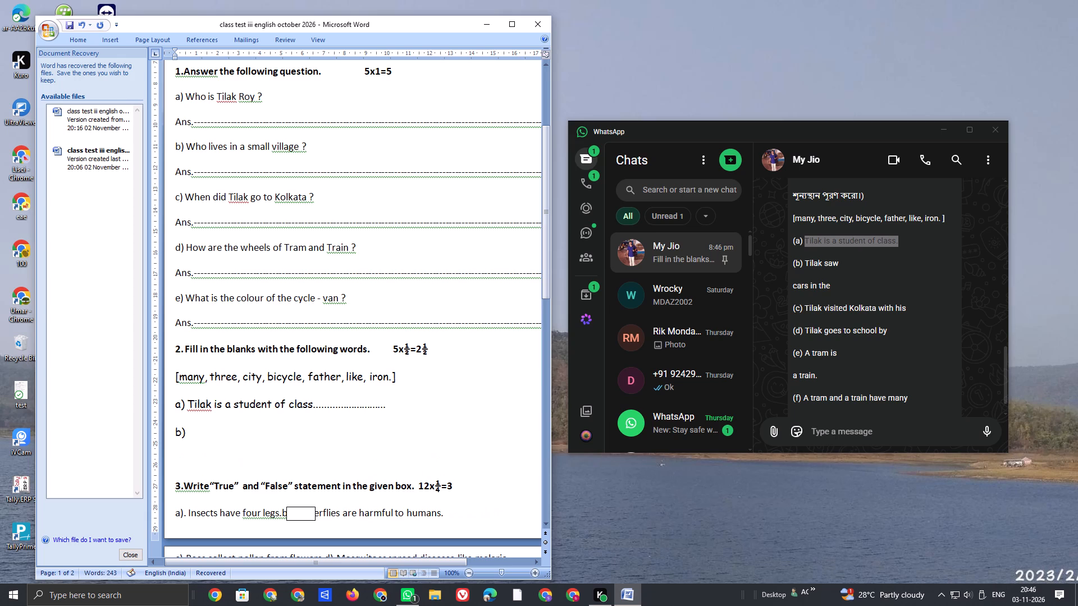
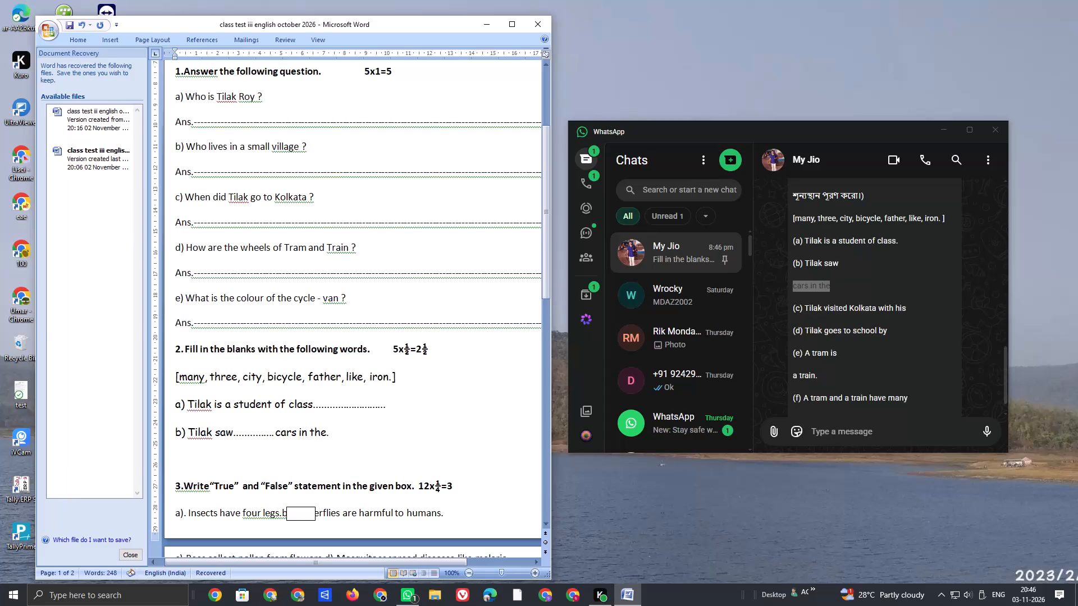
Add a dotted answer blank after "cars in the" at the end of item b) in section 2.
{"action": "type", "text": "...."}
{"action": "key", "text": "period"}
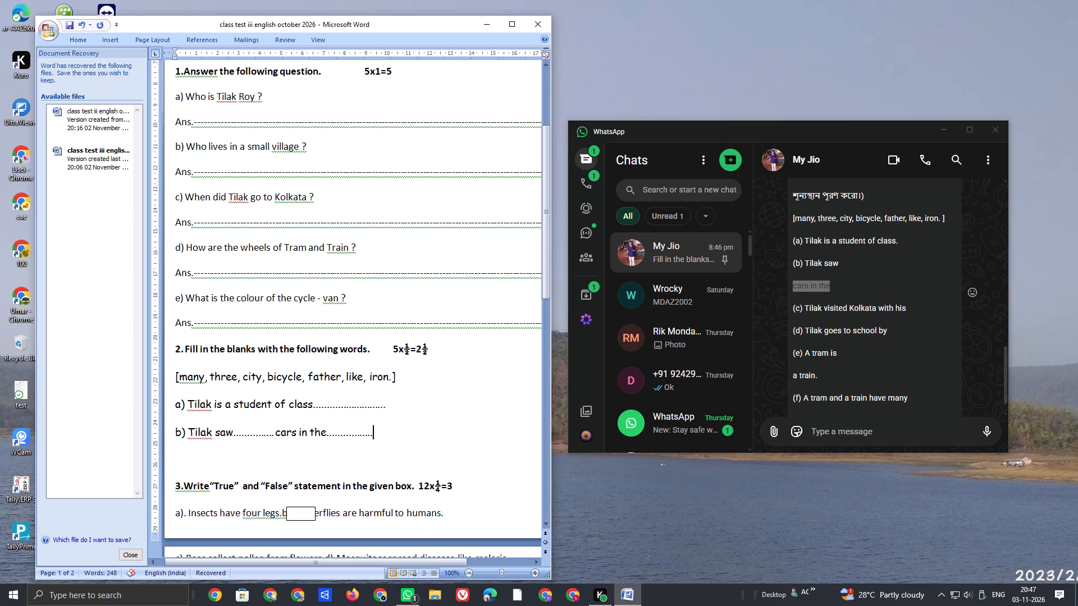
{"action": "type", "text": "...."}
Start a new line beneath item b) in section 2 with the label "c)" followed by a space.
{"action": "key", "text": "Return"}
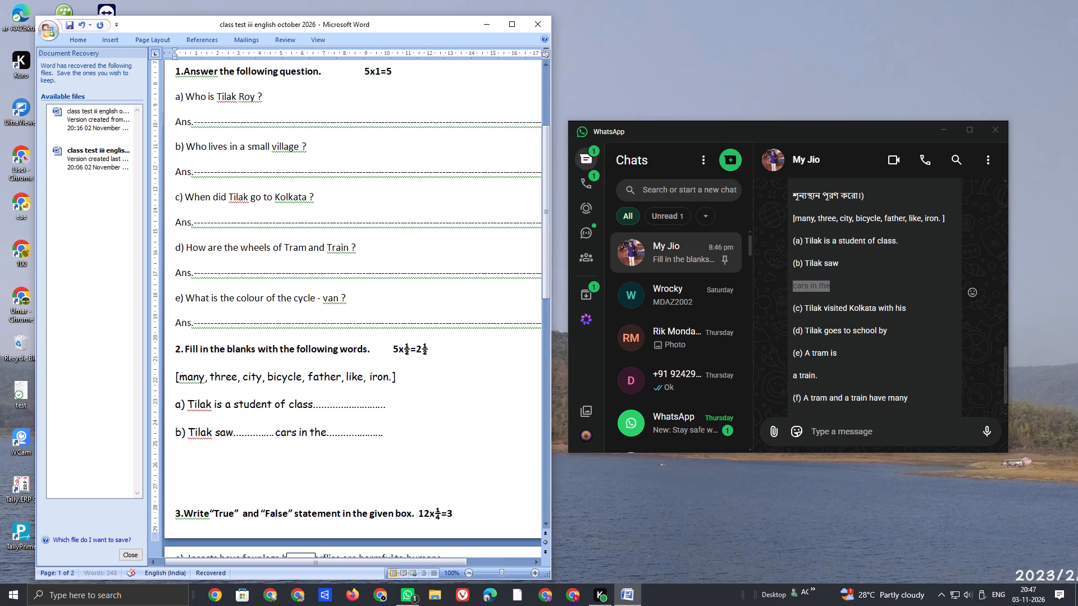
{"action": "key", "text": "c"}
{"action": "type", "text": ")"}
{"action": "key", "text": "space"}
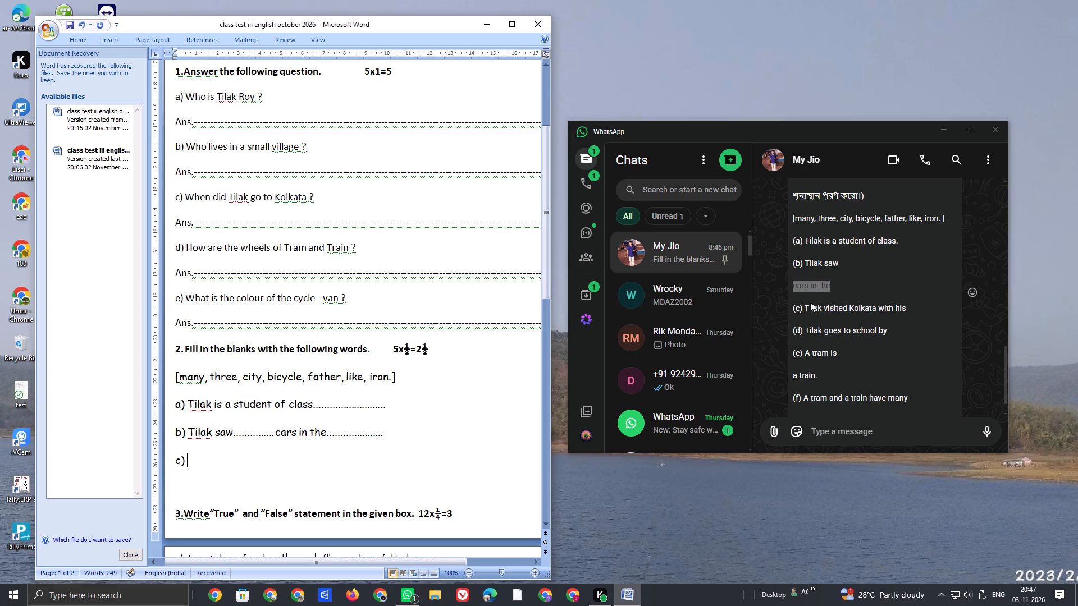
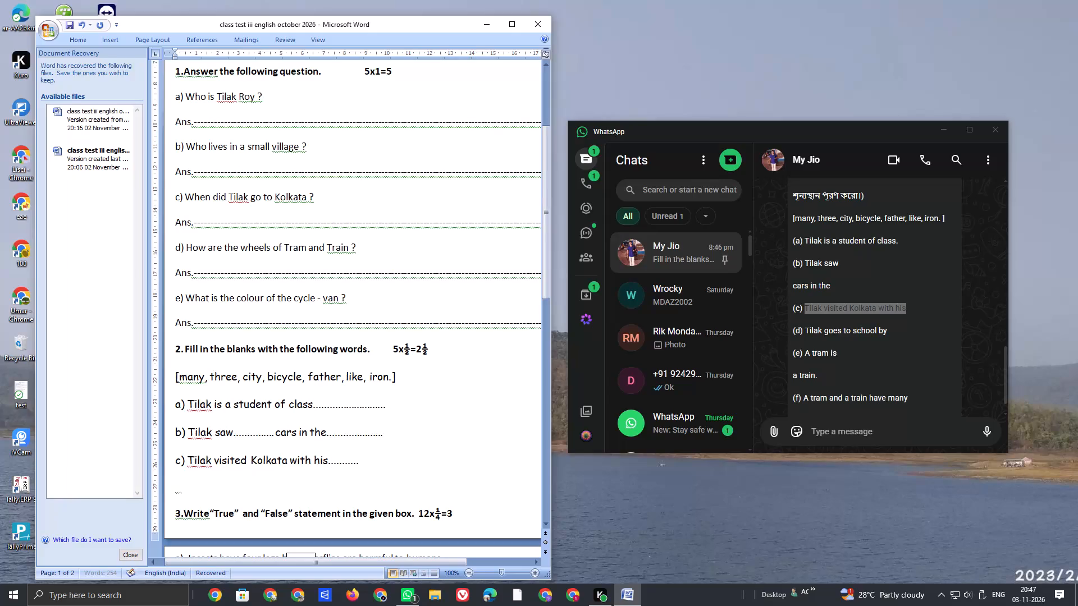
Extend the dotted answer blank at the end of item c) "Tilak visited Kolkata with his" in section 2.
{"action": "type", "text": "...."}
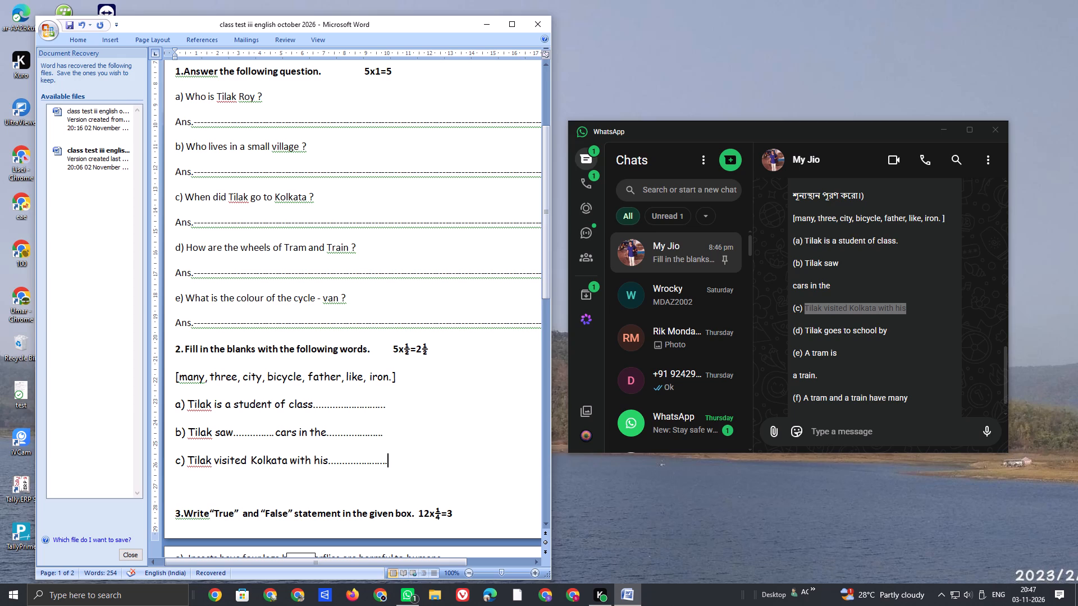
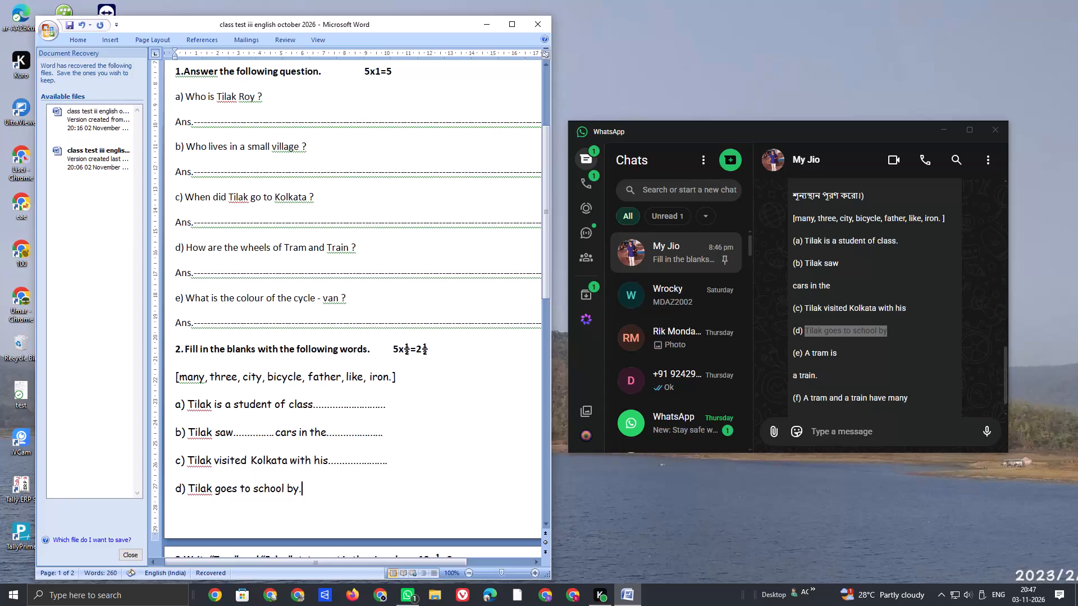
Add a dotted blank after "Tilak goes to school by" in item d) of section 2 and start a new line beneath it.
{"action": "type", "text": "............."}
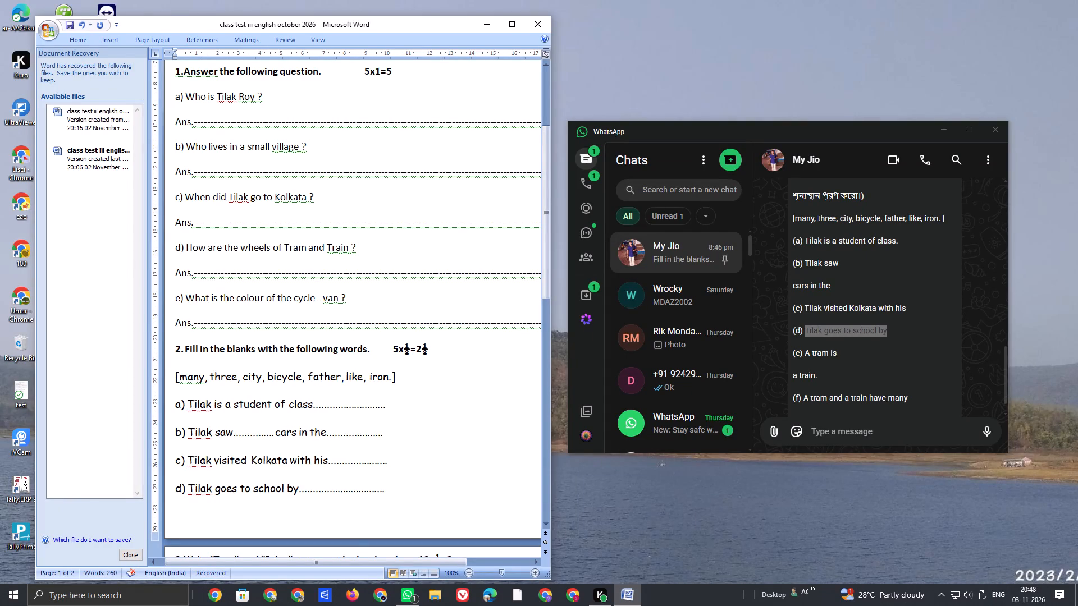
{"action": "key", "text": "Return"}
{"action": "scroll", "coordinate": [248, 485], "scroll_direction": "down", "scroll_amount": 2}
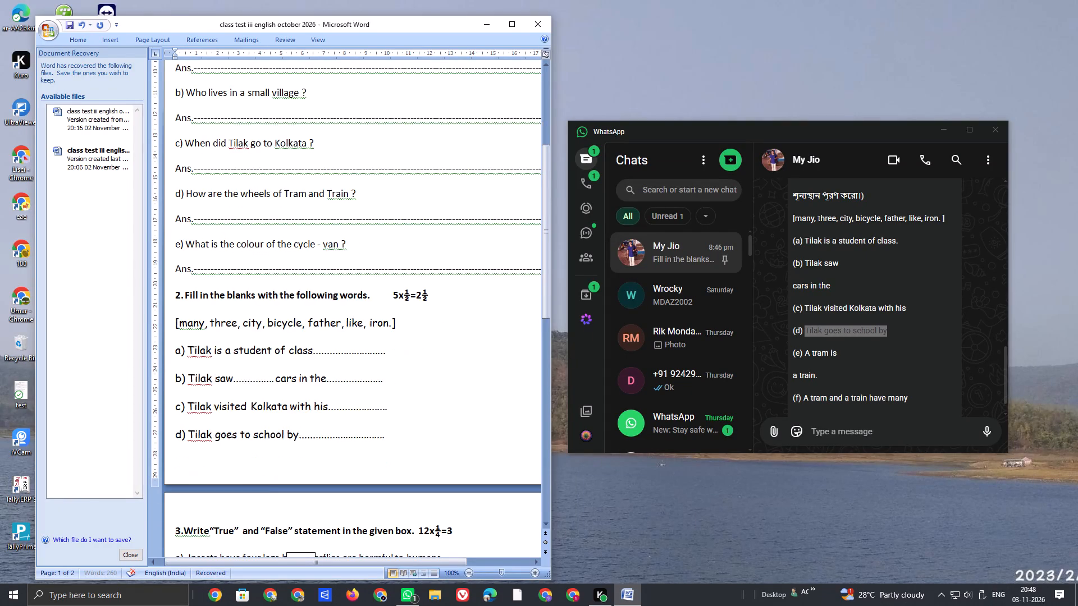
{"action": "scroll", "coordinate": [249, 484], "scroll_direction": "down", "scroll_amount": 2}
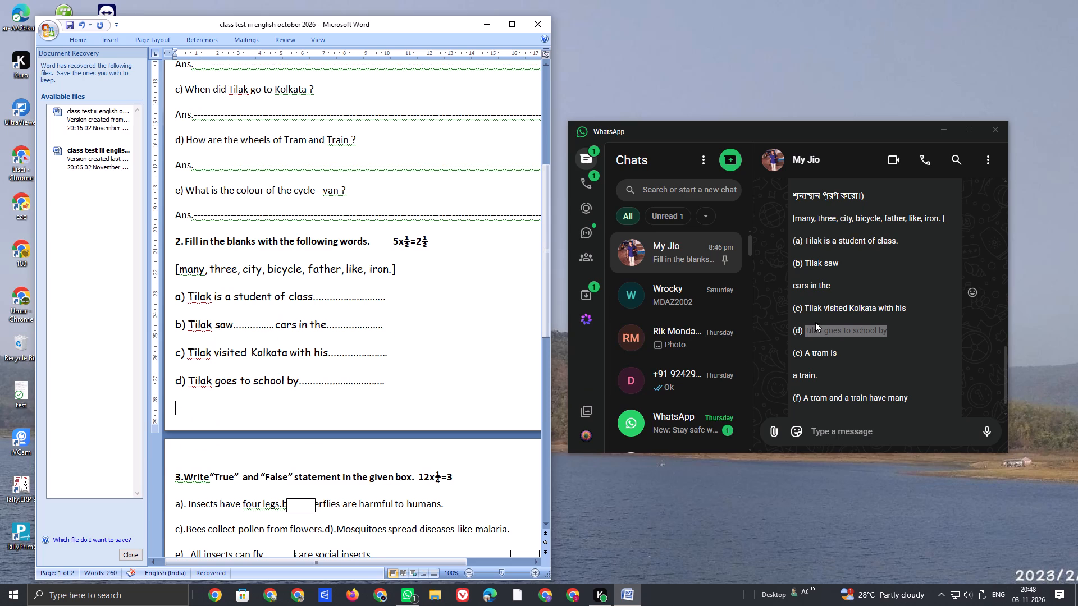
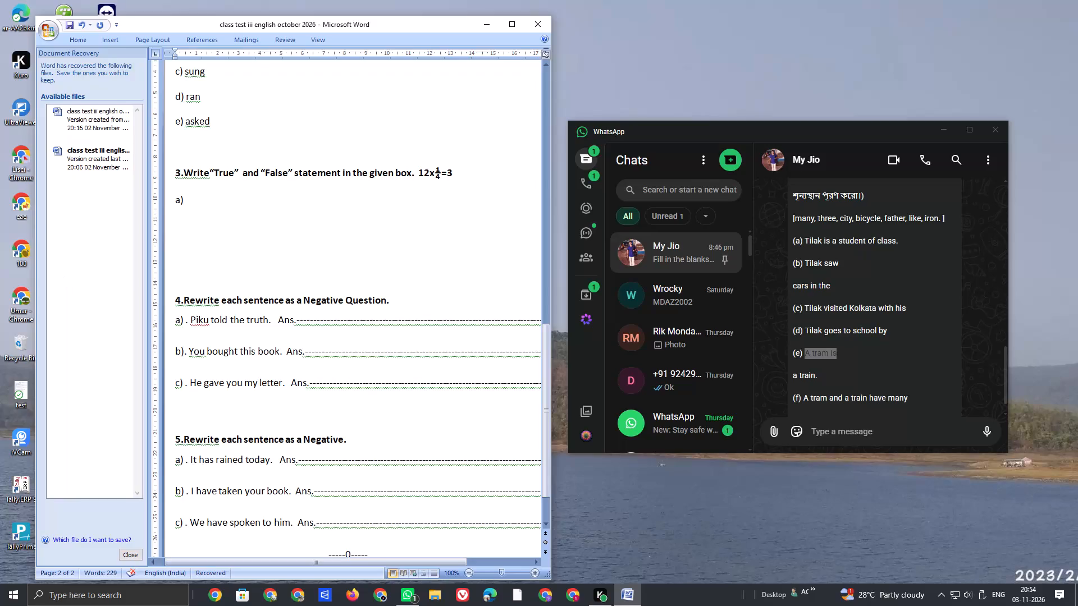
Undo the recent edits in section 3, back to before its True/False statements and answer boxes were deleted.
{"action": "left_click", "coordinate": [81, 25]}
{"action": "left_click", "coordinate": [81, 25]}
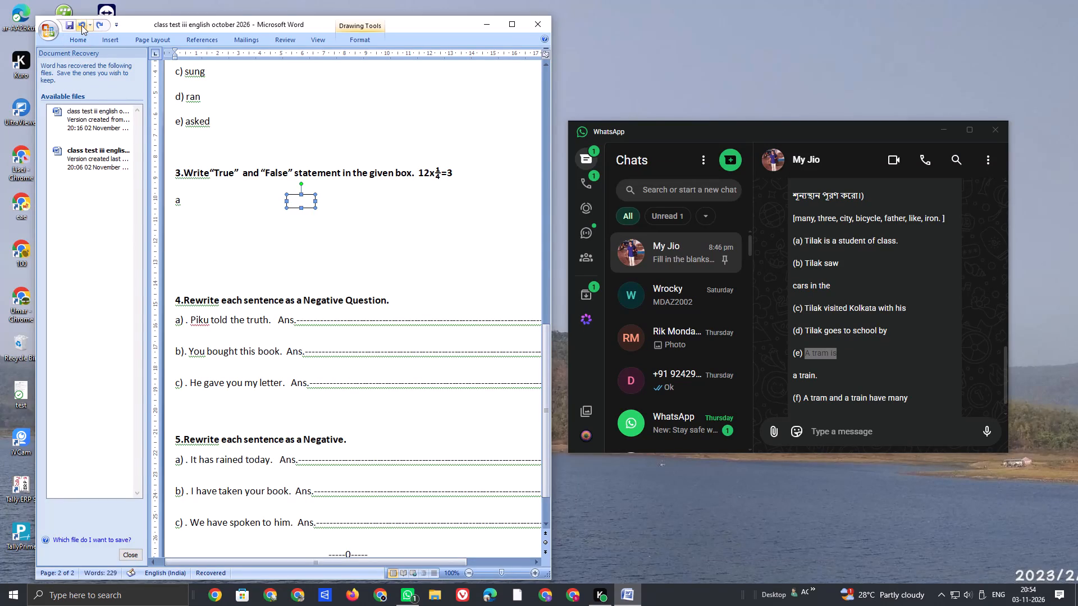
{"action": "left_click", "coordinate": [81, 25]}
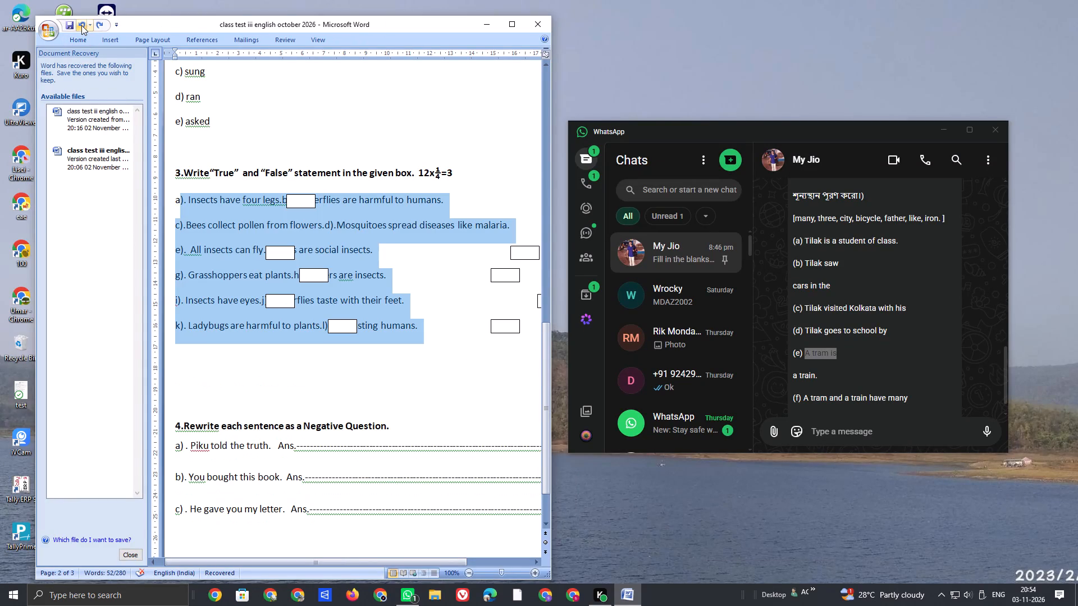
Examine the test paper's page layout with the document window enlarged, then restore the window to its smaller size.
{"action": "scroll", "coordinate": [180, 192], "scroll_direction": "down", "scroll_amount": 9}
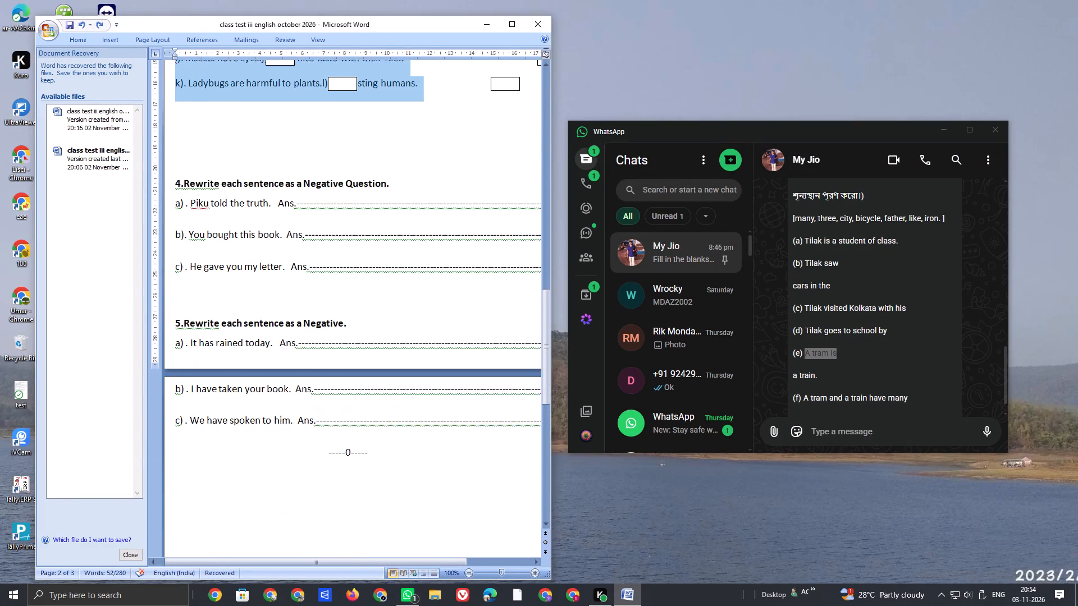
{"action": "scroll", "coordinate": [195, 221], "scroll_direction": "up", "scroll_amount": 2}
{"action": "left_click", "coordinate": [509, 24]}
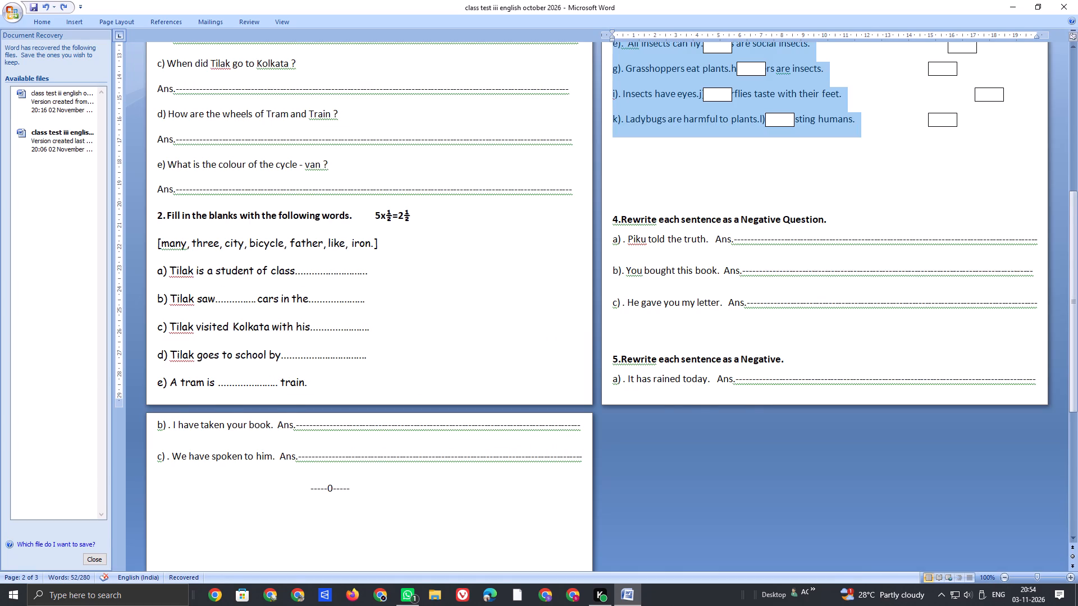
{"action": "scroll", "coordinate": [373, 198], "scroll_direction": "up", "scroll_amount": 13}
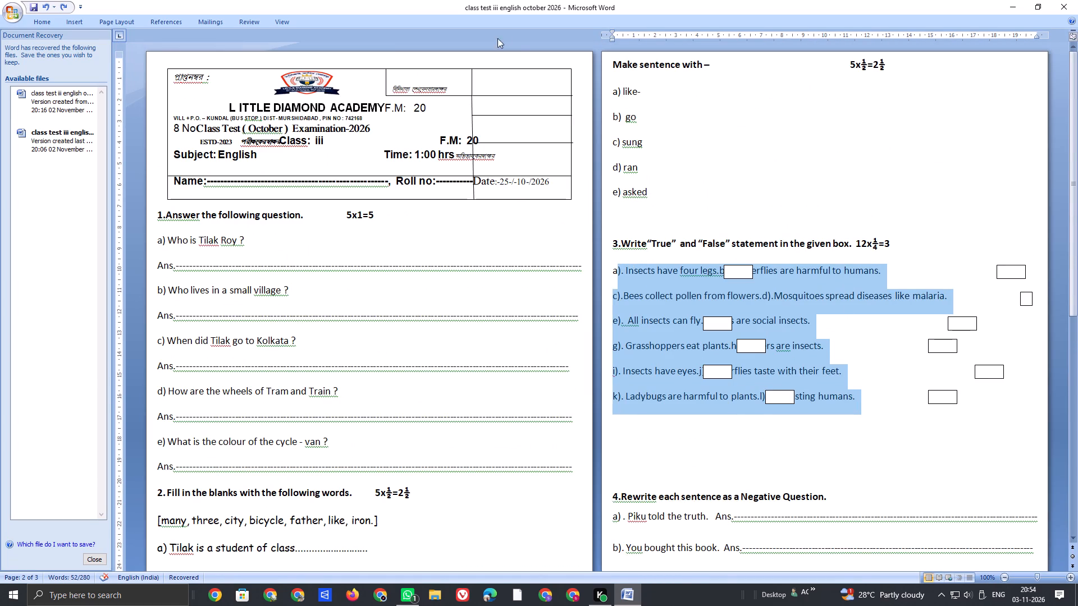
{"action": "scroll", "coordinate": [412, 205], "scroll_direction": "down", "scroll_amount": 3}
{"action": "double_click", "coordinate": [409, 4]}
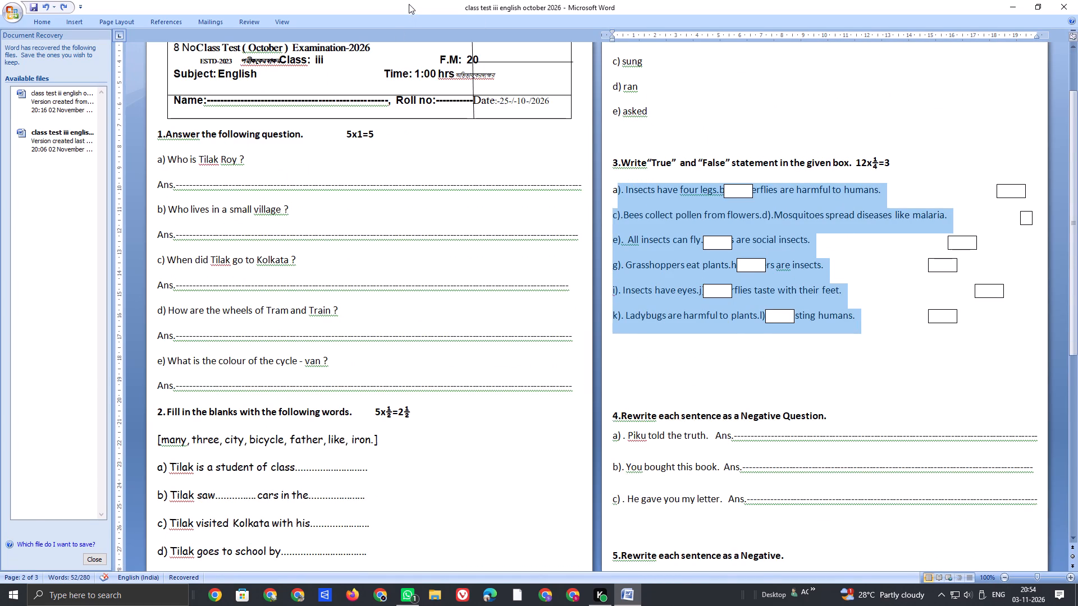
{"action": "scroll", "coordinate": [386, 172], "scroll_direction": "up", "scroll_amount": 1}
{"action": "scroll", "coordinate": [381, 222], "scroll_direction": "down", "scroll_amount": 1}
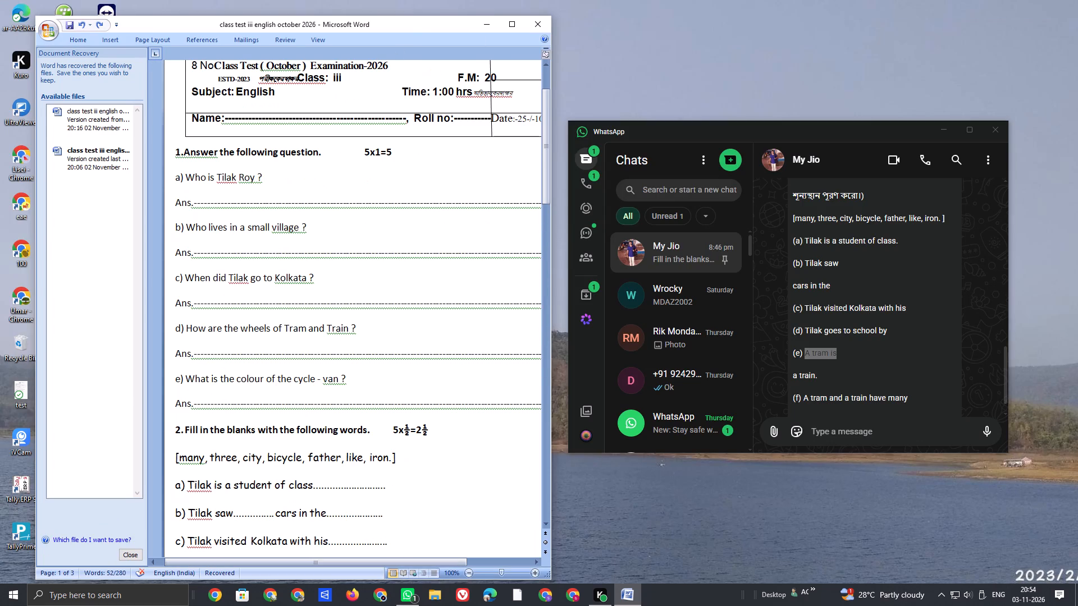
Review the test paper from the section 1 questions through the closing line after section 5.
{"action": "scroll", "coordinate": [447, 426], "scroll_direction": "down", "scroll_amount": 7}
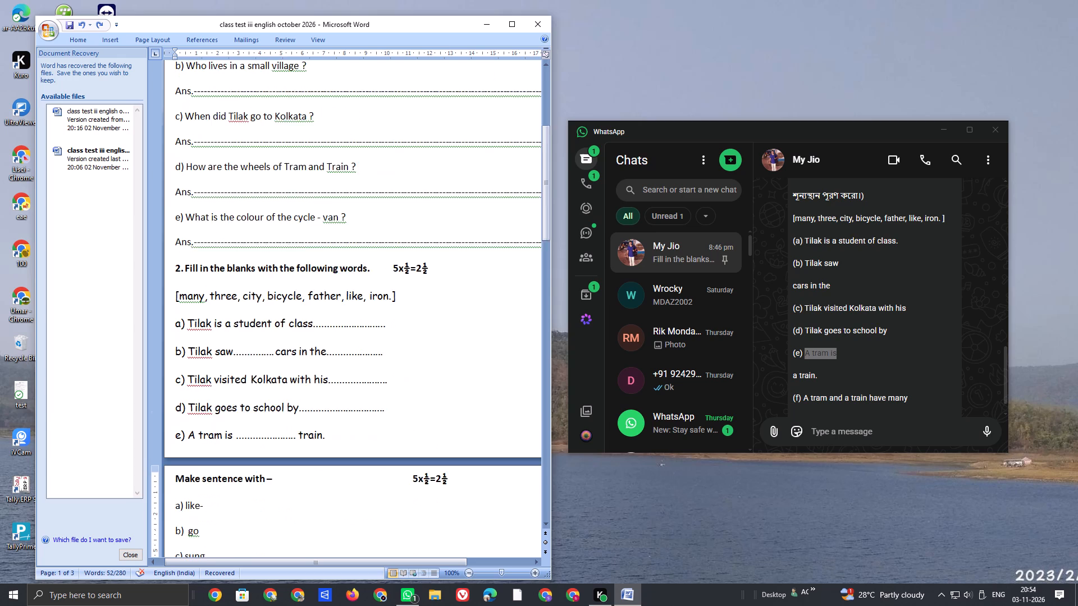
{"action": "scroll", "coordinate": [449, 411], "scroll_direction": "down", "scroll_amount": 3}
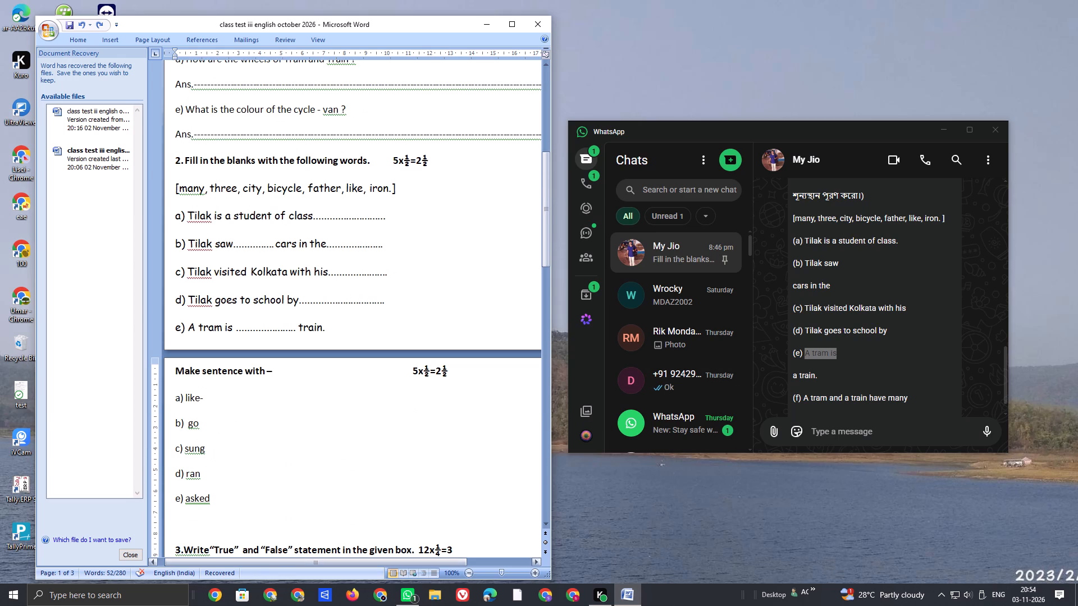
{"action": "scroll", "coordinate": [245, 518], "scroll_direction": "up", "scroll_amount": 13}
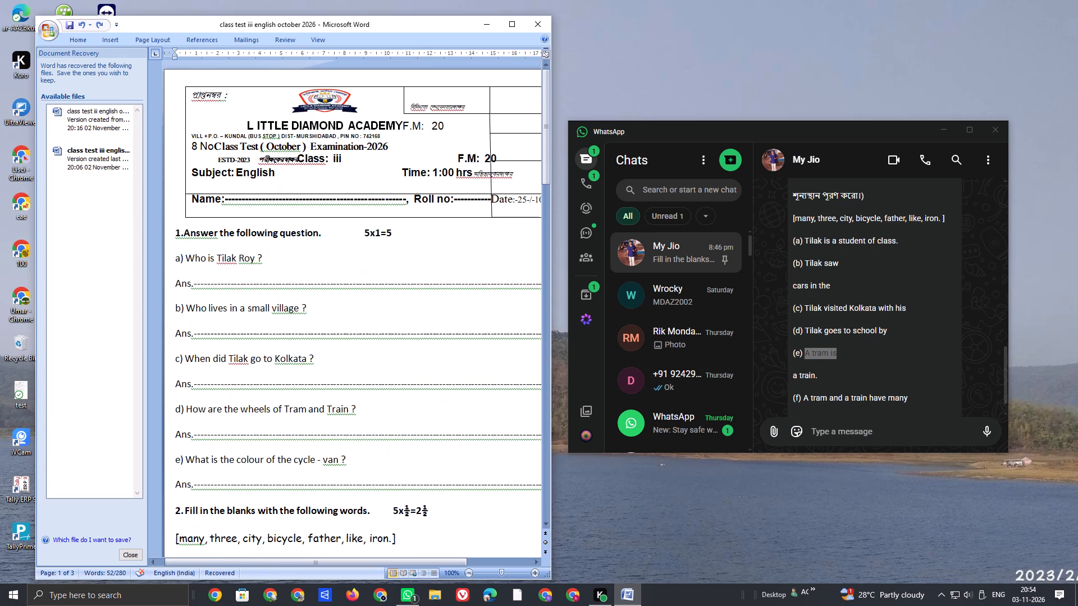
{"action": "scroll", "coordinate": [263, 493], "scroll_direction": "down", "scroll_amount": 6}
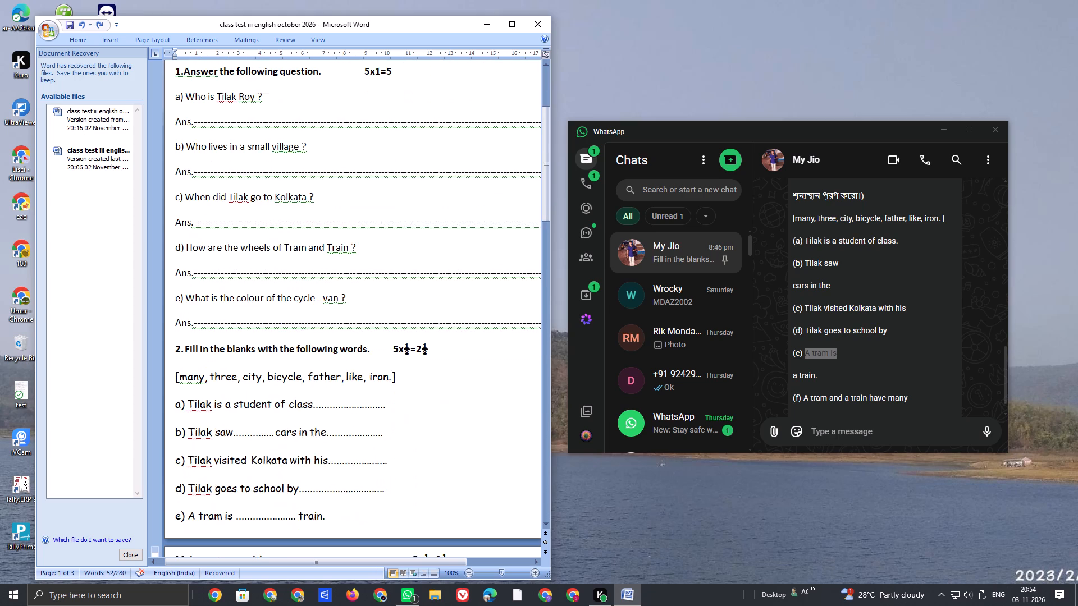
{"action": "scroll", "coordinate": [263, 502], "scroll_direction": "down", "scroll_amount": 9}
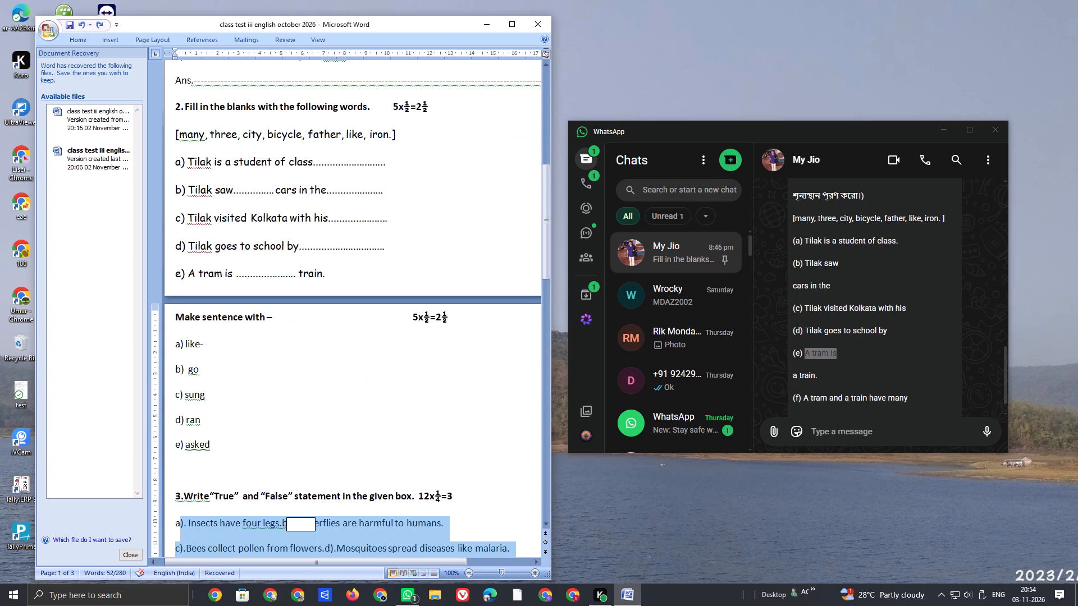
{"action": "scroll", "coordinate": [266, 493], "scroll_direction": "down", "scroll_amount": 5}
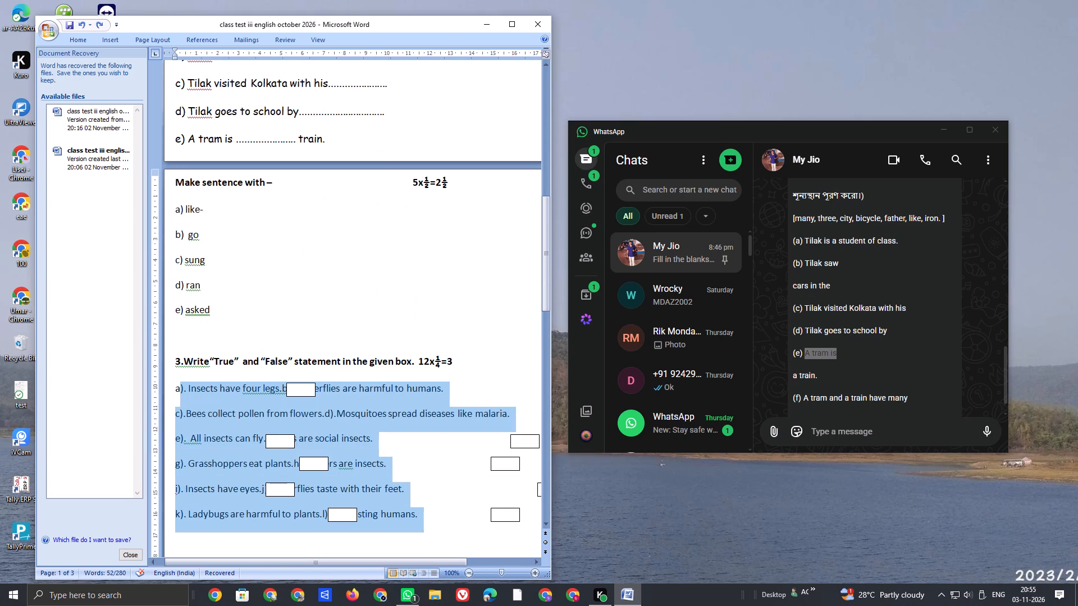
{"action": "scroll", "coordinate": [269, 498], "scroll_direction": "up", "scroll_amount": 8}
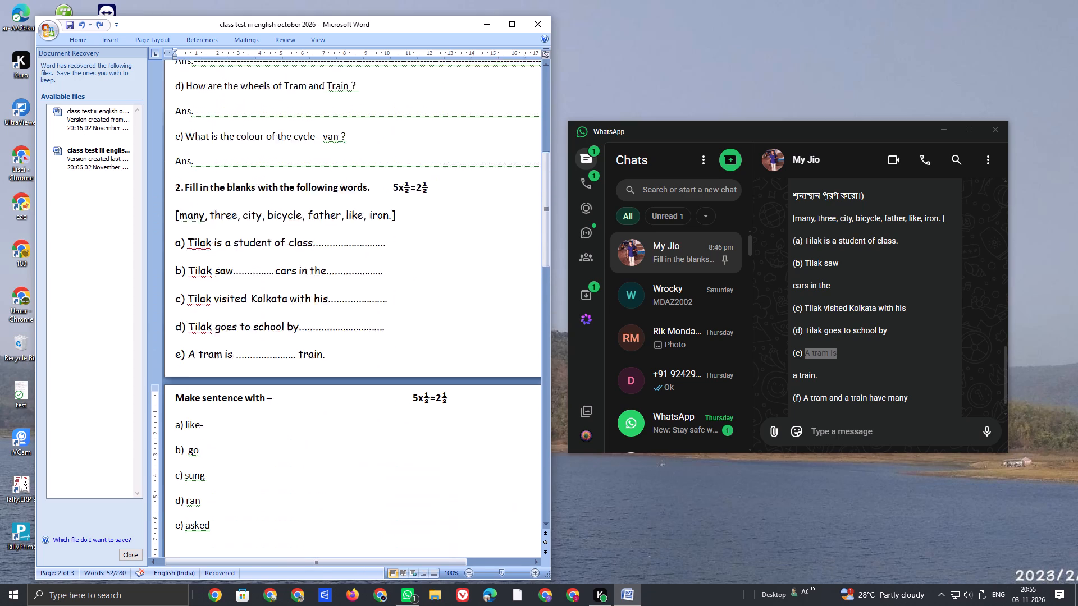
{"action": "scroll", "coordinate": [270, 497], "scroll_direction": "up", "scroll_amount": 11}
{"action": "scroll", "coordinate": [271, 494], "scroll_direction": "down", "scroll_amount": 12}
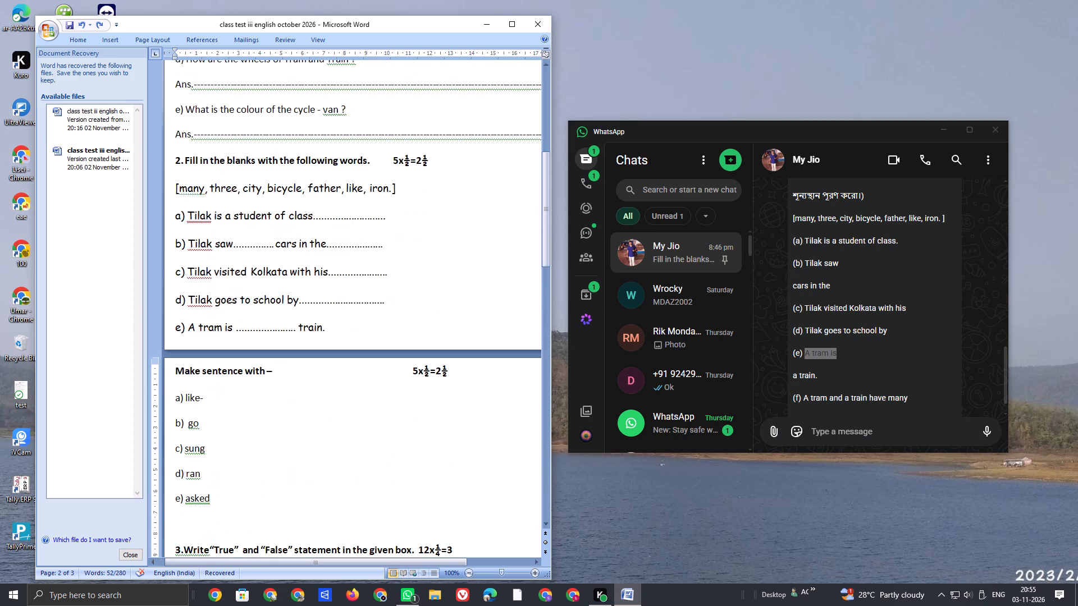
{"action": "scroll", "coordinate": [275, 482], "scroll_direction": "down", "scroll_amount": 20}
{"action": "scroll", "coordinate": [278, 484], "scroll_direction": "down", "scroll_amount": 2}
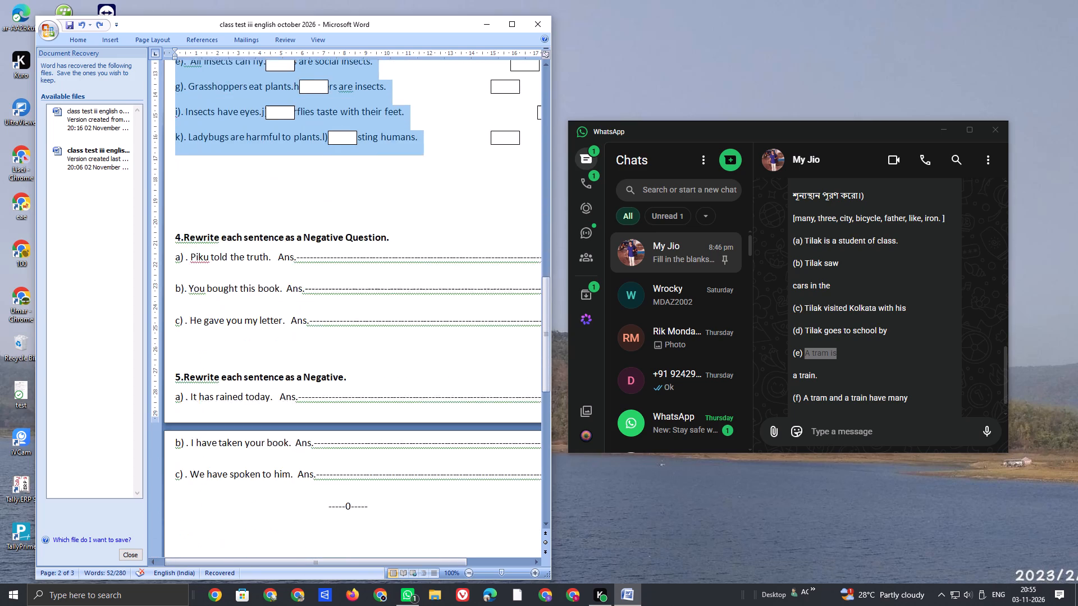
{"action": "scroll", "coordinate": [278, 484], "scroll_direction": "down", "scroll_amount": 5}
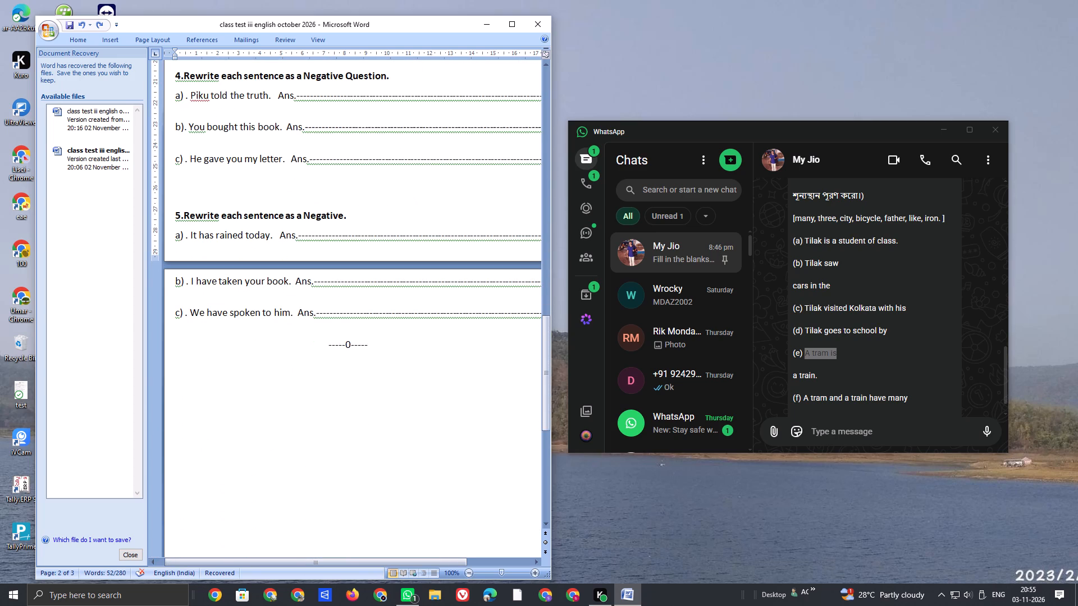
Compare the test paper's pages side by side in the enlarged window, then return the window to its smaller size.
{"action": "left_click", "coordinate": [508, 26]}
{"action": "scroll", "coordinate": [597, 302], "scroll_direction": "up", "scroll_amount": 5}
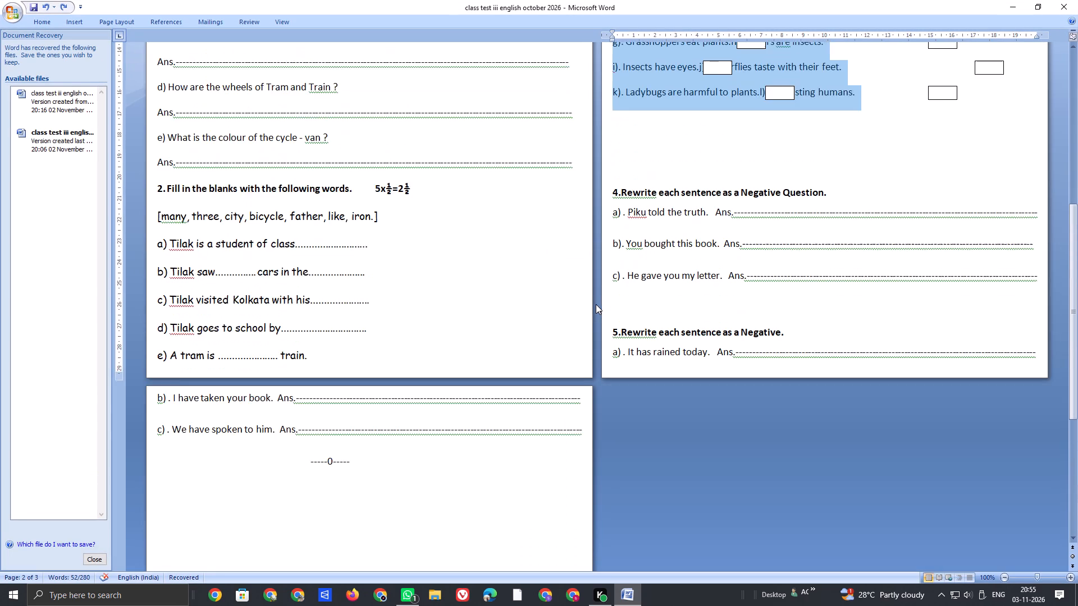
{"action": "scroll", "coordinate": [596, 304], "scroll_direction": "up", "scroll_amount": 5}
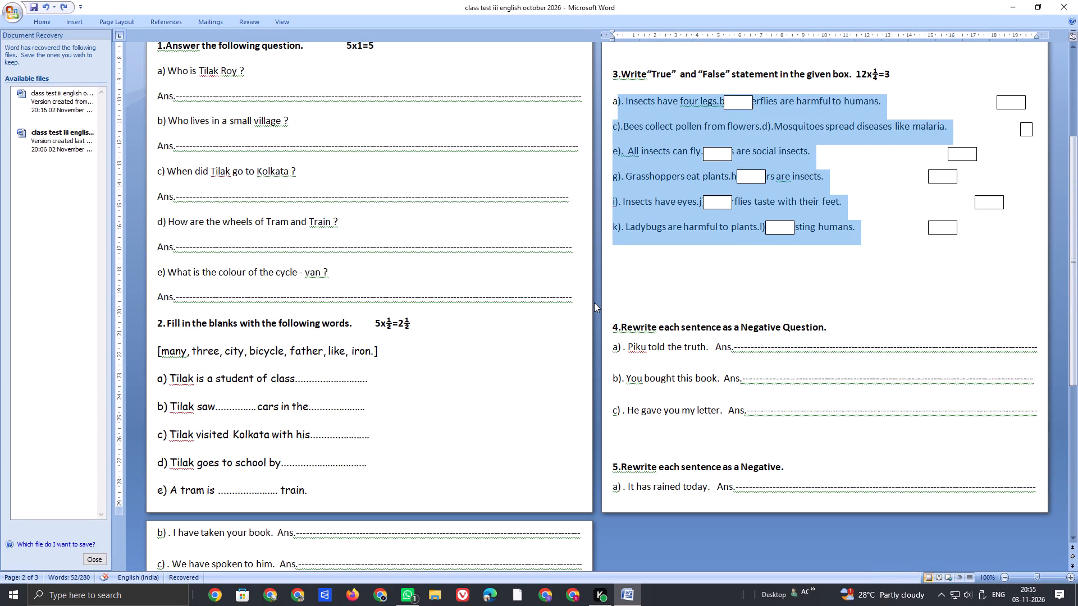
{"action": "scroll", "coordinate": [594, 302], "scroll_direction": "down", "scroll_amount": 3}
{"action": "scroll", "coordinate": [592, 303], "scroll_direction": "up", "scroll_amount": 6}
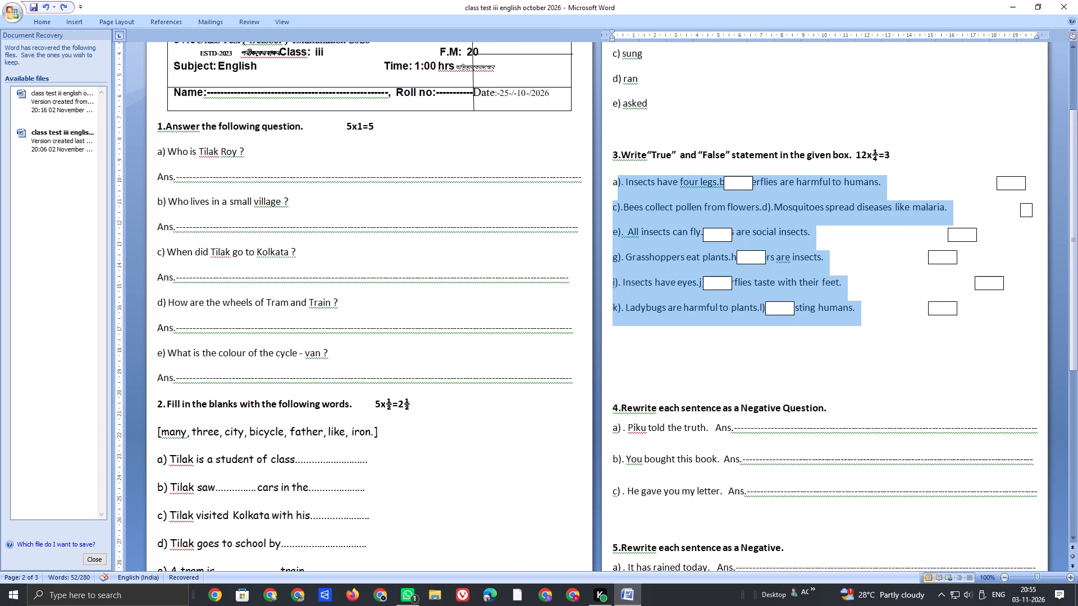
{"action": "scroll", "coordinate": [277, 383], "scroll_direction": "down", "scroll_amount": 10}
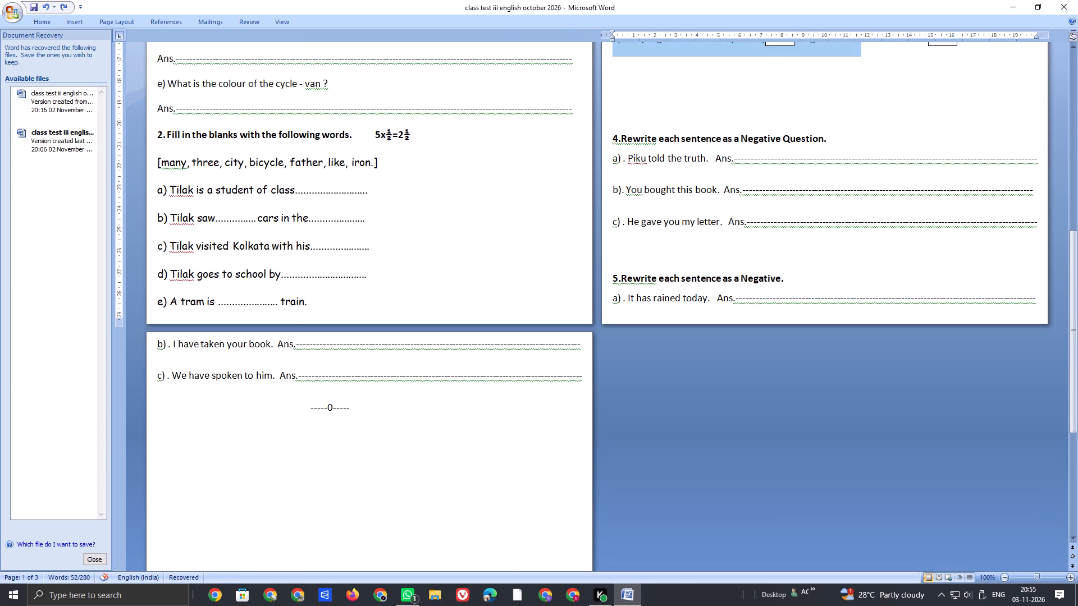
{"action": "scroll", "coordinate": [263, 392], "scroll_direction": "up", "scroll_amount": 7}
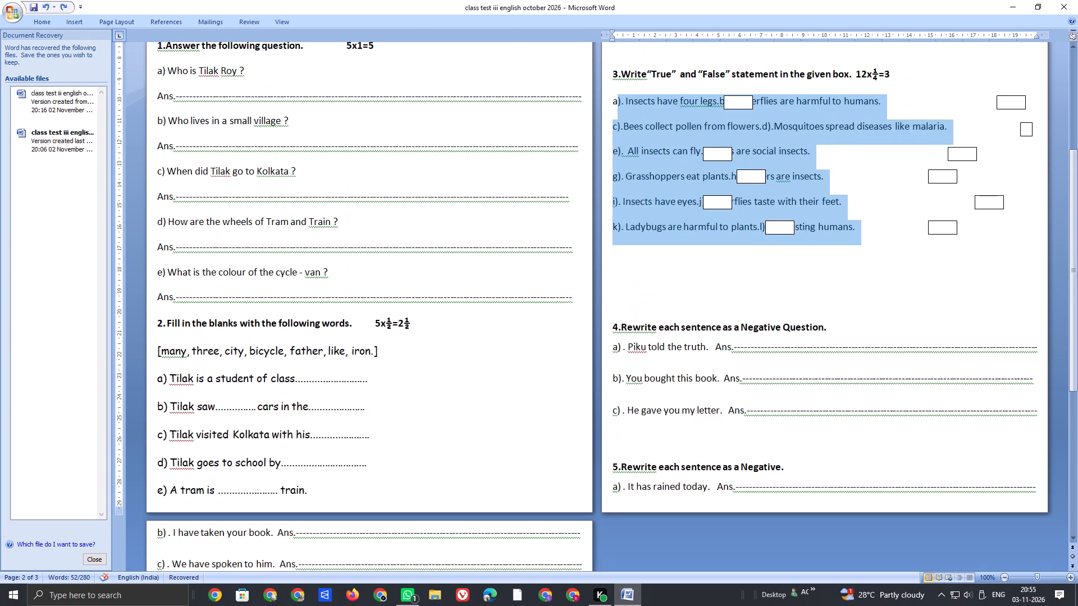
{"action": "scroll", "coordinate": [263, 392], "scroll_direction": "up", "scroll_amount": 7}
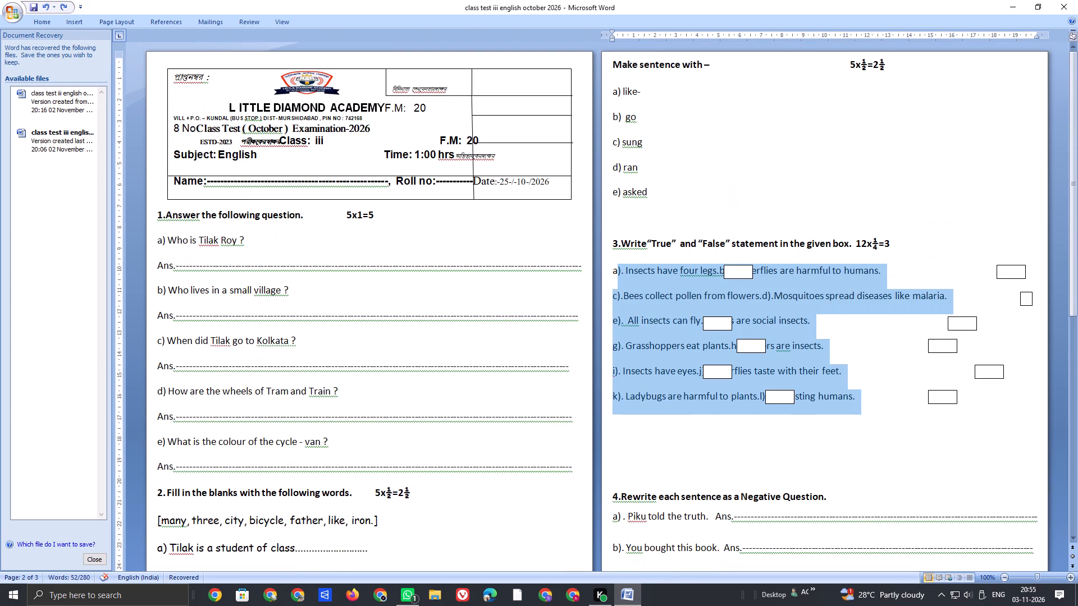
{"action": "double_click", "coordinate": [719, 0]}
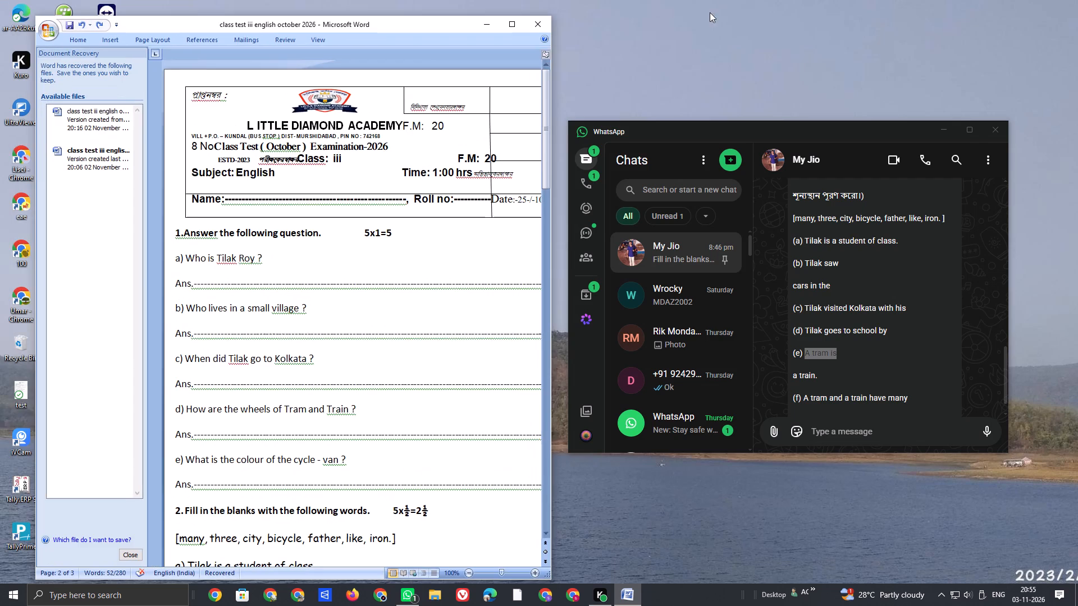
Examine the far side of the pages, including section 3's answer boxes and the answer lines of sections 4 and 5.
{"action": "scroll", "coordinate": [549, 188], "scroll_direction": "down", "scroll_amount": 3}
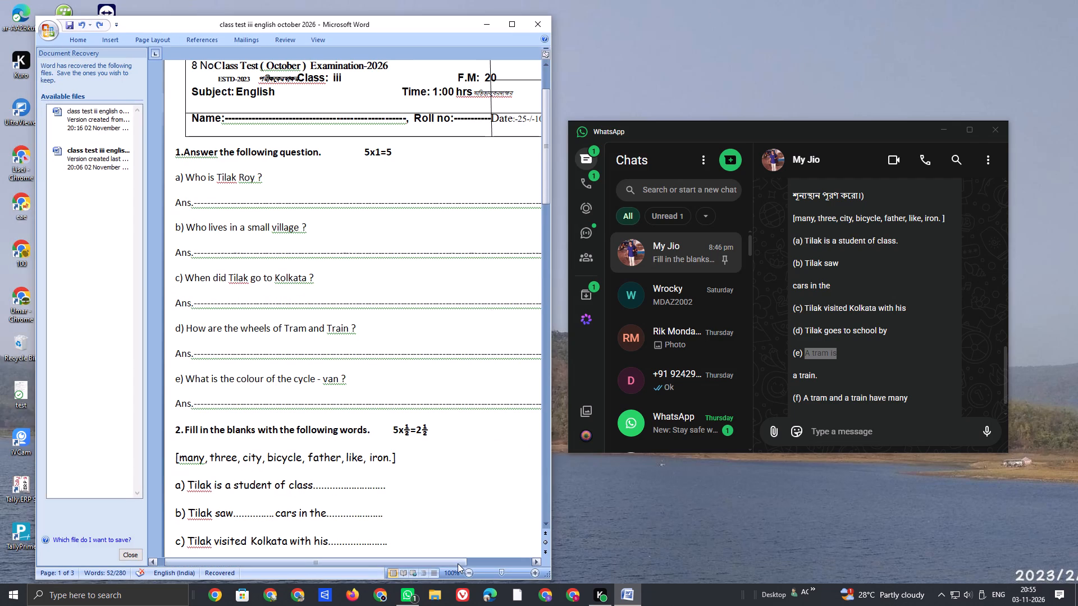
{"action": "left_click_drag", "start_coordinate": [458, 563], "coordinate": [485, 568]}
{"action": "scroll", "coordinate": [441, 528], "scroll_direction": "down", "scroll_amount": 15}
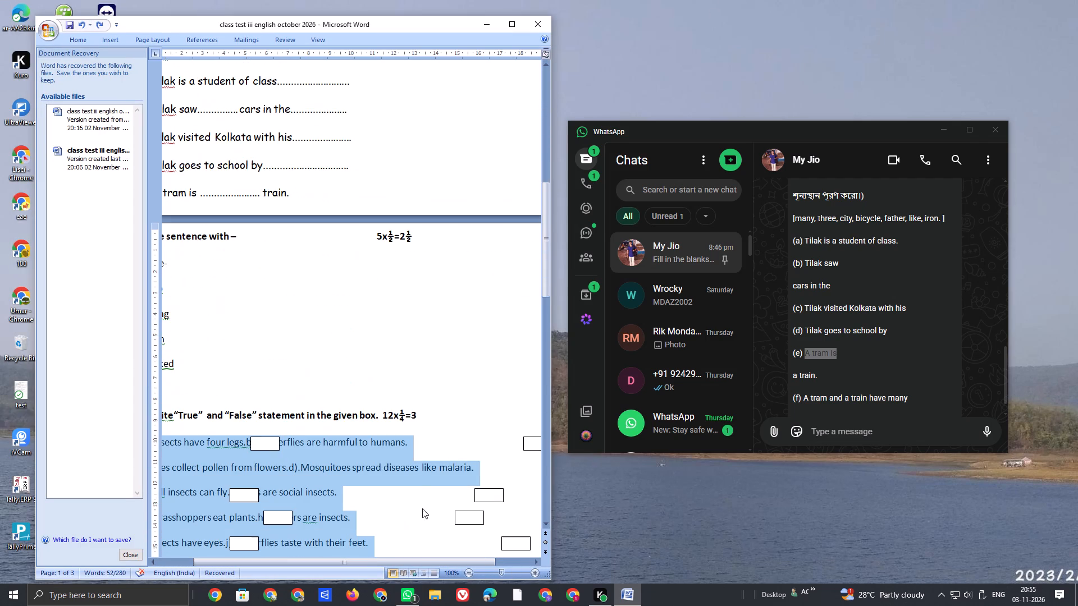
{"action": "scroll", "coordinate": [418, 485], "scroll_direction": "down", "scroll_amount": 9}
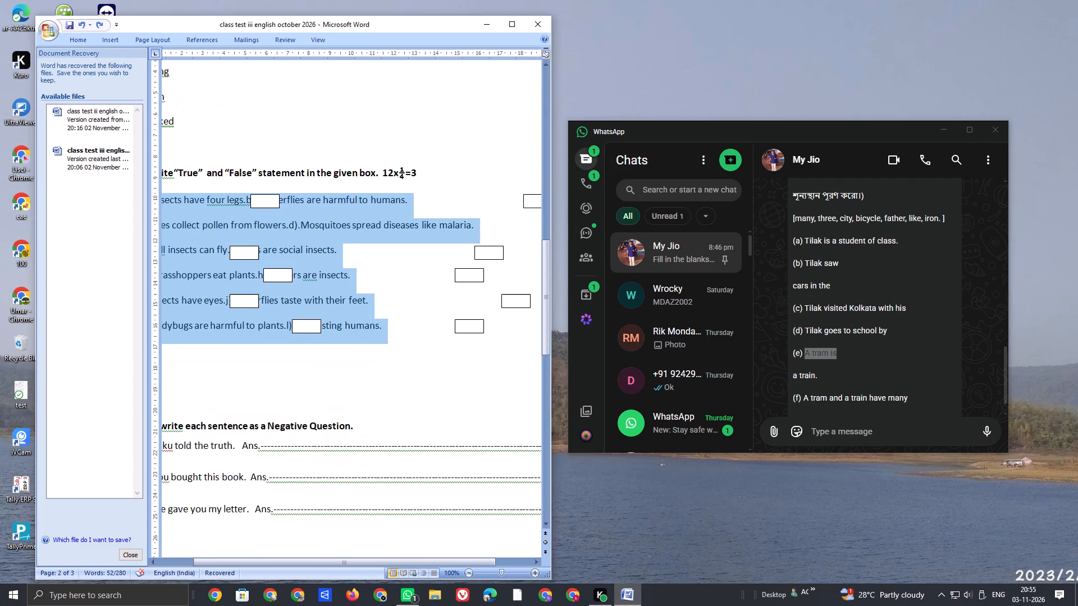
{"action": "scroll", "coordinate": [412, 494], "scroll_direction": "down", "scroll_amount": 8}
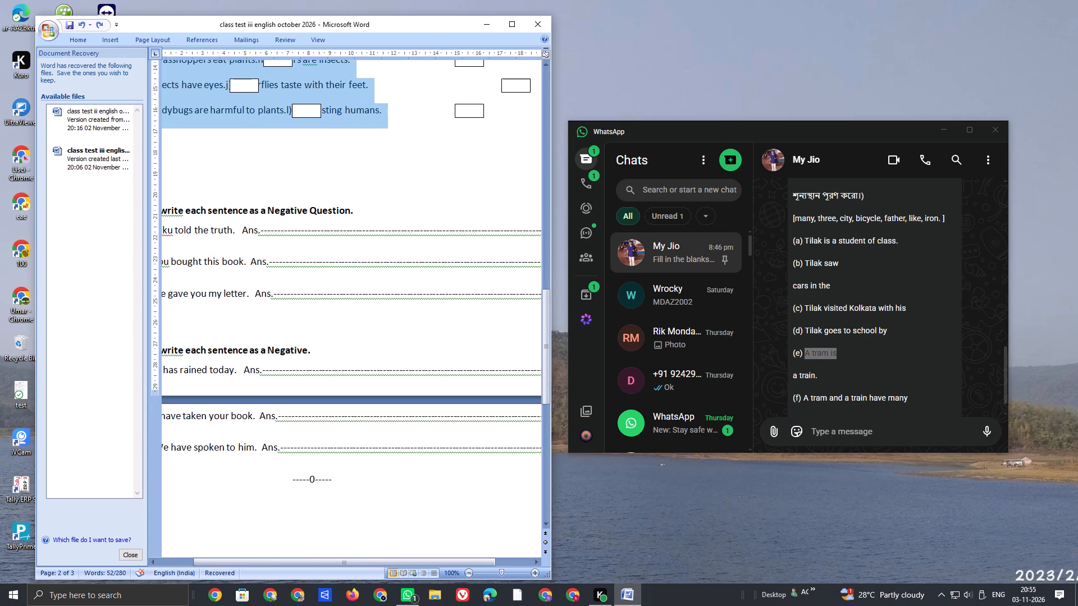
Select the first line of True/False statements under section 3, covering the text from "Insects have four legs" through "harmful to humans".
{"action": "left_click_drag", "start_coordinate": [380, 564], "coordinate": [287, 547]}
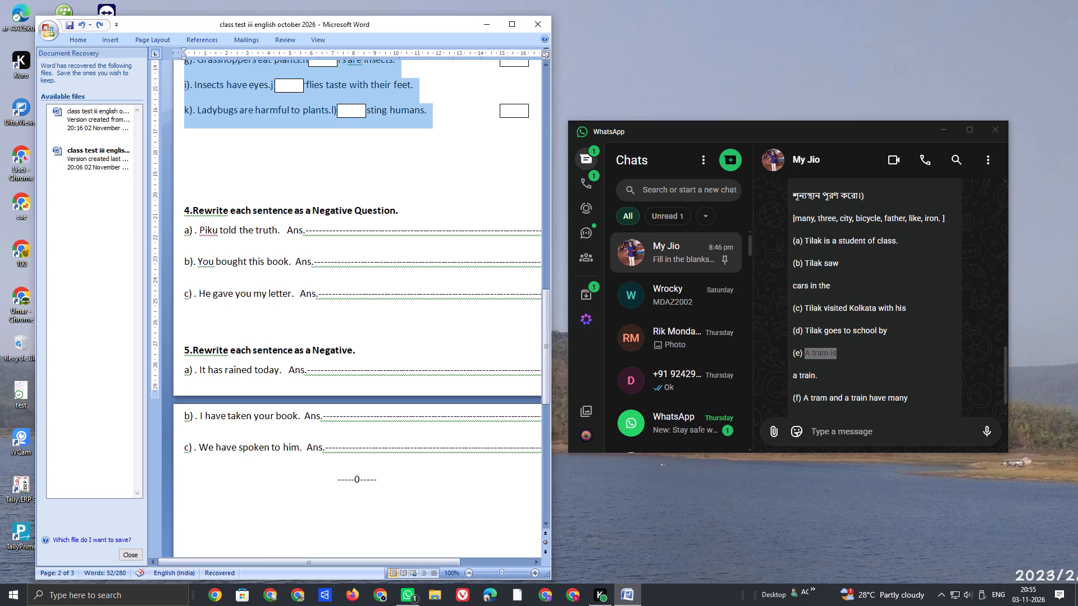
{"action": "scroll", "coordinate": [274, 538], "scroll_direction": "down", "scroll_amount": 2}
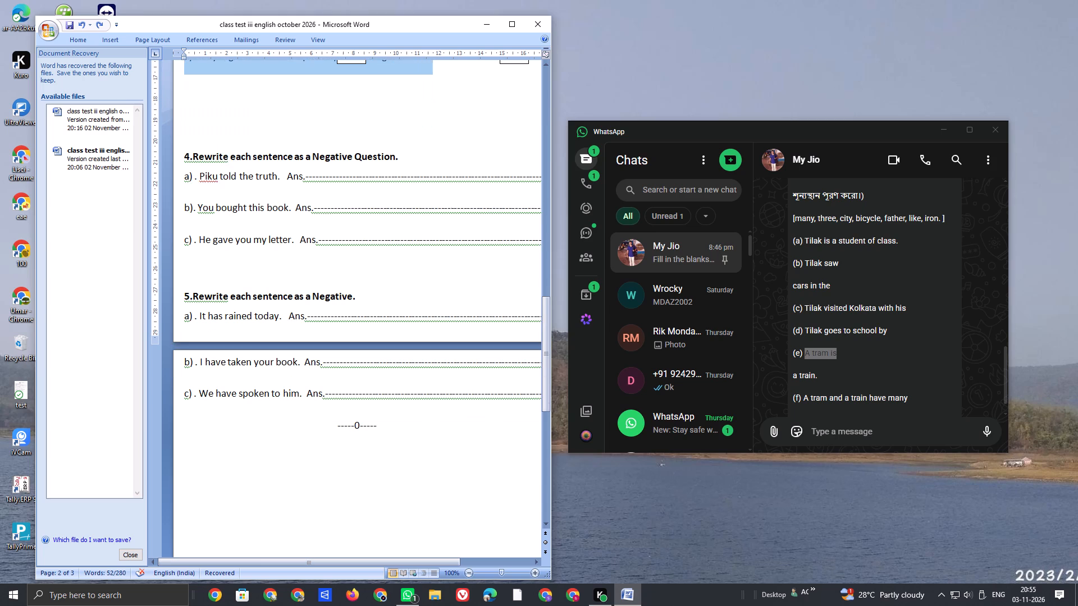
{"action": "scroll", "coordinate": [270, 537], "scroll_direction": "up", "scroll_amount": 11}
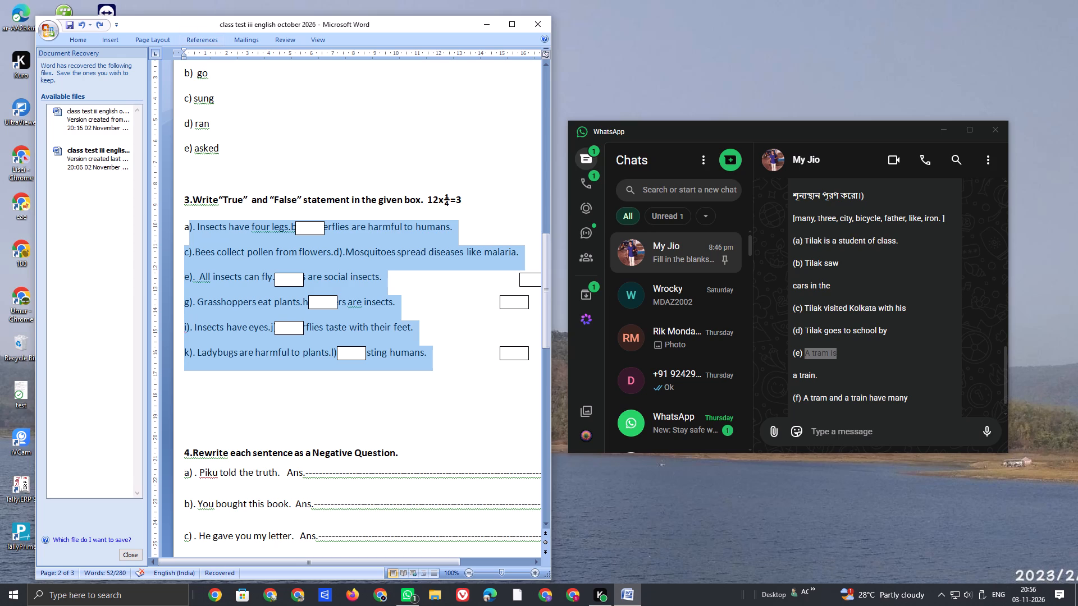
{"action": "left_click", "coordinate": [189, 224]}
{"action": "left_click_drag", "start_coordinate": [195, 226], "coordinate": [424, 225]}
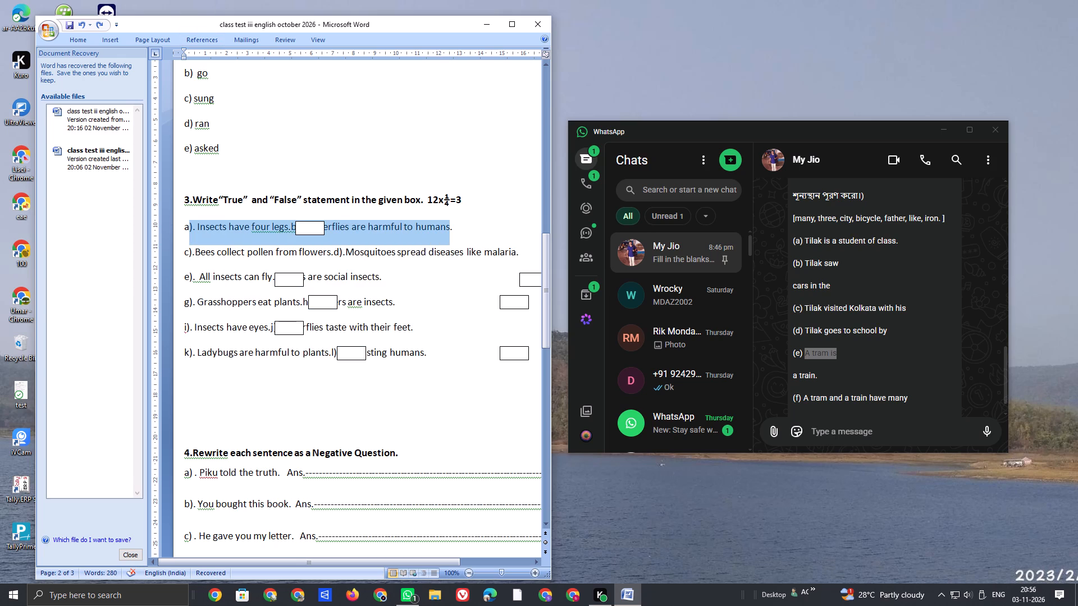
{"action": "left_click_drag", "start_coordinate": [424, 225], "coordinate": [431, 225]}
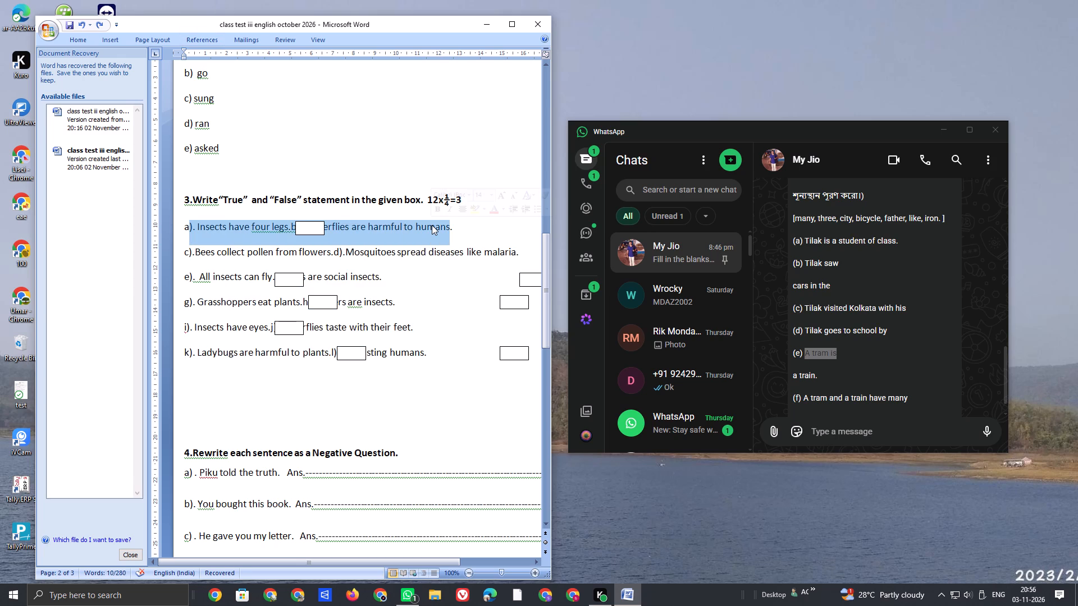
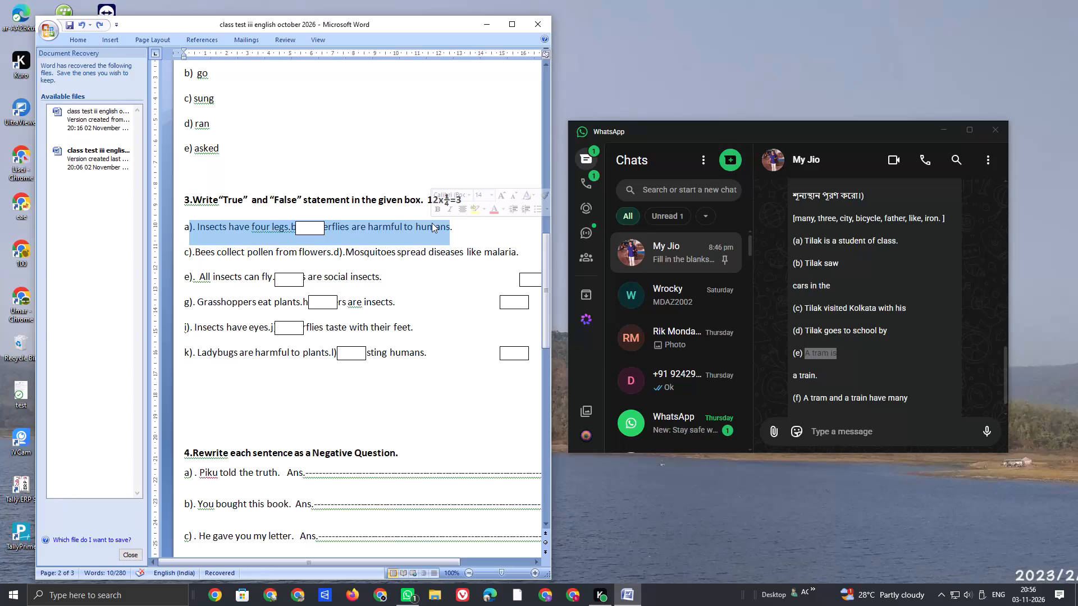
Replace the selected section 3 line with statement a), reading "A train has three wheels".
{"action": "type", "text": "A"}
{"action": "key", "text": "space"}
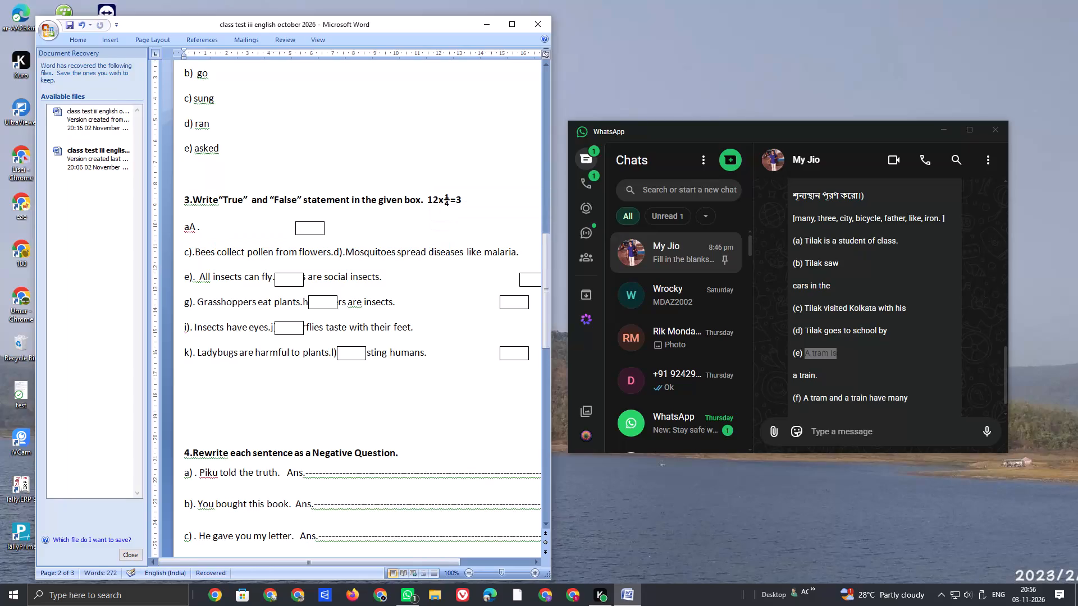
{"action": "key", "text": "BackSpace"}
{"action": "key", "text": "BackSpace"}
{"action": "type", "text": ")"}
{"action": "key", "text": "space"}
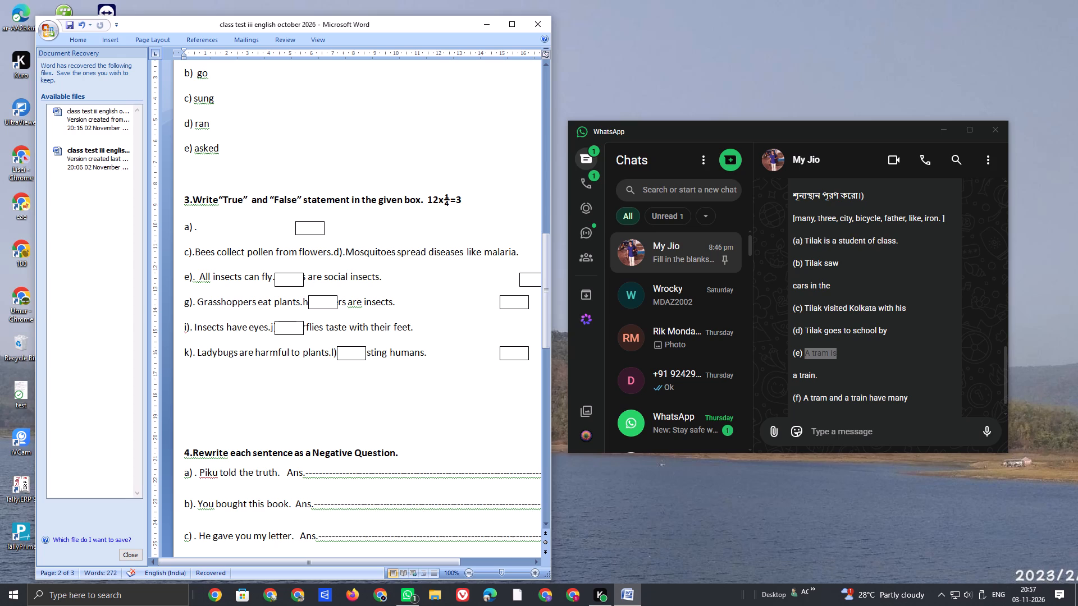
{"action": "key", "text": "shift+a"}
{"action": "key", "text": "space"}
{"action": "type", "text": "train"}
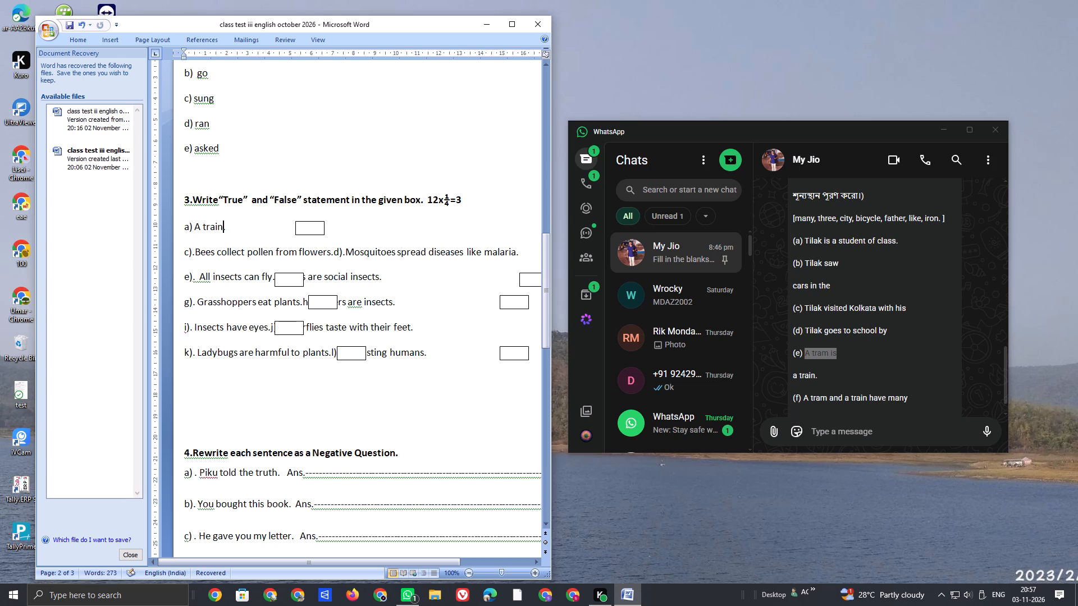
{"action": "key", "text": "space"}
{"action": "type", "text": "has"}
{"action": "key", "text": "space"}
{"action": "type", "text": "three"}
{"action": "key", "text": "space"}
{"action": "type", "text": "wheels"}
{"action": "key", "text": "space"}
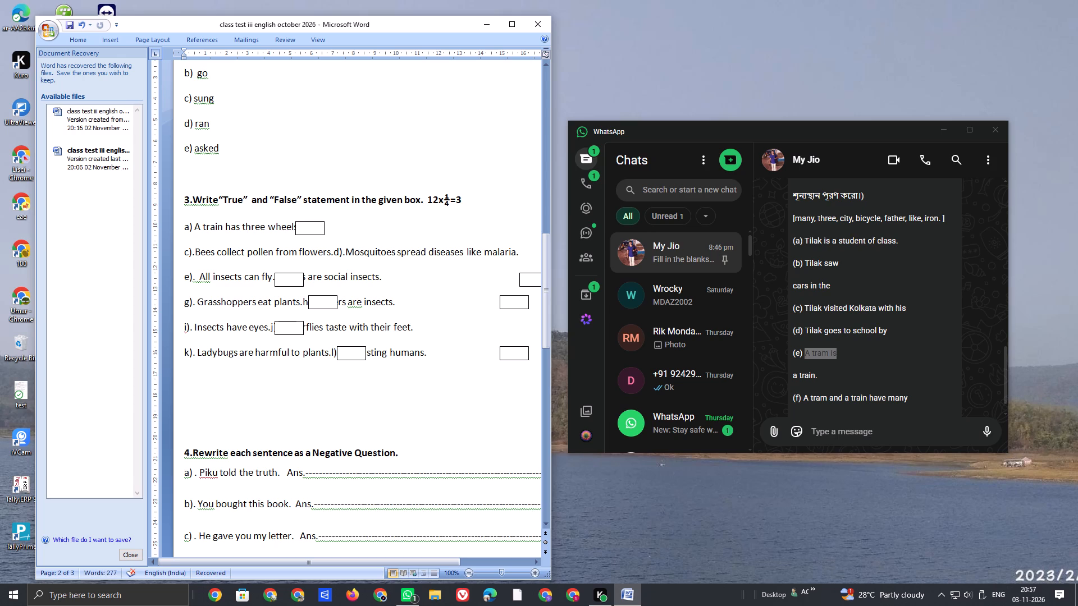
Move the answer box on line a) just past the end of the "three wheels" sentence.
{"action": "left_click_drag", "start_coordinate": [310, 228], "coordinate": [353, 227]}
{"action": "left_click_drag", "start_coordinate": [353, 227], "coordinate": [351, 227]}
{"action": "left_click_drag", "start_coordinate": [353, 226], "coordinate": [316, 247]}
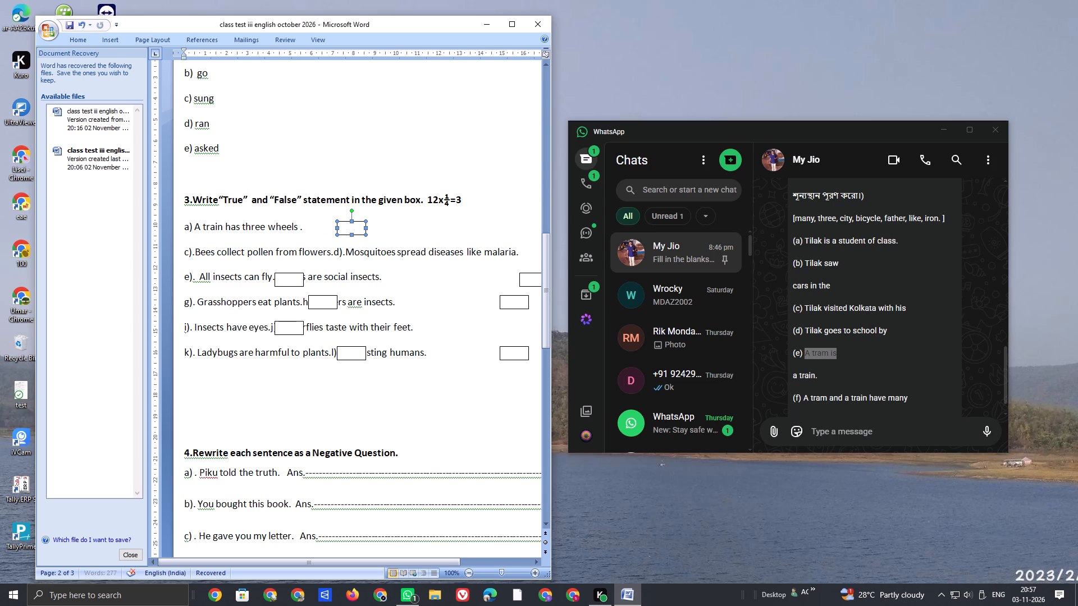
{"action": "left_click_drag", "start_coordinate": [316, 247], "coordinate": [316, 226]}
{"action": "left_click_drag", "start_coordinate": [345, 229], "coordinate": [327, 231]}
{"action": "left_click", "coordinate": [388, 223]}
{"action": "left_click_drag", "start_coordinate": [315, 229], "coordinate": [321, 229]}
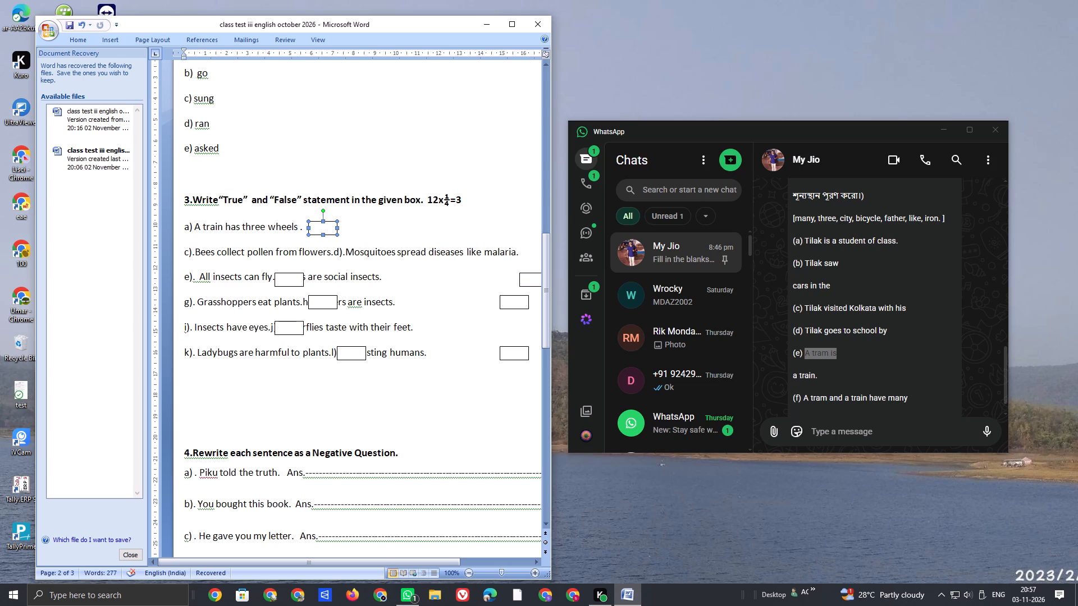
{"action": "left_click", "coordinate": [412, 225]}
Replace the bees and mosquitoes statements on line c) with "The train and tram have iron- wheels".
{"action": "left_click_drag", "start_coordinate": [198, 255], "coordinate": [461, 248]}
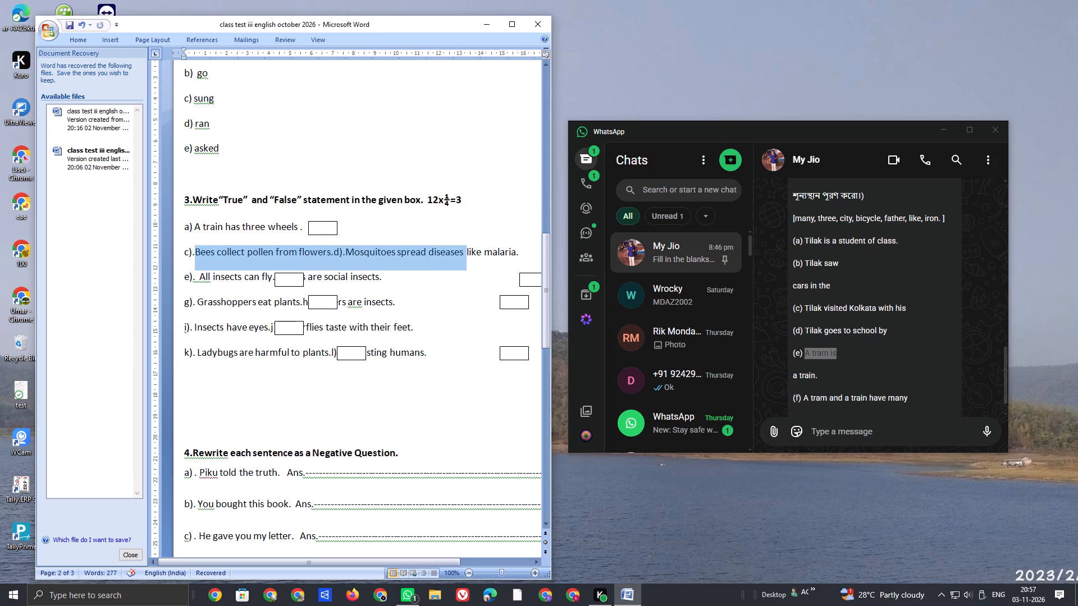
{"action": "left_click_drag", "start_coordinate": [461, 248], "coordinate": [506, 246]}
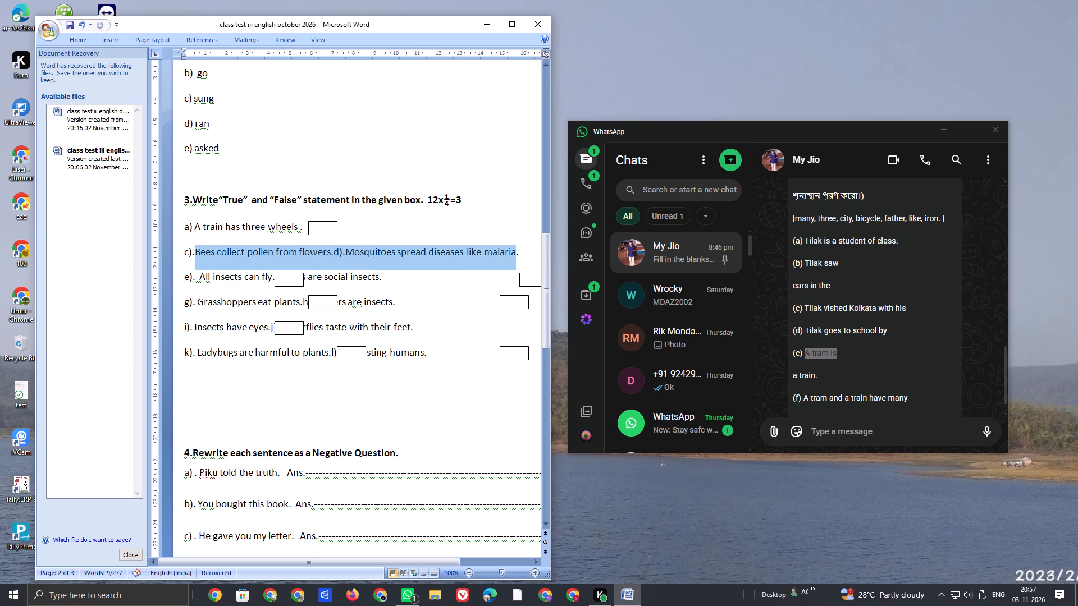
{"action": "type", "text": "Tge"}
{"action": "key", "text": "BackSpace"}
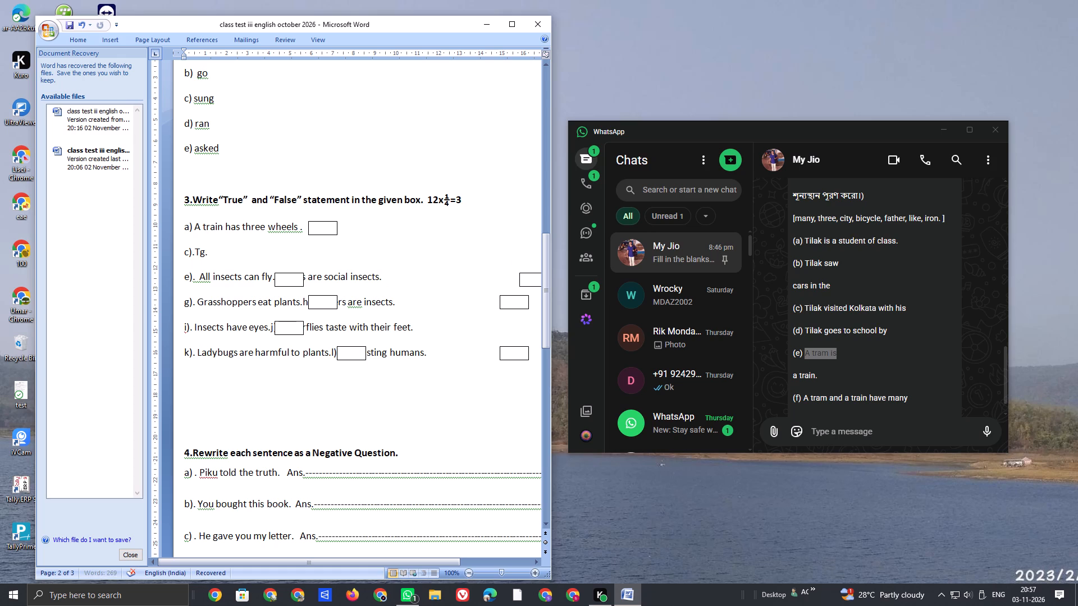
{"action": "key", "text": "BackSpace"}
{"action": "type", "text": "he tra"}
{"action": "key", "text": "i"}
{"action": "key", "text": "n"}
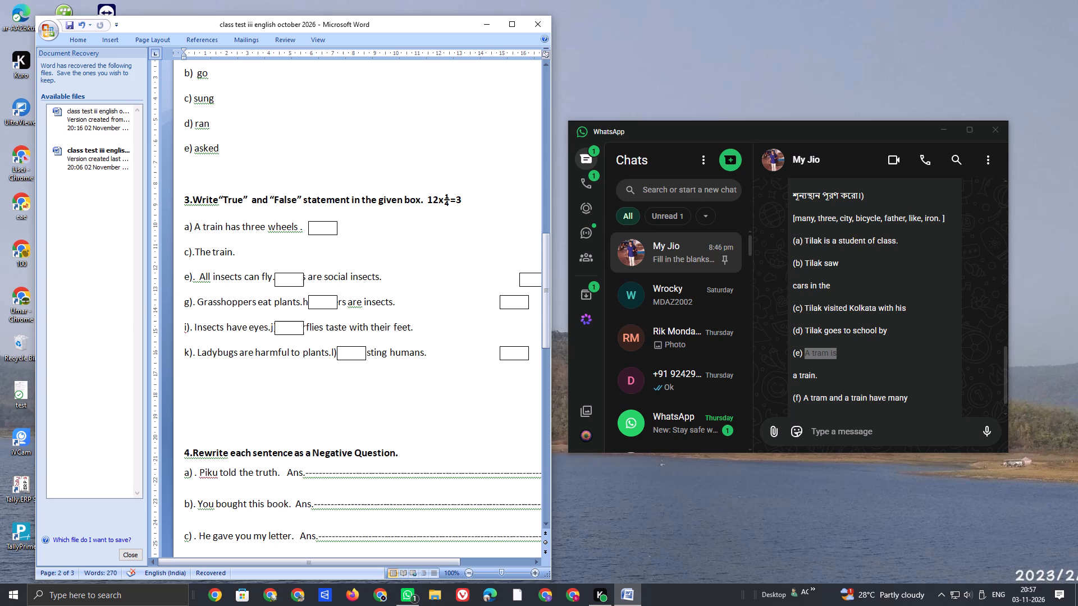
{"action": "key", "text": "space"}
{"action": "type", "text": "and"}
{"action": "key", "text": "space"}
{"action": "type", "text": "tram"}
{"action": "key", "text": "space"}
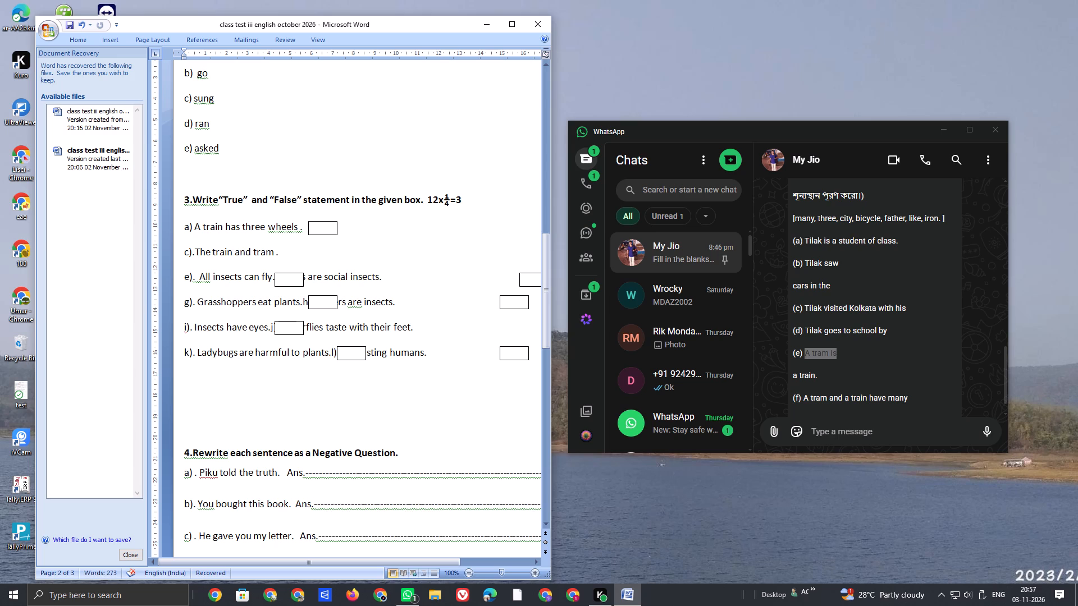
{"action": "type", "text": "have iron"}
{"action": "key", "text": "minus"}
{"action": "key", "text": "space"}
{"action": "type", "text": "wheels"}
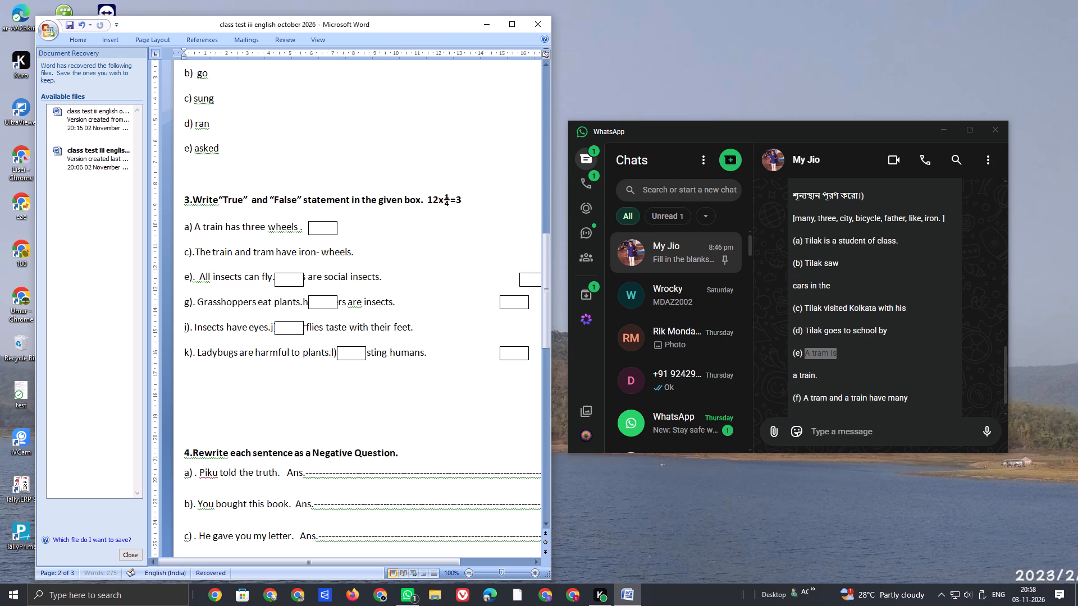
{"action": "key", "text": "space"}
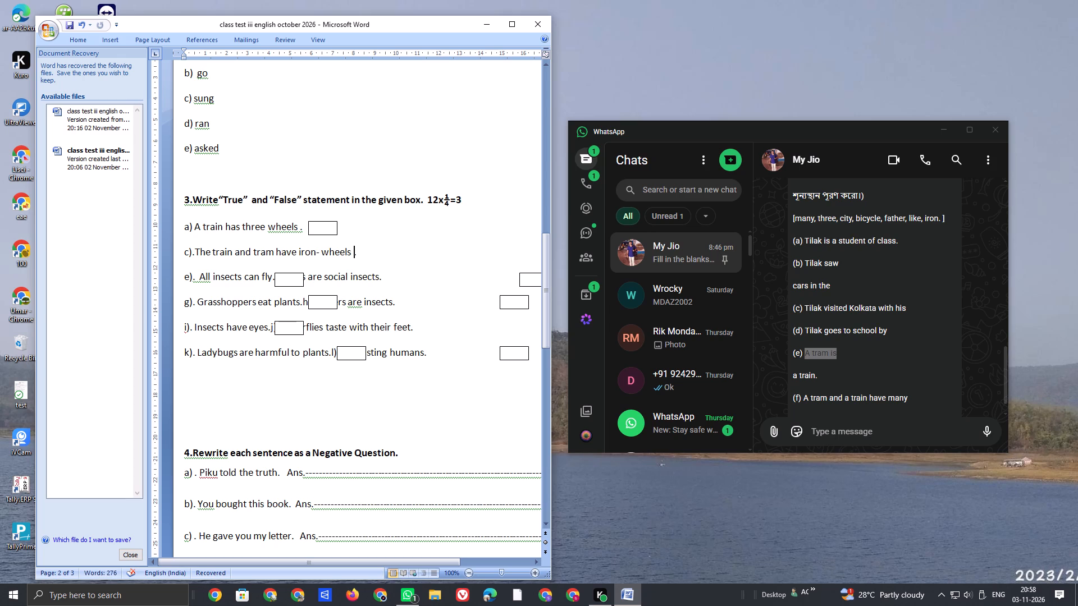
Move the answer box covering the ants statement on line e) up to the end of line c).
{"action": "left_click_drag", "start_coordinate": [284, 283], "coordinate": [374, 255]}
{"action": "left_click", "coordinate": [438, 276]}
Replace "All insects can fly" in statement e) with "Tilak lives in a village".
{"action": "left_click", "coordinate": [273, 279]}
{"action": "key", "text": "BackSpace"}
{"action": "key", "text": "BackSpace"}
{"action": "key", "text": "BackSpace"}
{"action": "key", "text": "BackSpace"}
{"action": "key", "text": "BackSpace"}
{"action": "key", "text": "BackSpace"}
{"action": "key", "text": "BackSpace"}
{"action": "key", "text": "BackSpace"}
{"action": "key", "text": "BackSpace"}
{"action": "key", "text": "BackSpace"}
{"action": "key", "text": "BackSpace"}
{"action": "key", "text": "BackSpace"}
{"action": "key", "text": "BackSpace"}
{"action": "key", "text": "BackSpace"}
{"action": "key", "text": "BackSpace"}
{"action": "key", "text": "BackSpace"}
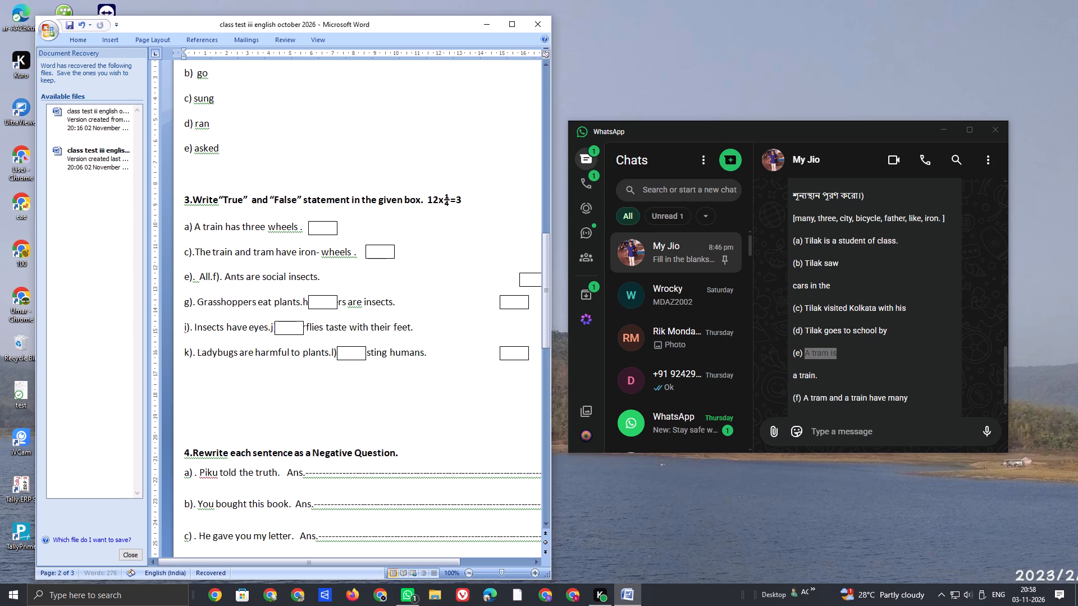
{"action": "key", "text": "BackSpace"}
{"action": "key", "text": "BackSpace"}
{"action": "key", "text": "BackSpace"}
{"action": "key", "text": "BackSpace"}
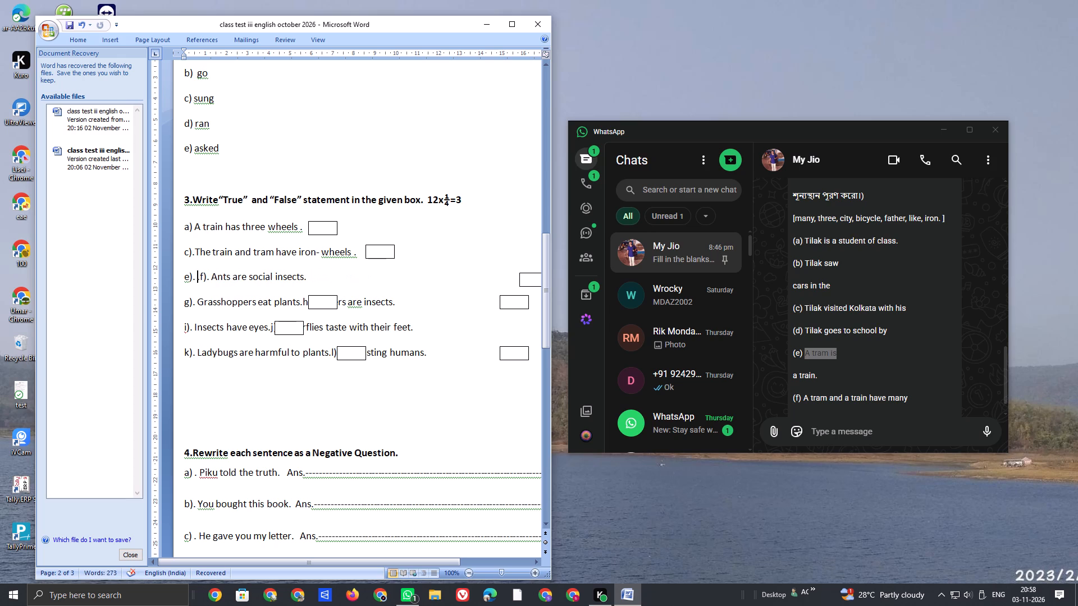
{"action": "type", "text": "Tilak"}
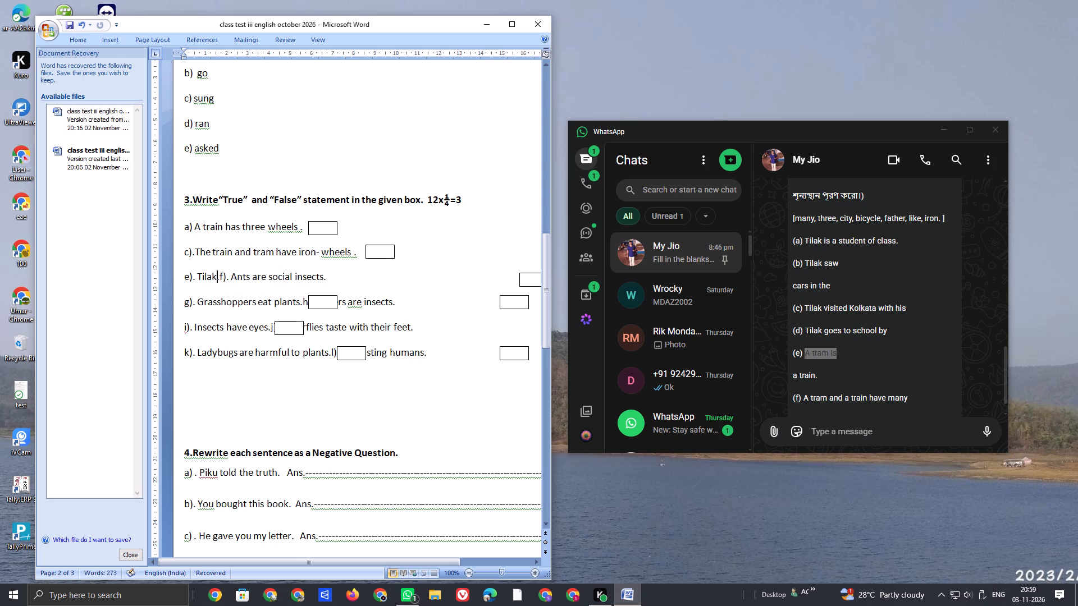
{"action": "key", "text": "space"}
{"action": "type", "text": "lives in a"}
{"action": "key", "text": "space"}
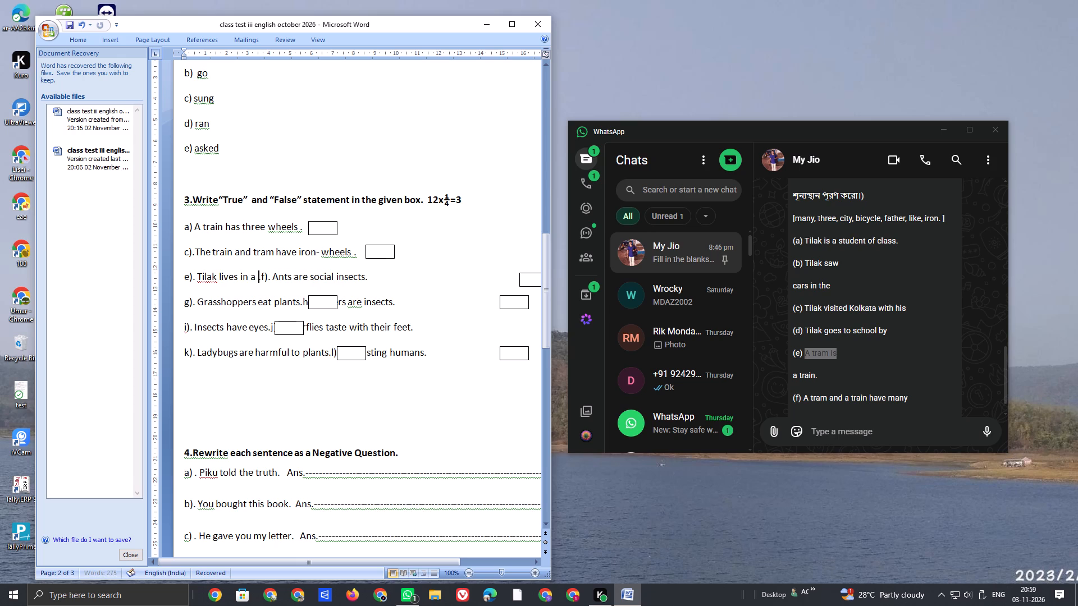
{"action": "type", "text": "villa"}
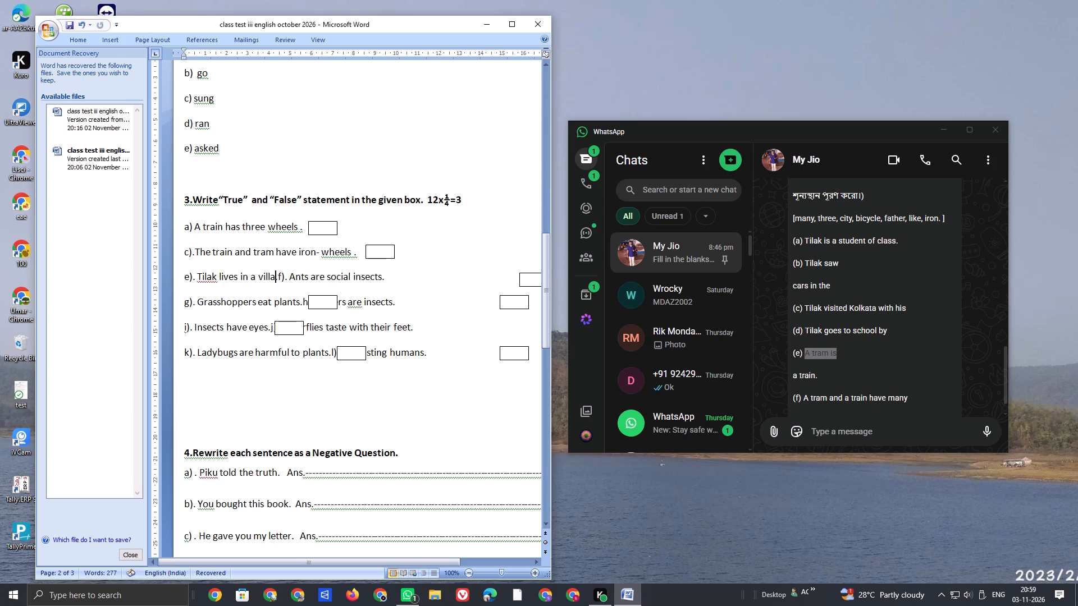
{"action": "type", "text": "ge"}
{"action": "key", "text": "space"}
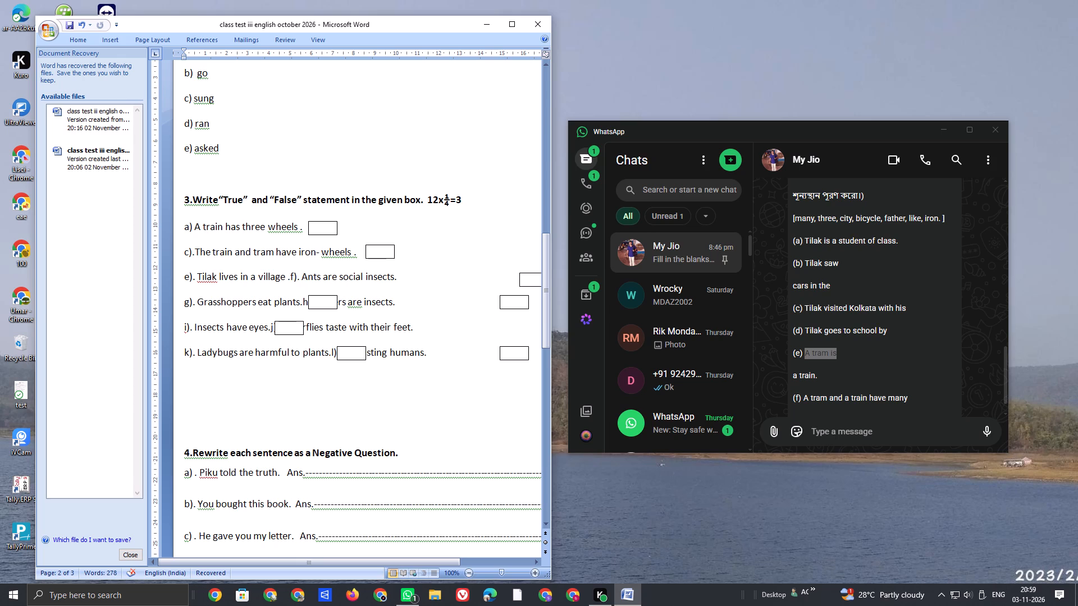
Insert a wide gap of spaces after "village" on line e), ahead of statement f).
{"action": "key", "text": "space"}
{"action": "key", "text": "space"}
{"action": "key", "text": "space"}
{"action": "key", "text": "space"}
{"action": "key", "text": "space"}
{"action": "key", "text": "space"}
{"action": "key", "text": "space"}
{"action": "key", "text": "space"}
{"action": "key", "text": "space"}
{"action": "key", "text": "space"}
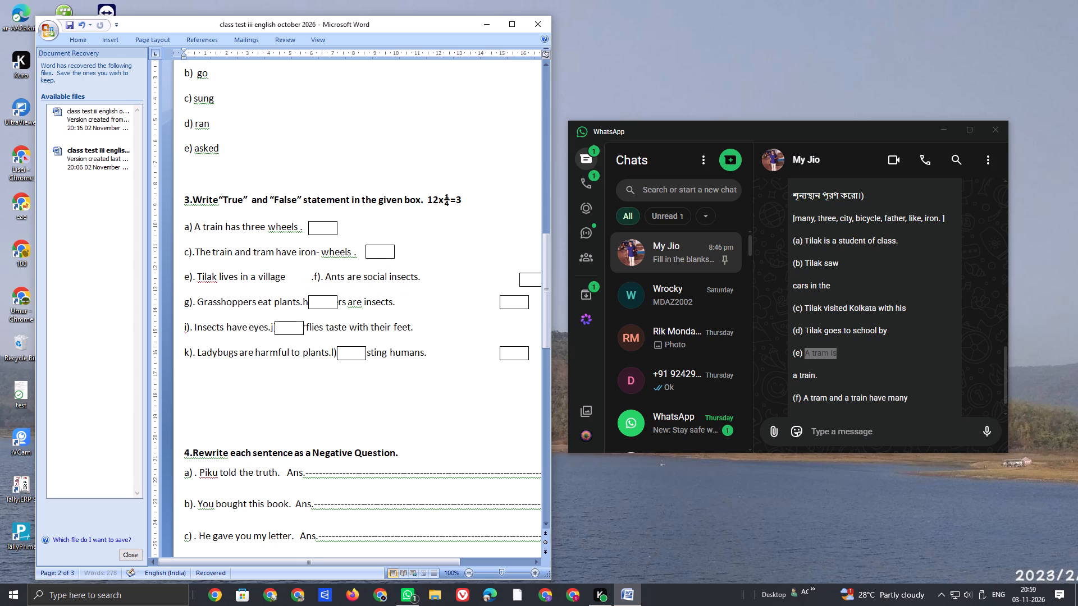
Shift the answer box on line c) slightly closer to the end of the iron-wheels sentence.
{"action": "left_click", "coordinate": [375, 256]}
{"action": "right_click", "coordinate": [375, 254]}
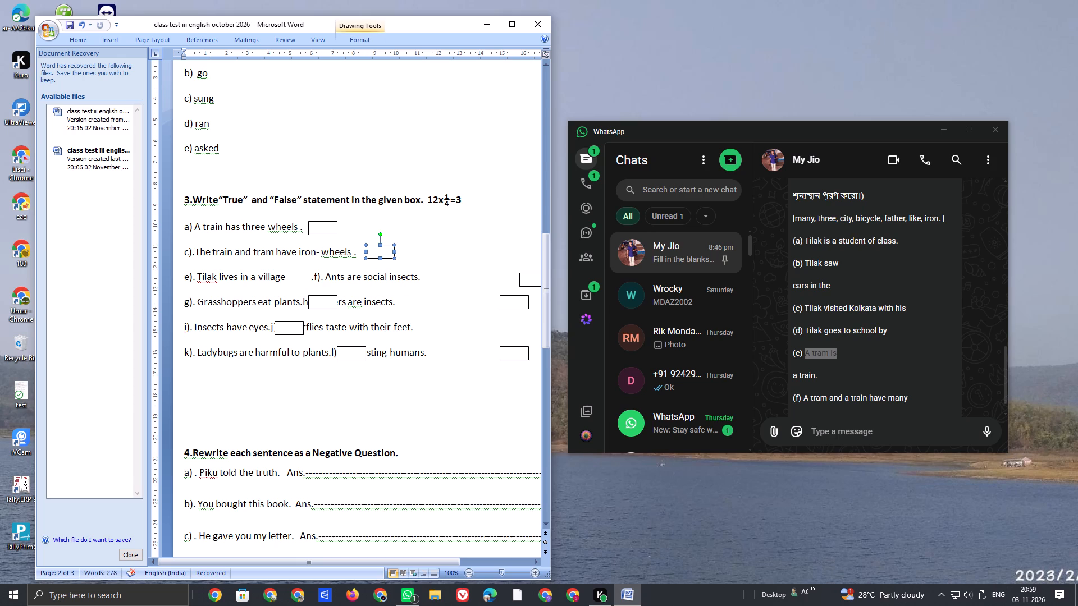
{"action": "left_click", "coordinate": [400, 273]}
{"action": "left_click_drag", "start_coordinate": [386, 252], "coordinate": [391, 261]}
{"action": "left_click_drag", "start_coordinate": [391, 261], "coordinate": [391, 261]}
{"action": "left_click_drag", "start_coordinate": [385, 263], "coordinate": [373, 252]}
{"action": "left_click", "coordinate": [410, 246]}
{"action": "key", "text": "space"}
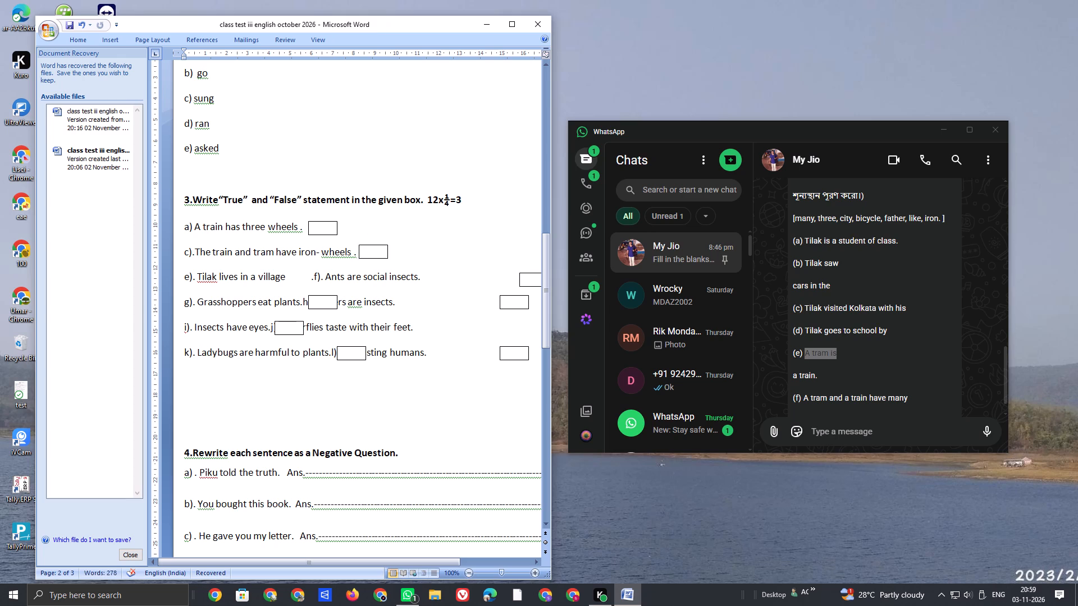
{"action": "left_click", "coordinate": [423, 250]}
{"action": "left_click", "coordinate": [398, 246]}
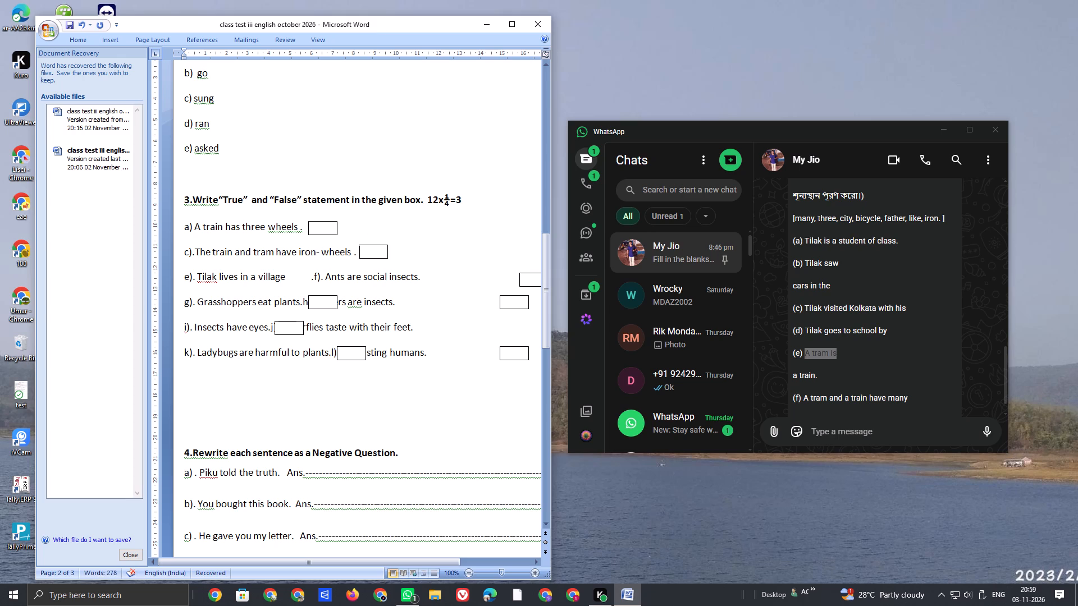
Paste a copy of the answer box and place it after "village" on line e).
{"action": "double_click", "coordinate": [395, 251]}
{"action": "left_click", "coordinate": [391, 252]}
{"action": "left_click", "coordinate": [390, 252]}
{"action": "left_click", "coordinate": [401, 257]}
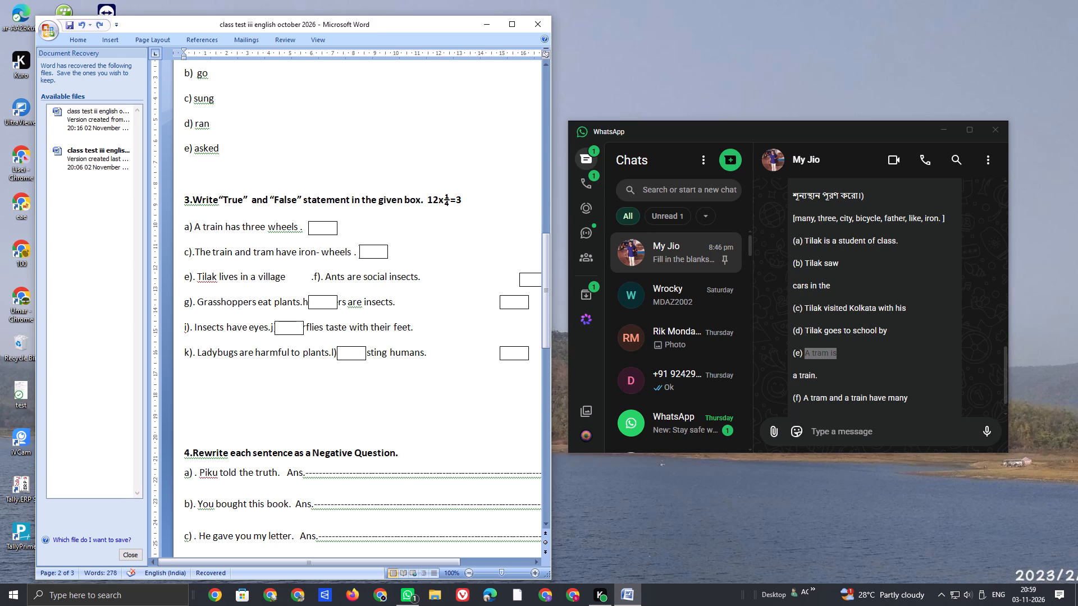
{"action": "left_click", "coordinate": [391, 252]}
{"action": "left_click", "coordinate": [390, 252]}
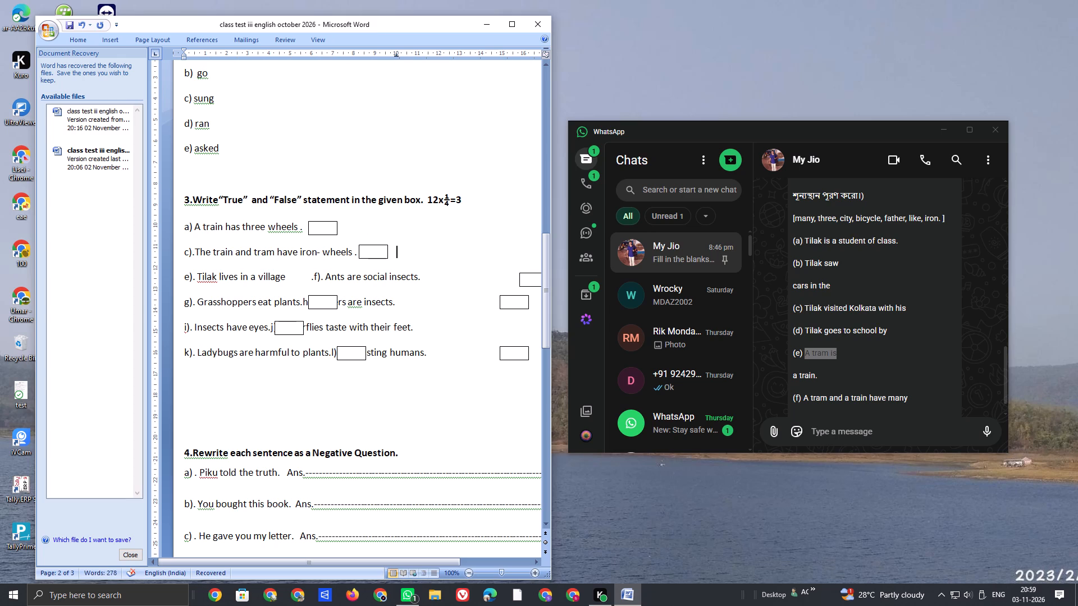
{"action": "key", "text": "ctrl+v"}
{"action": "left_click_drag", "start_coordinate": [381, 255], "coordinate": [324, 273]}
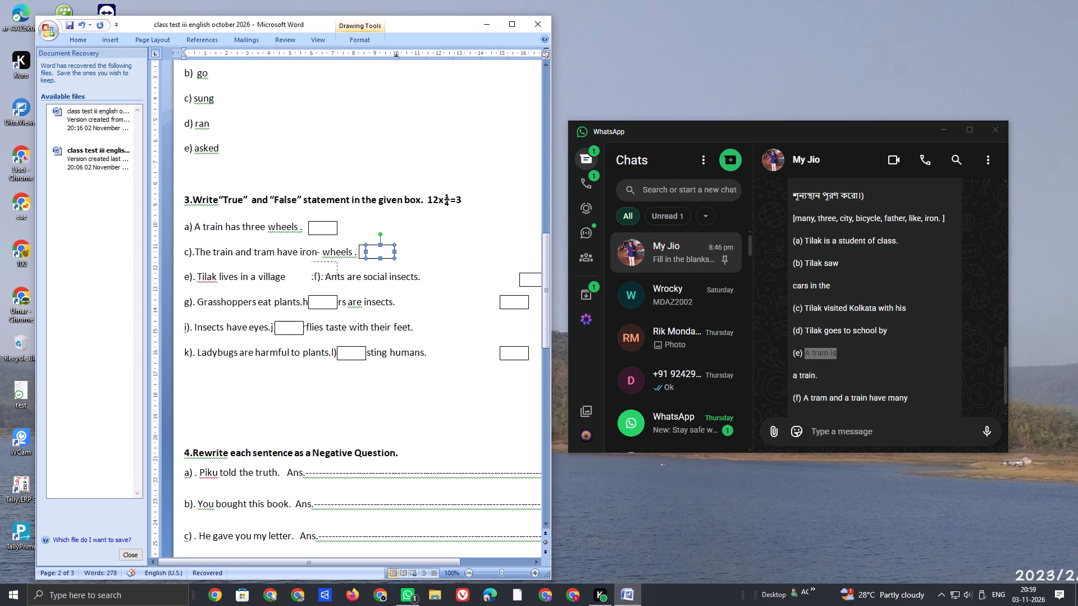
{"action": "left_click_drag", "start_coordinate": [324, 273], "coordinate": [304, 280]}
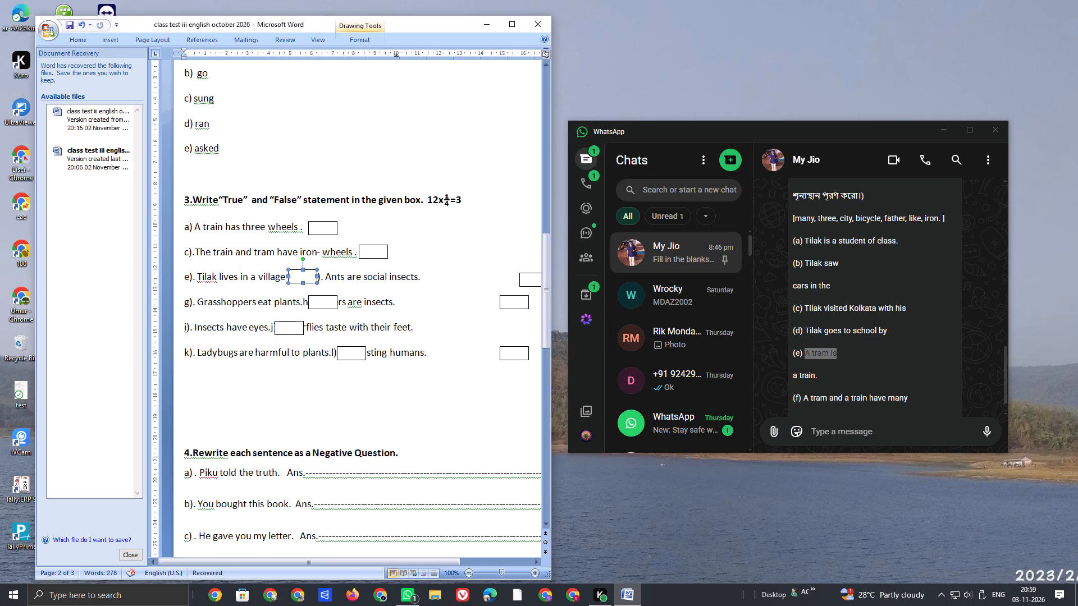
Shift the new answer box back over "village" and add six more spaces ahead of statement f) on line e).
{"action": "left_click", "coordinate": [325, 277]}
{"action": "left_click", "coordinate": [319, 276]}
{"action": "left_click", "coordinate": [313, 277]}
{"action": "left_click_drag", "start_coordinate": [313, 277], "coordinate": [296, 278]}
{"action": "left_click_drag", "start_coordinate": [301, 276], "coordinate": [273, 277]}
{"action": "left_click", "coordinate": [311, 275]}
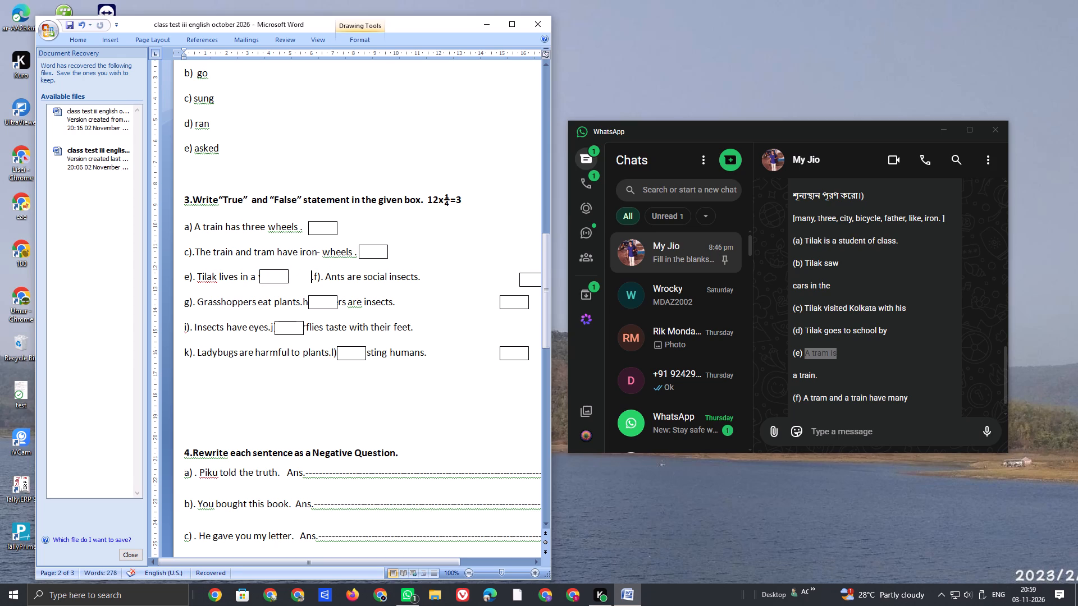
{"action": "key", "text": "space"}
{"action": "key", "text": "space"}
{"action": "key", "text": "space"}
{"action": "key", "text": "space"}
{"action": "key", "text": "space"}
{"action": "key", "text": "space"}
Move the answer box into the gap between "village" and statement f), adding one more space to the gap.
{"action": "left_click_drag", "start_coordinate": [272, 279], "coordinate": [290, 280]}
{"action": "left_click", "coordinate": [292, 281]}
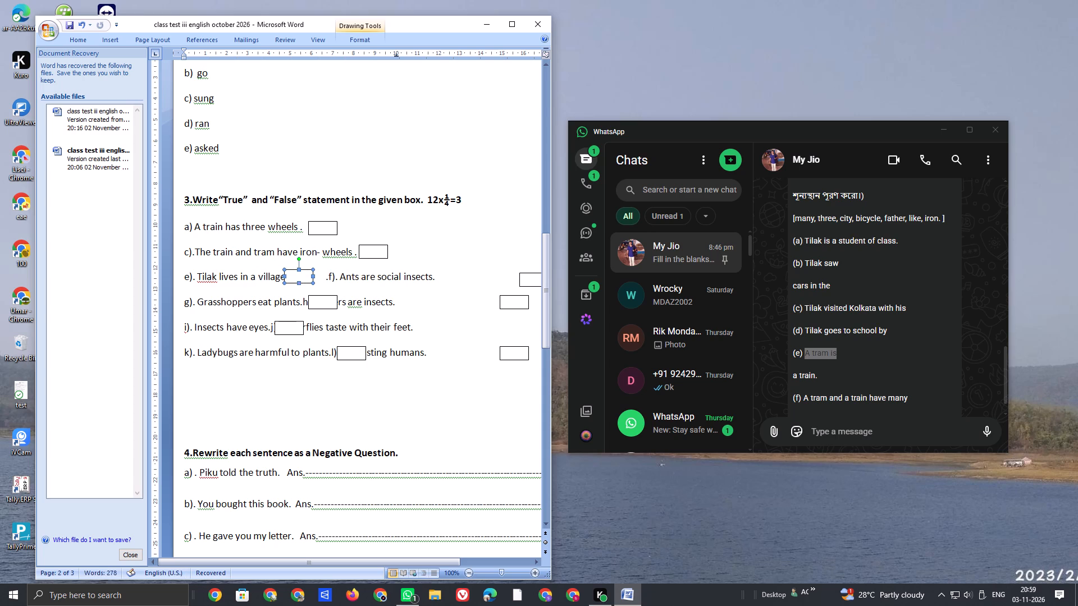
{"action": "left_click", "coordinate": [298, 281]}
{"action": "left_click", "coordinate": [338, 267]}
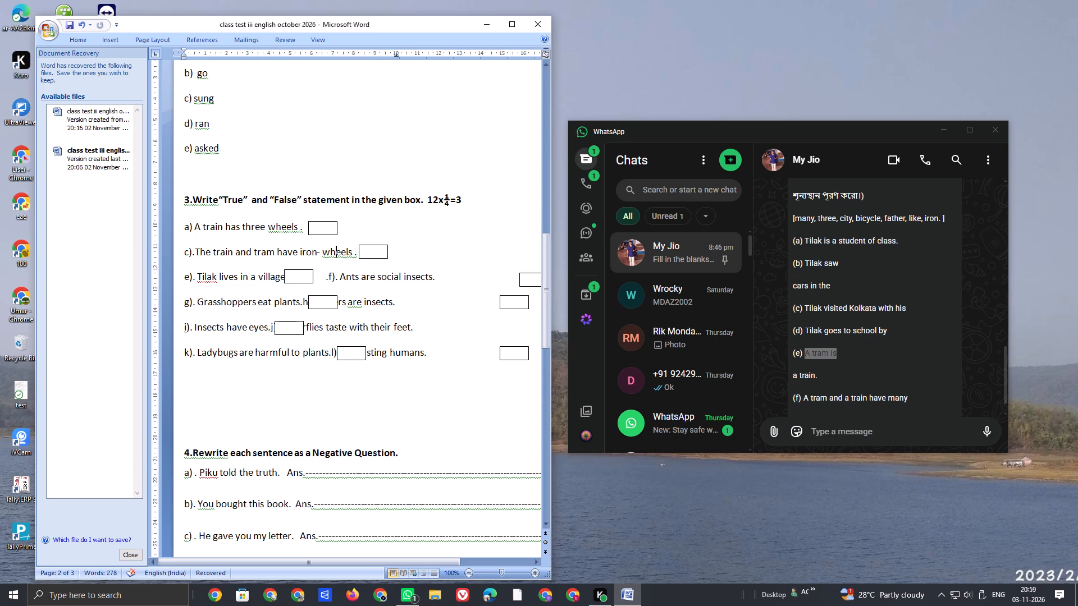
{"action": "left_click", "coordinate": [322, 277]}
{"action": "key", "text": "space"}
{"action": "left_click_drag", "start_coordinate": [303, 278], "coordinate": [313, 278]}
{"action": "left_click", "coordinate": [334, 279]}
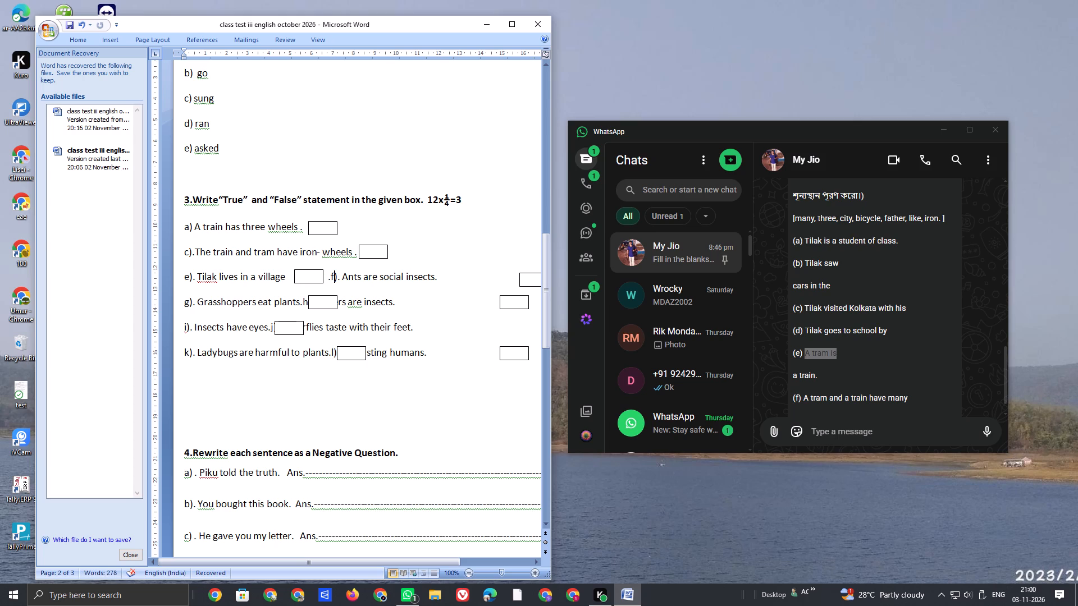
{"action": "left_click", "coordinate": [293, 278]}
{"action": "key", "text": "BackSpace"}
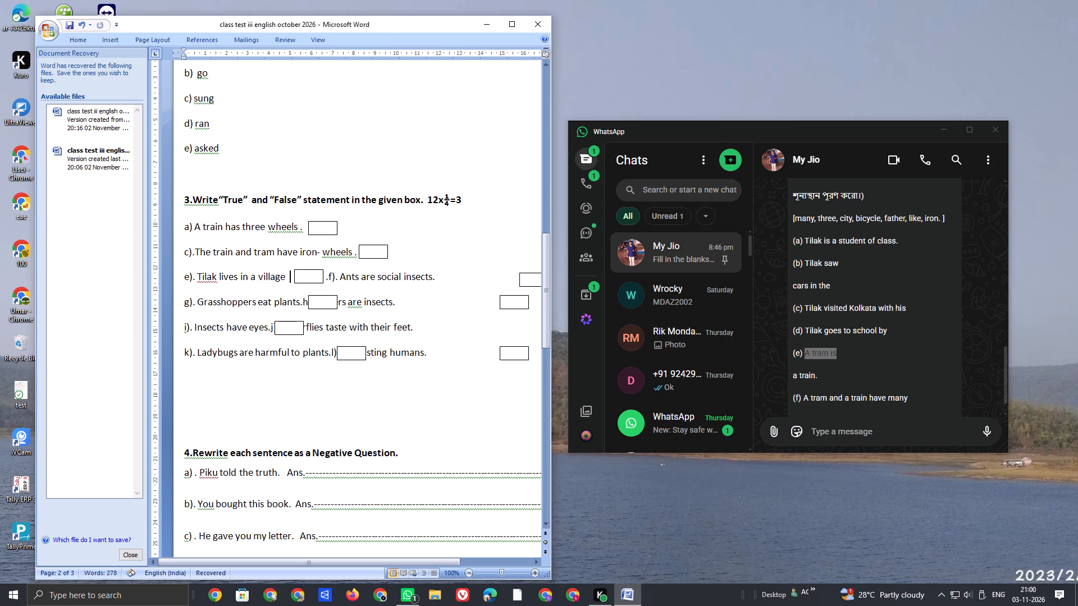
{"action": "key", "text": "space"}
Nudge the answer box on line e) slightly closer to "village".
{"action": "left_click", "coordinate": [298, 279]}
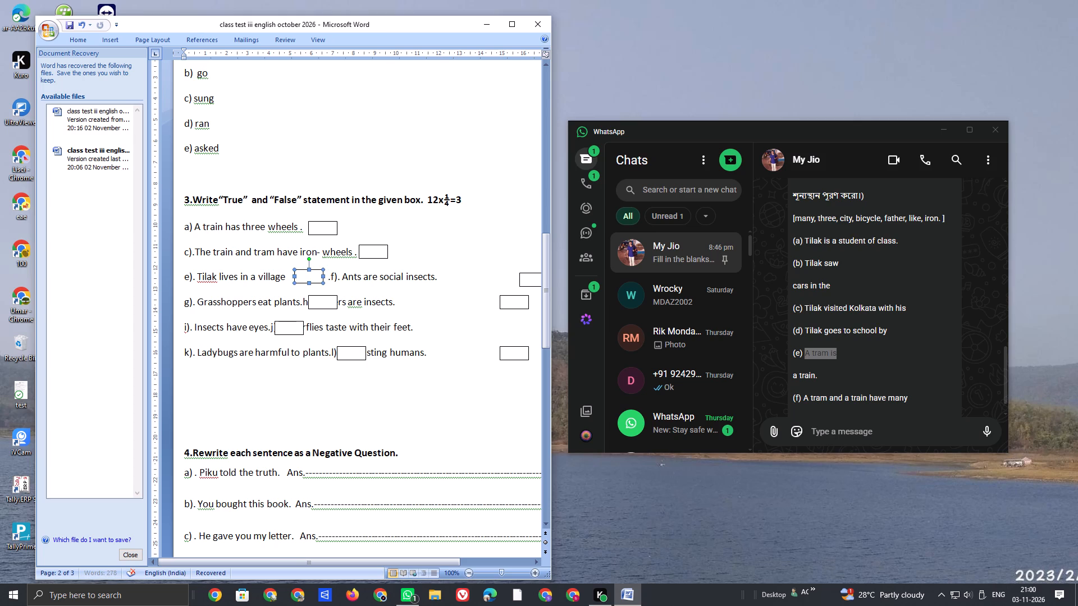
{"action": "key", "text": "Left"}
{"action": "key", "text": "Left"}
{"action": "key", "text": "Left"}
{"action": "key", "text": "Left"}
{"action": "key", "text": "Left"}
{"action": "key", "text": "Left"}
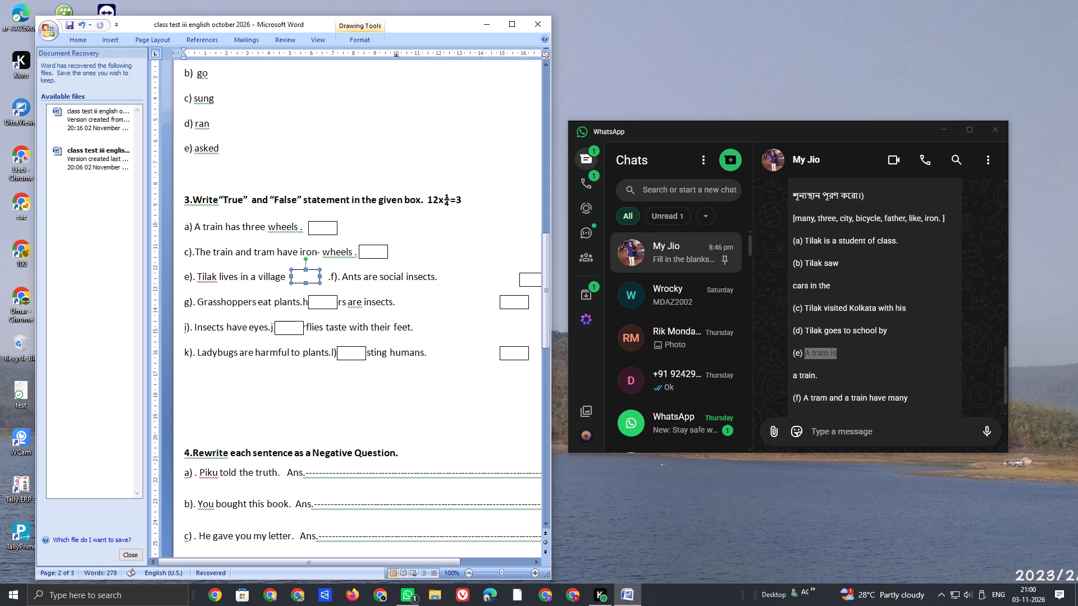
{"action": "left_click", "coordinate": [402, 250]}
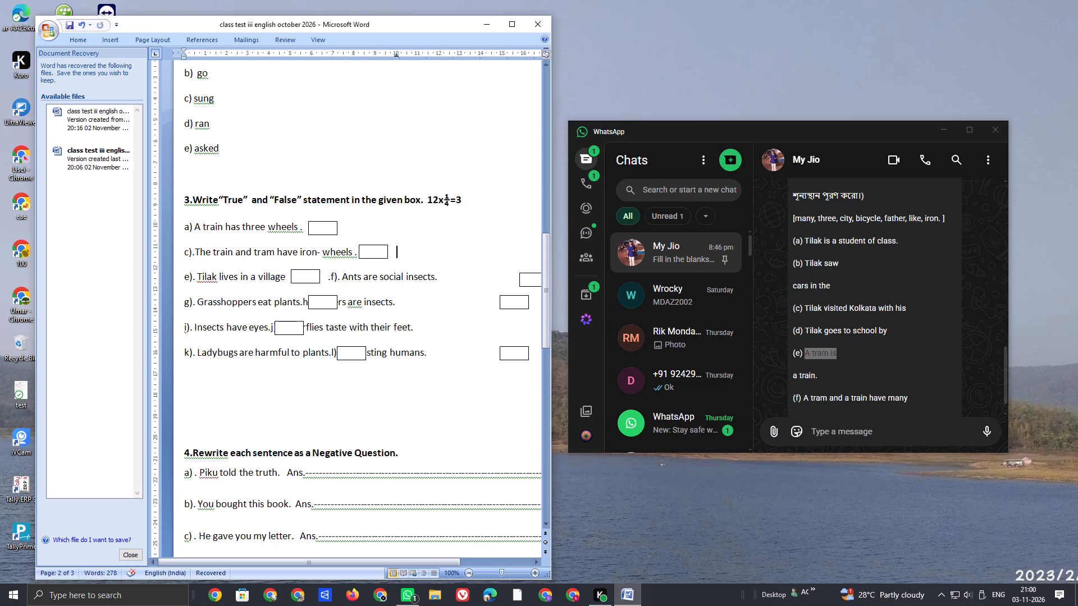
Select the sentence "Grasshoppers eat plants" in statement g).
{"action": "left_click_drag", "start_coordinate": [342, 277], "coordinate": [414, 277]}
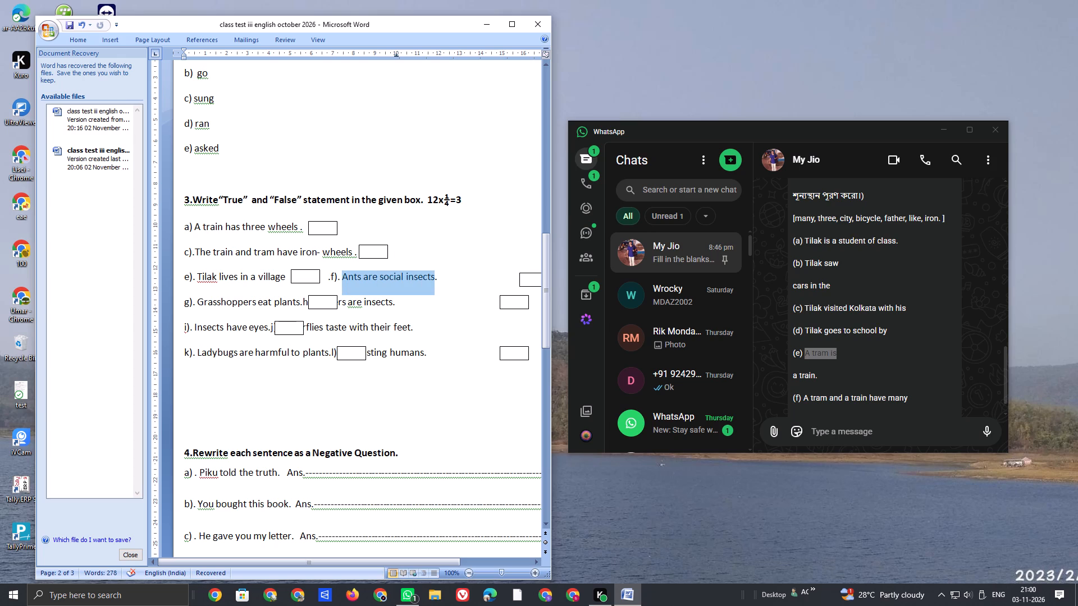
{"action": "left_click_drag", "start_coordinate": [414, 277], "coordinate": [422, 289]}
{"action": "left_click_drag", "start_coordinate": [197, 304], "coordinate": [289, 302]}
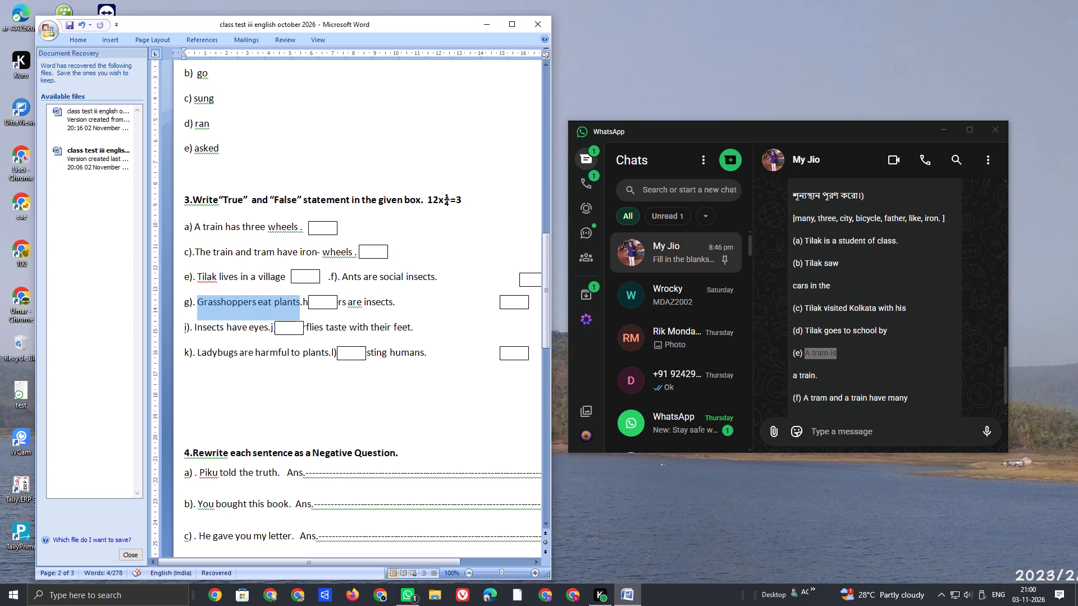
Adjust the text selection in statement g) to cover just the words "Grasshoppers eat plants".
{"action": "left_click_drag", "start_coordinate": [289, 302], "coordinate": [294, 302]}
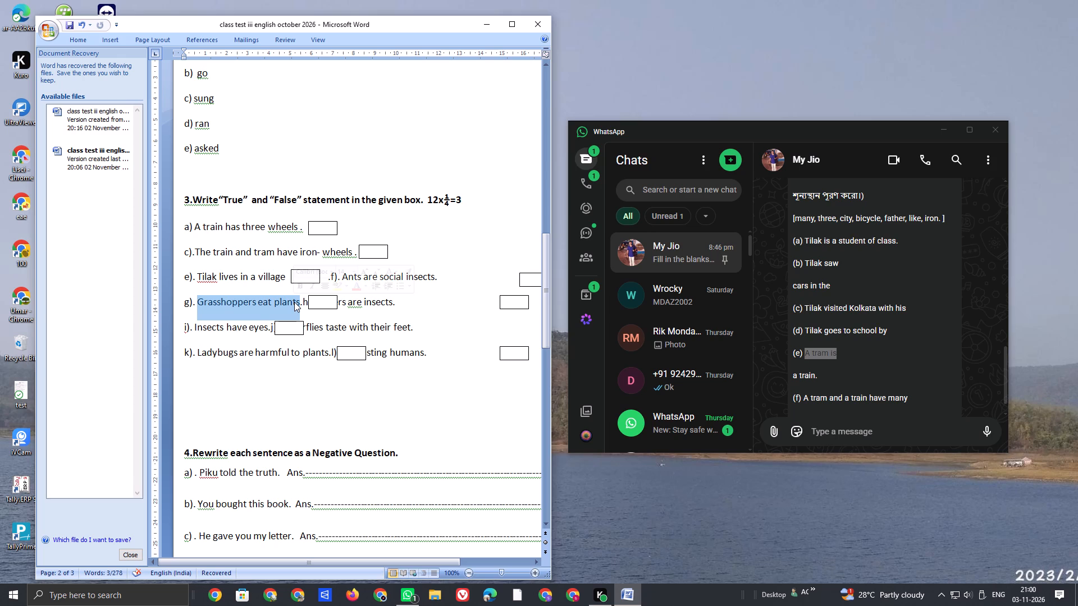
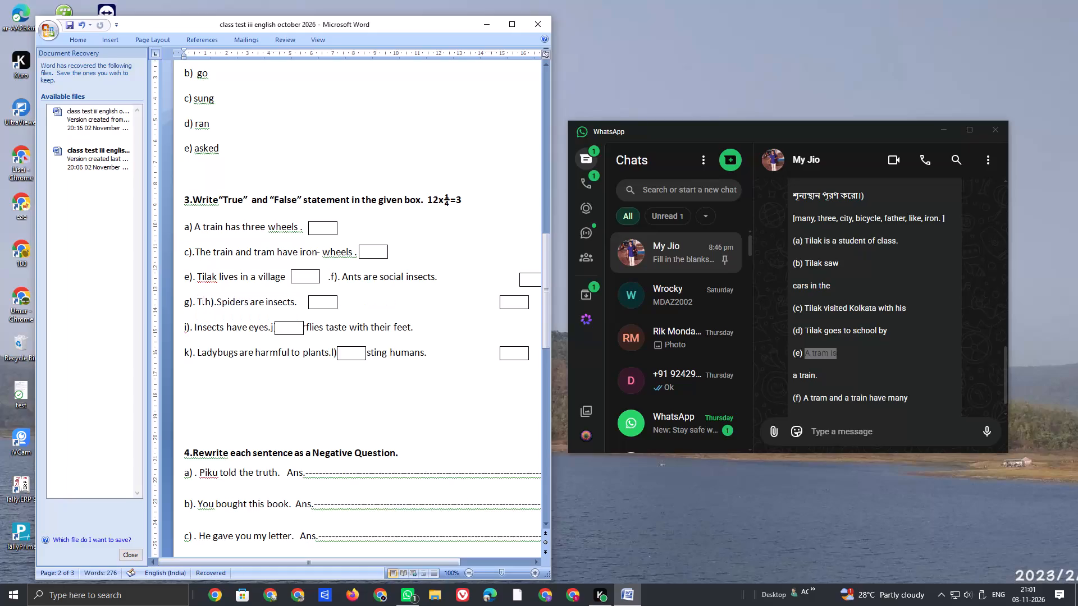
Continue the new statement g) after "Tilak" with the words "is a student", followed by a space.
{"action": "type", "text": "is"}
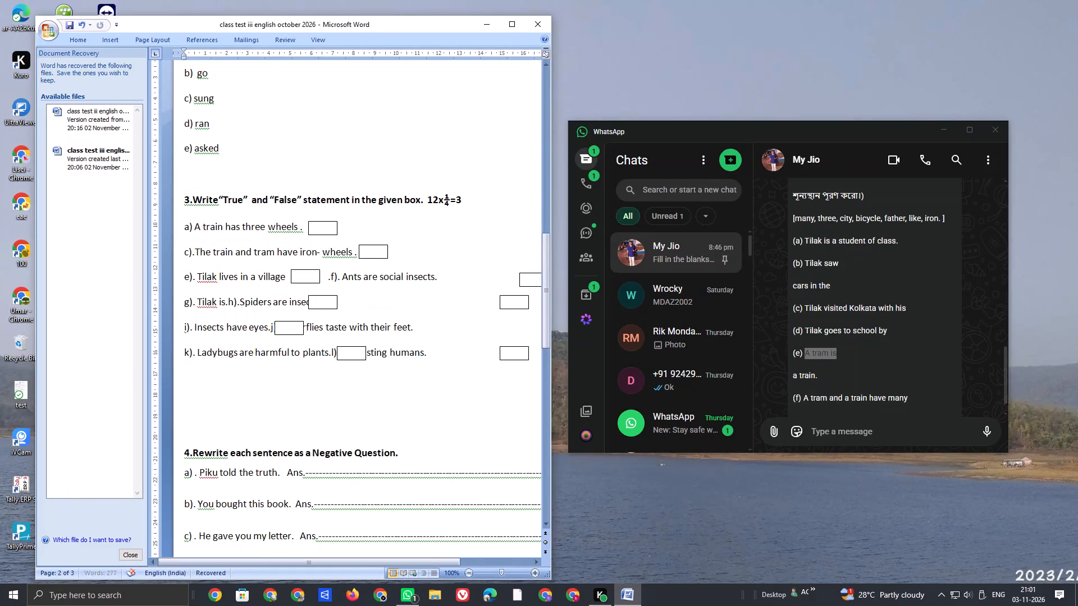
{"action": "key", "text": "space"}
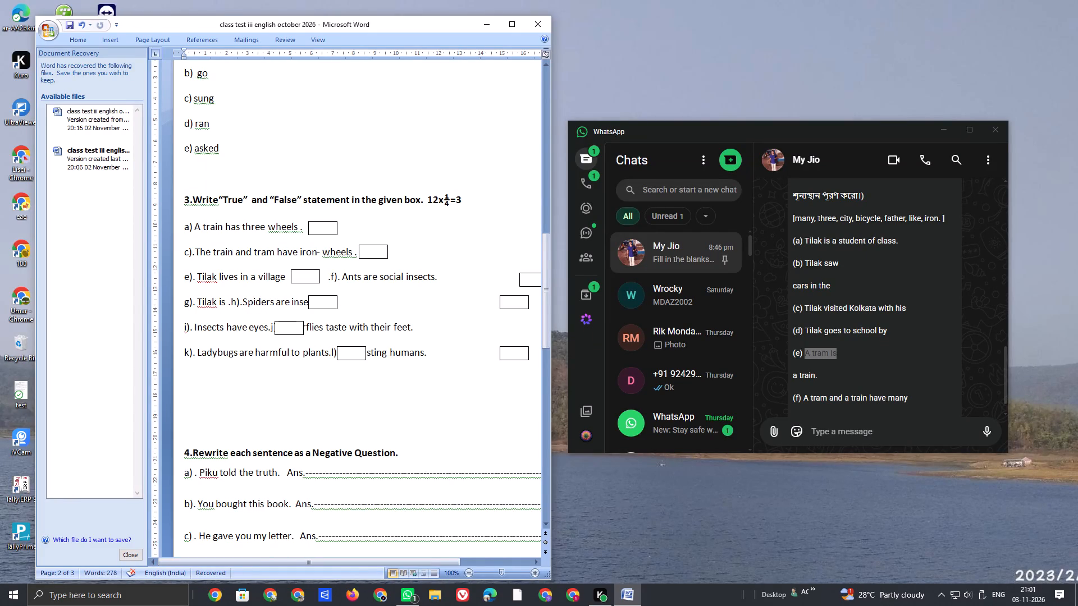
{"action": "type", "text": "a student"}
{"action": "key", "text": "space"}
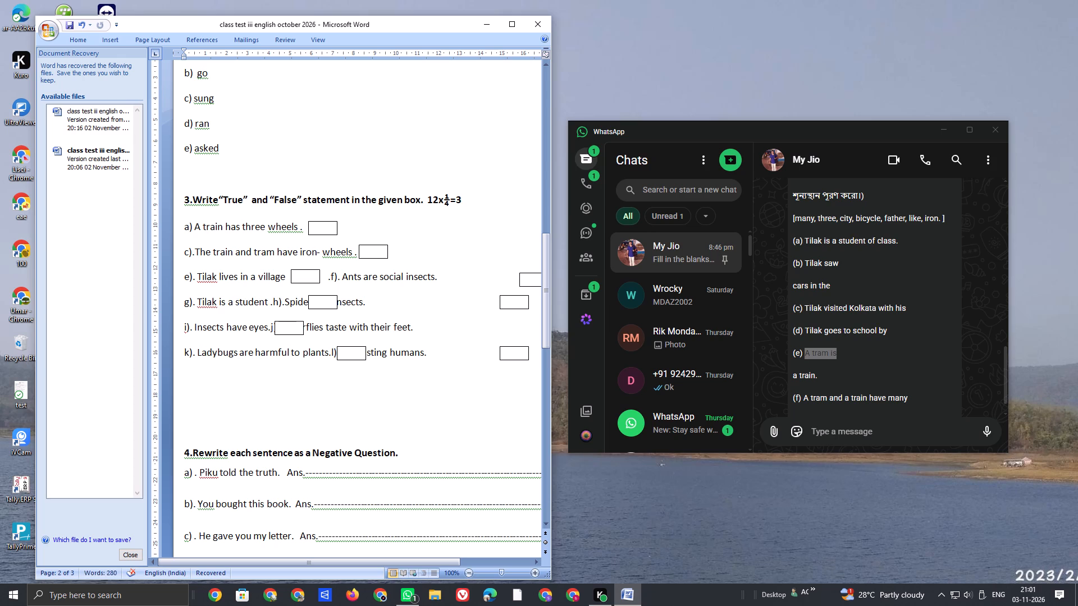
Finish statement g) with the words "of class five".
{"action": "type", "text": "of class"}
{"action": "key", "text": "space"}
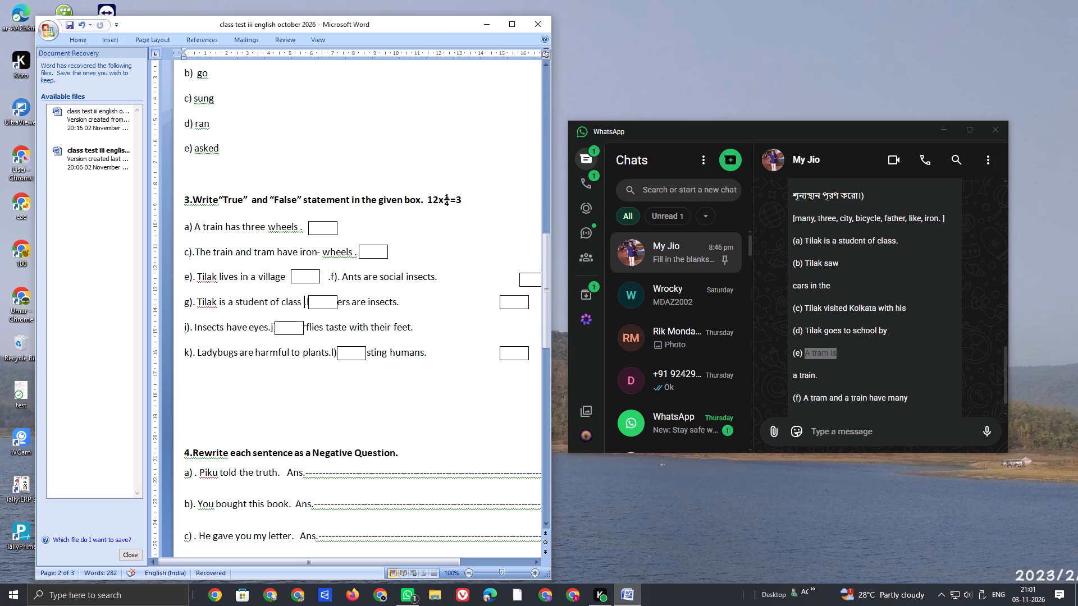
{"action": "type", "text": "five"}
{"action": "key", "text": "space"}
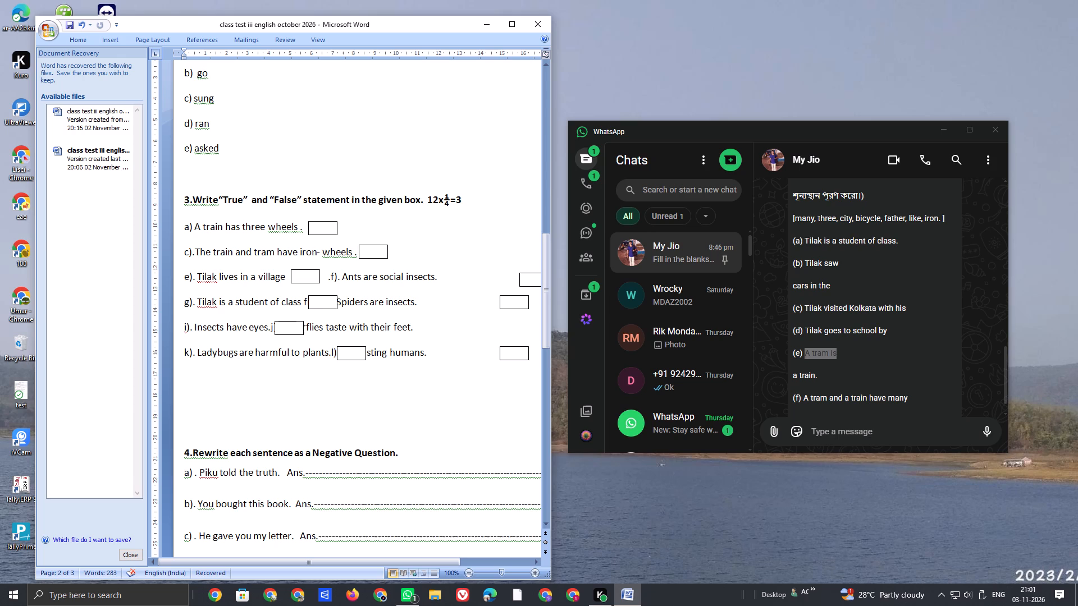
Move the answer box on line g) clear of the text and insert nineteen spaces ahead of statement h).
{"action": "left_click_drag", "start_coordinate": [323, 301], "coordinate": [444, 304]}
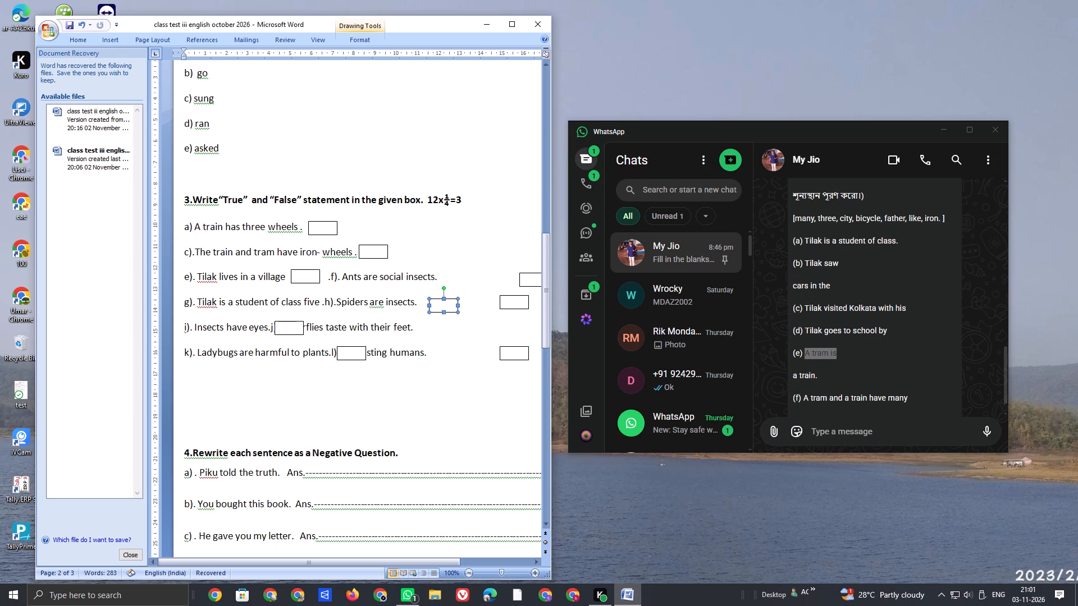
{"action": "left_click", "coordinate": [404, 333]}
{"action": "left_click", "coordinate": [318, 303]}
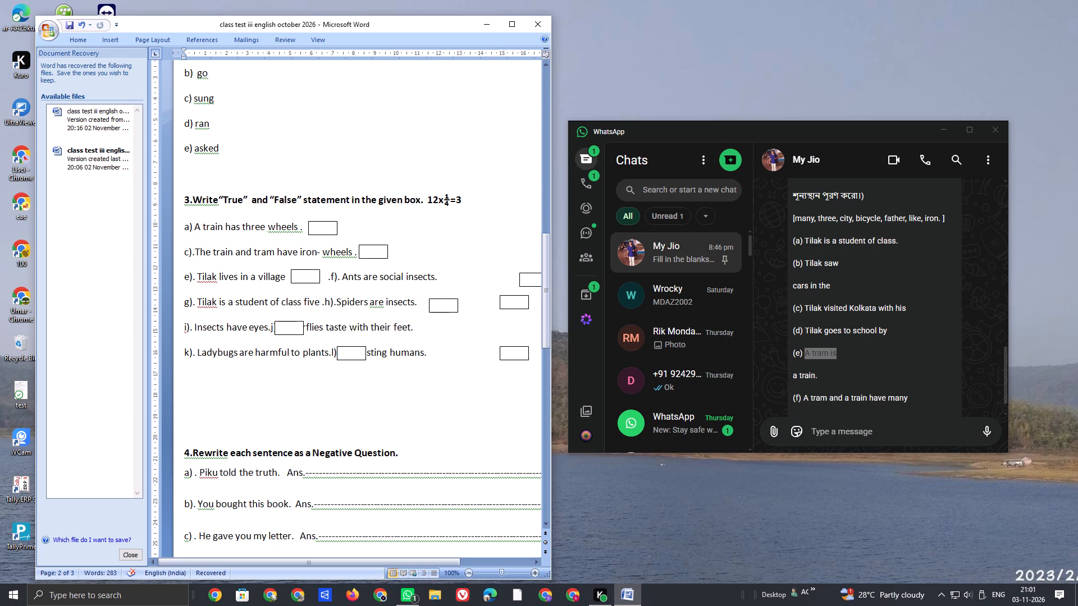
{"action": "left_click", "coordinate": [326, 304]}
{"action": "key", "text": "space"}
{"action": "key", "text": "space"}
{"action": "key", "text": "space"}
{"action": "key", "text": "space"}
{"action": "key", "text": "space"}
{"action": "key", "text": "space"}
{"action": "key", "text": "space"}
{"action": "key", "text": "space"}
{"action": "key", "text": "space"}
{"action": "key", "text": "space"}
{"action": "key", "text": "space"}
{"action": "key", "text": "space"}
{"action": "key", "text": "space"}
{"action": "key", "text": "space"}
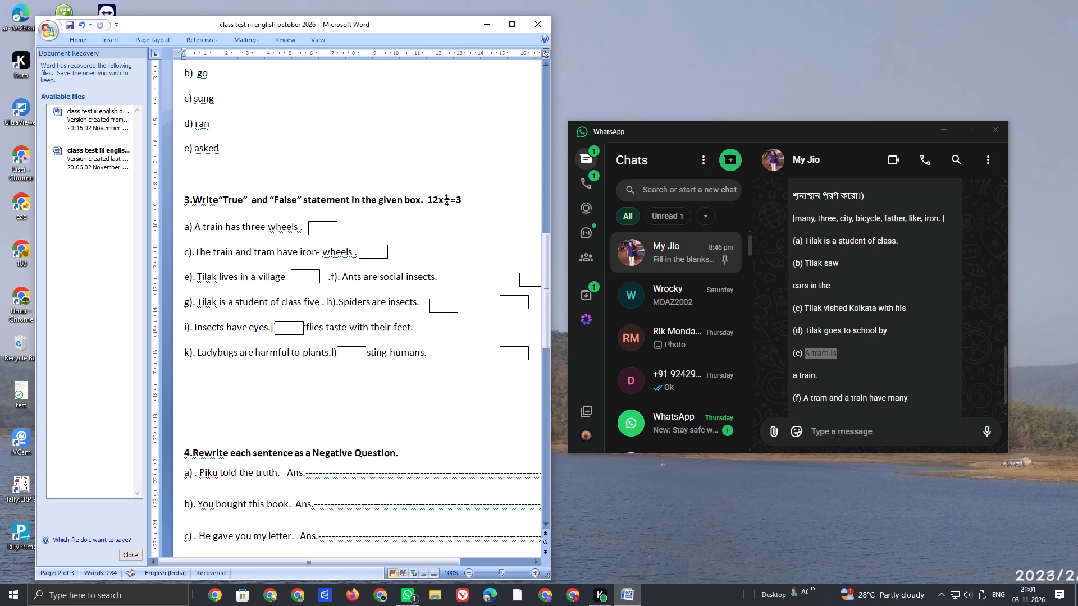
{"action": "key", "text": "space"}
{"action": "key", "text": "space"}
{"action": "key", "text": "space"}
{"action": "key", "text": "space"}
{"action": "key", "text": "space"}
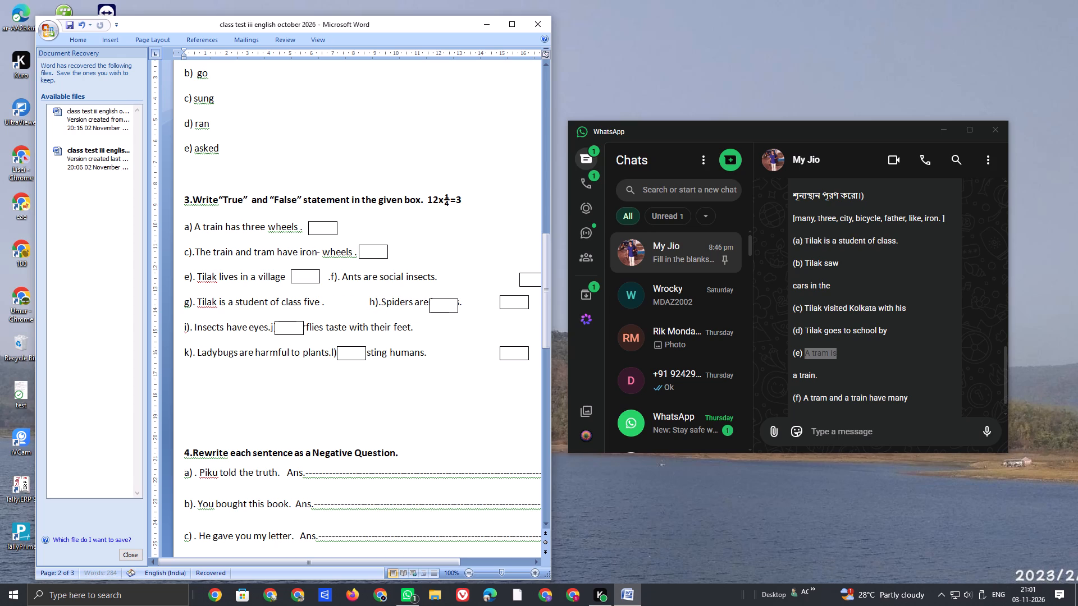
Place line g)'s answer box in the gap between "five" and statement h).
{"action": "left_click_drag", "start_coordinate": [442, 309], "coordinate": [345, 305]}
{"action": "left_click", "coordinate": [458, 278]}
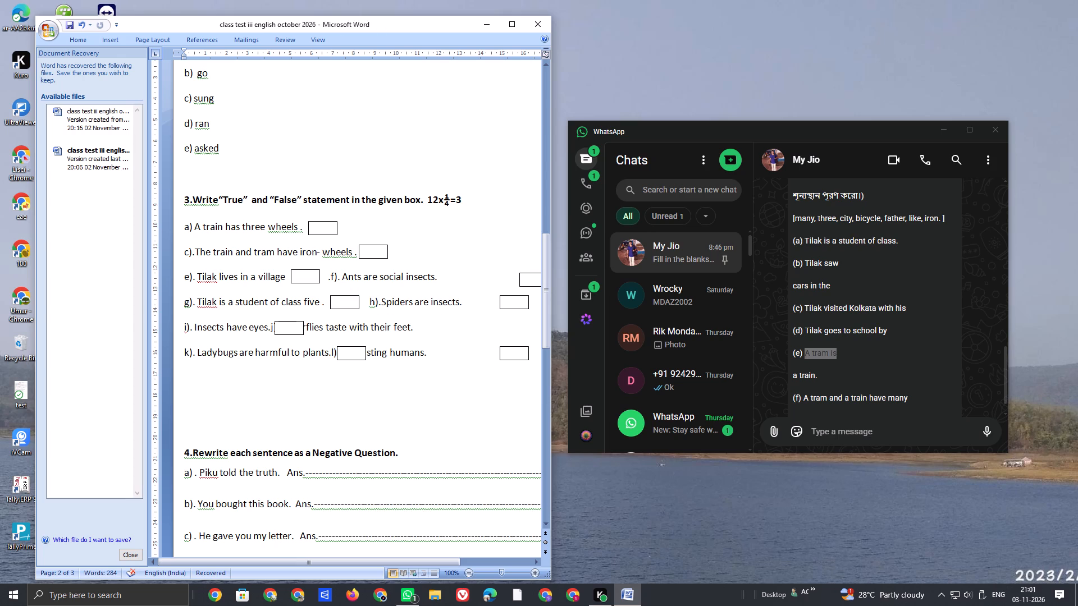
Replace "Insects have eyes" in statement i) with "A tram has many wheels".
{"action": "left_click_drag", "start_coordinate": [197, 328], "coordinate": [251, 328]}
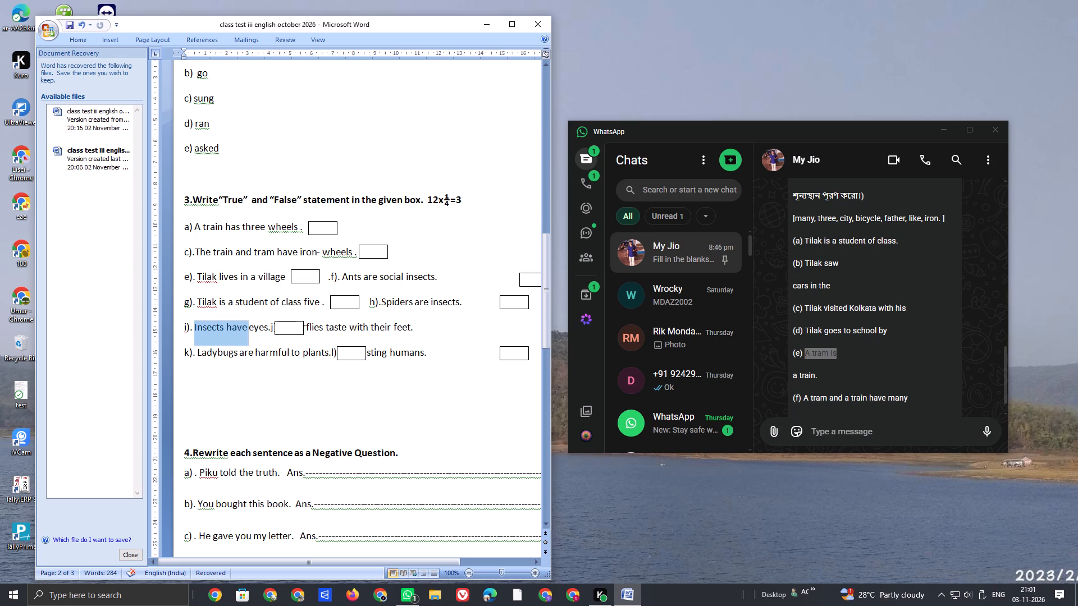
{"action": "left_click_drag", "start_coordinate": [251, 328], "coordinate": [259, 328]}
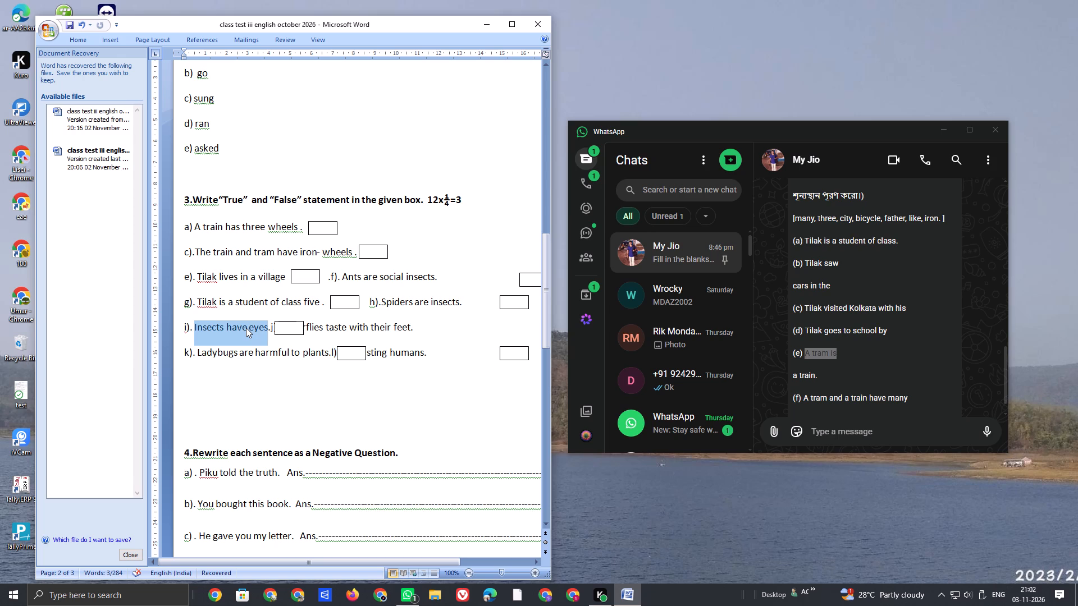
{"action": "type", "text": "A"}
{"action": "key", "text": "space"}
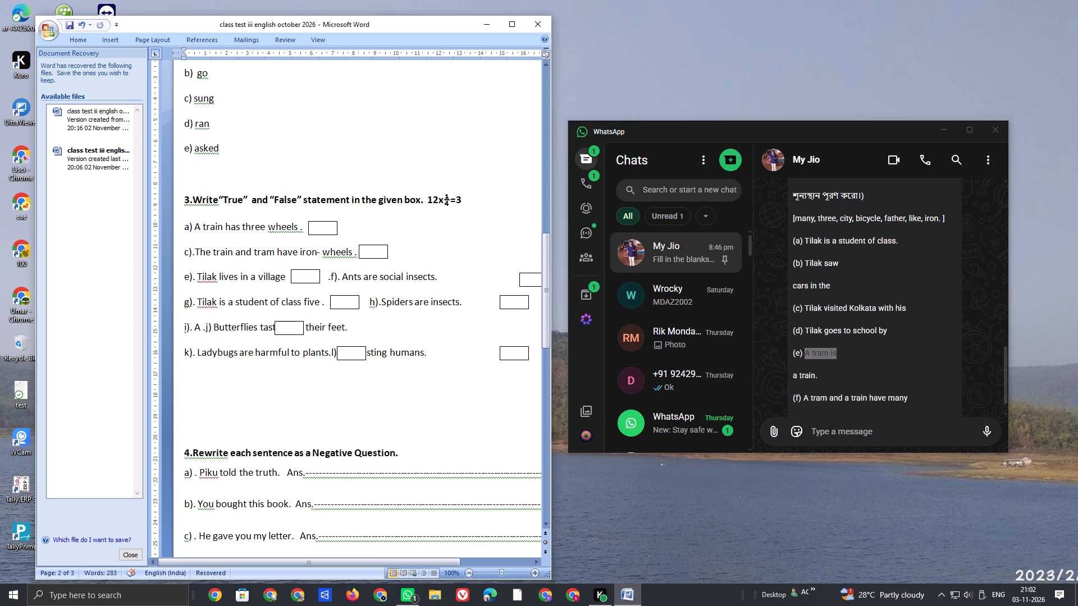
{"action": "type", "text": "tras"}
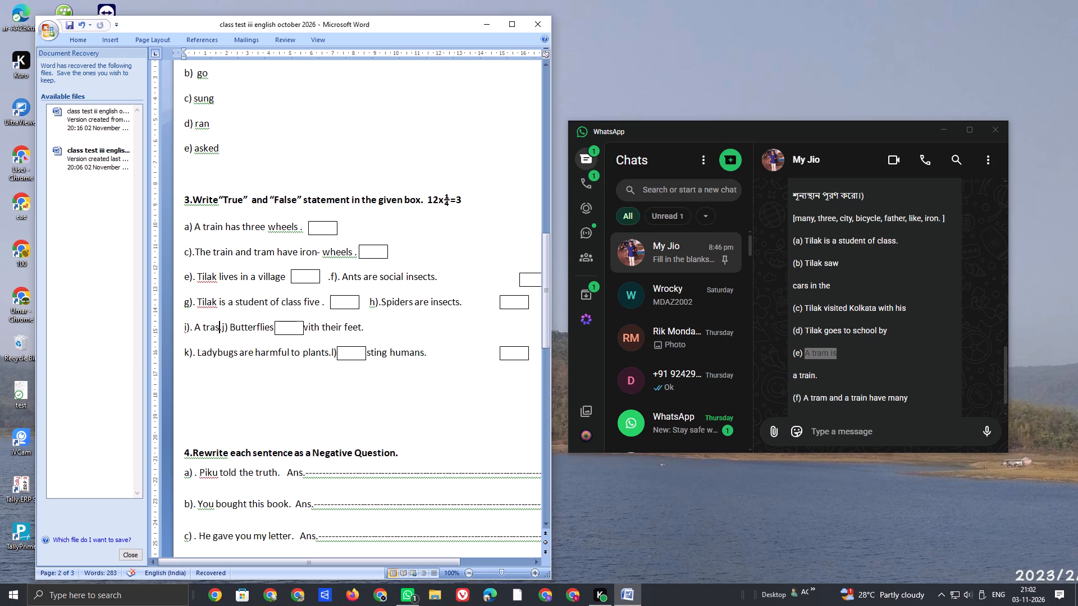
{"action": "key", "text": "BackSpace"}
{"action": "type", "text": "m"}
{"action": "key", "text": "space"}
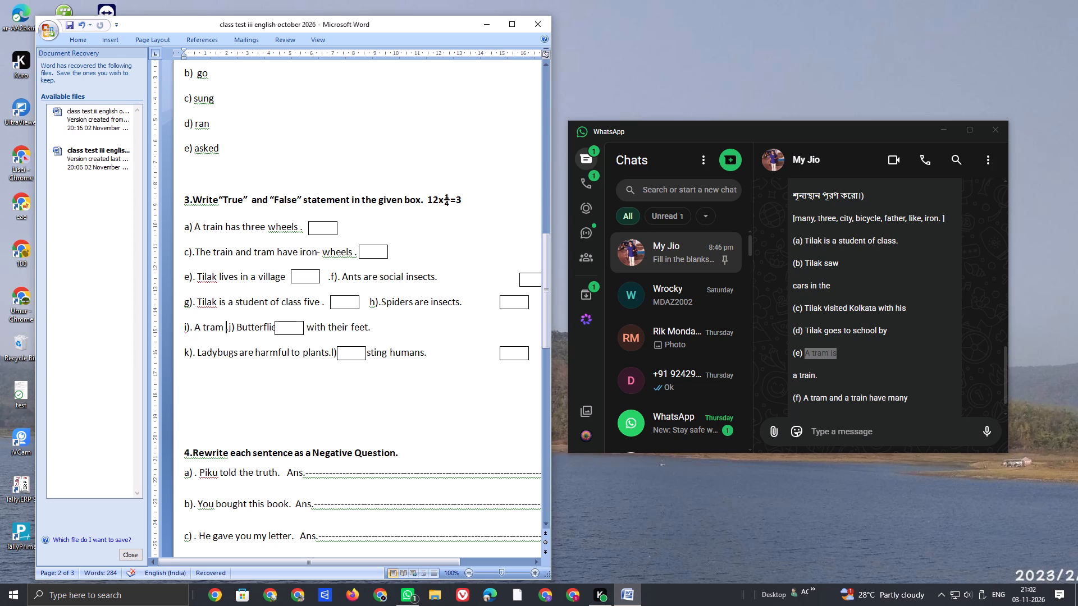
{"action": "type", "text": "has n"}
{"action": "key", "text": "BackSpace"}
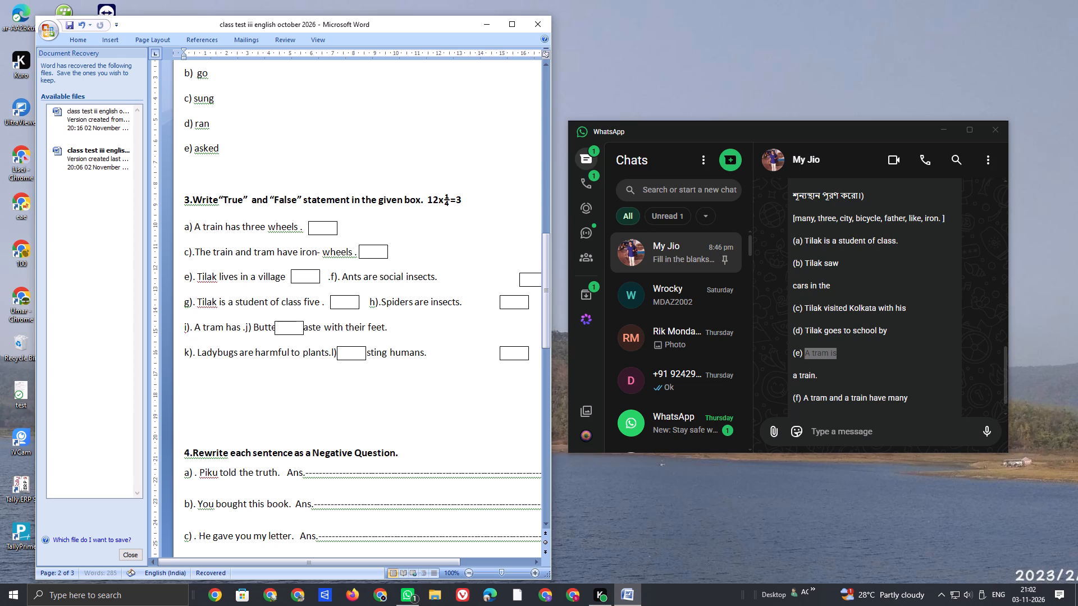
{"action": "type", "text": "many"}
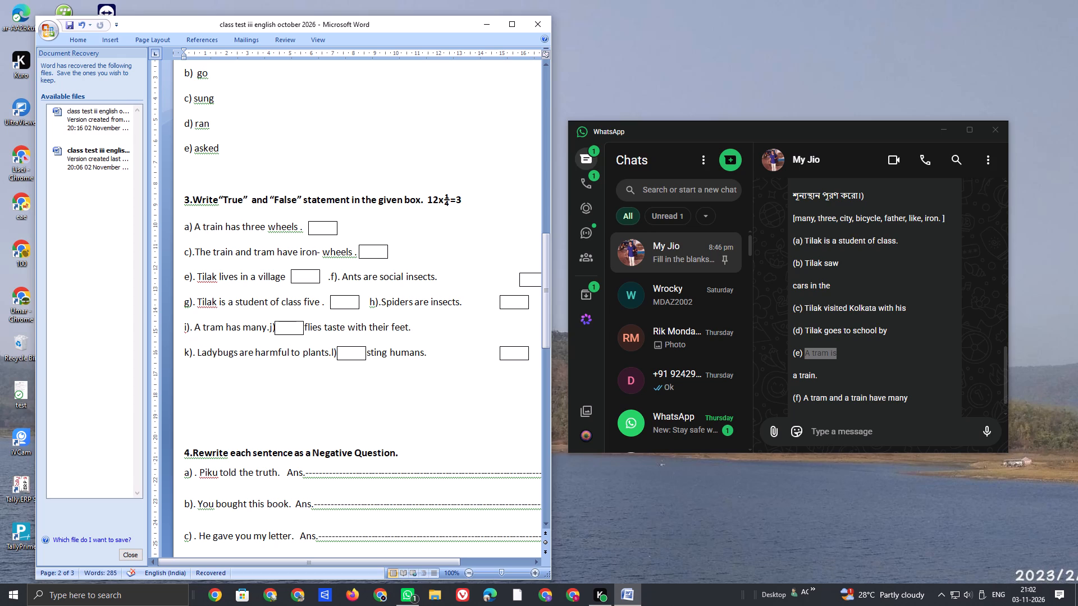
{"action": "key", "text": "space"}
{"action": "type", "text": "wheels"}
{"action": "key", "text": "space"}
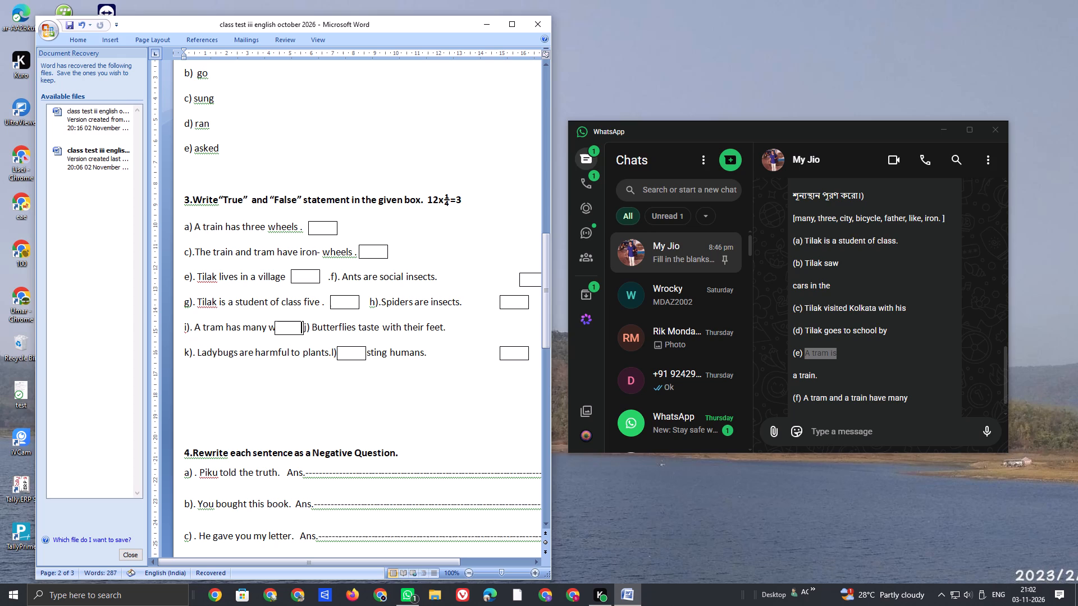
Move the answer box covering statement i) into the blank space at the end of line c).
{"action": "left_click", "coordinate": [338, 330]}
{"action": "left_click_drag", "start_coordinate": [287, 329], "coordinate": [453, 254]}
{"action": "left_click", "coordinate": [462, 330]}
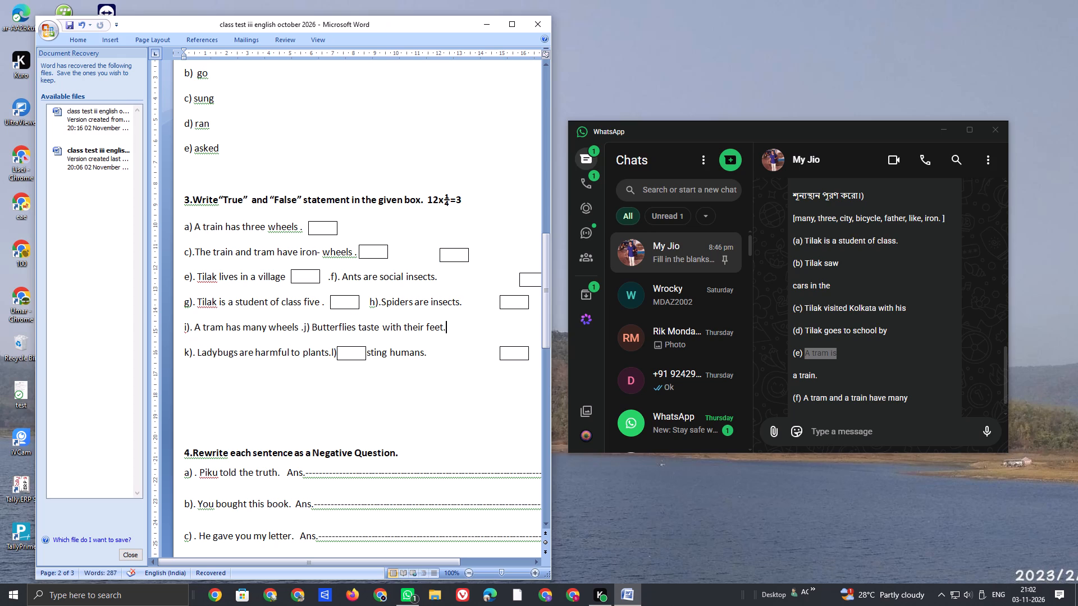
Delete statement j), "Butterflies taste with their feet", from line i).
{"action": "left_click_drag", "start_coordinate": [304, 327], "coordinate": [387, 334]}
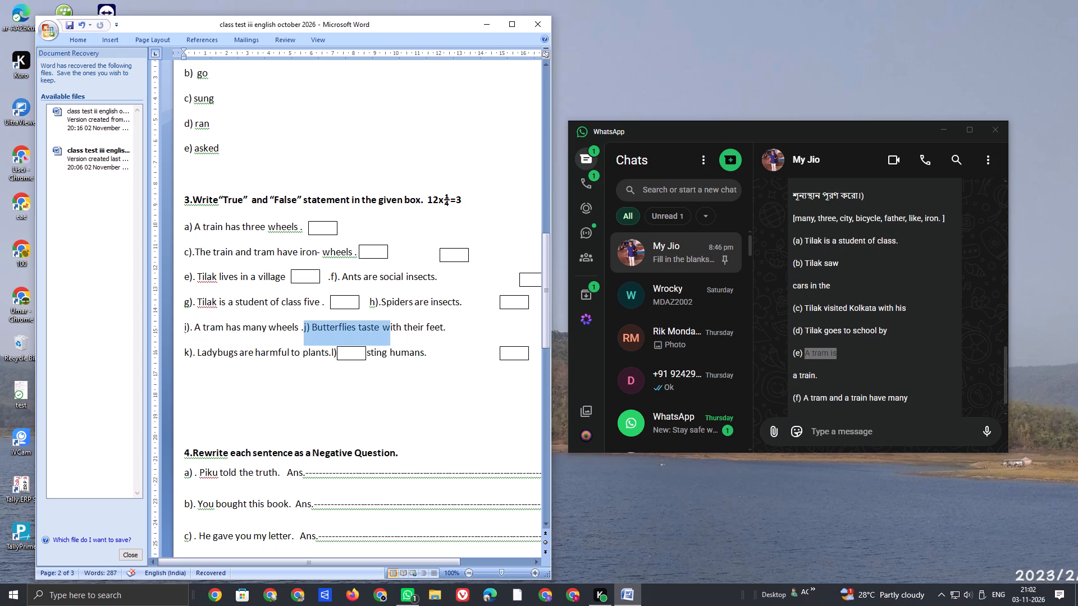
{"action": "left_click_drag", "start_coordinate": [387, 334], "coordinate": [436, 324]}
{"action": "key", "text": "BackSpace"}
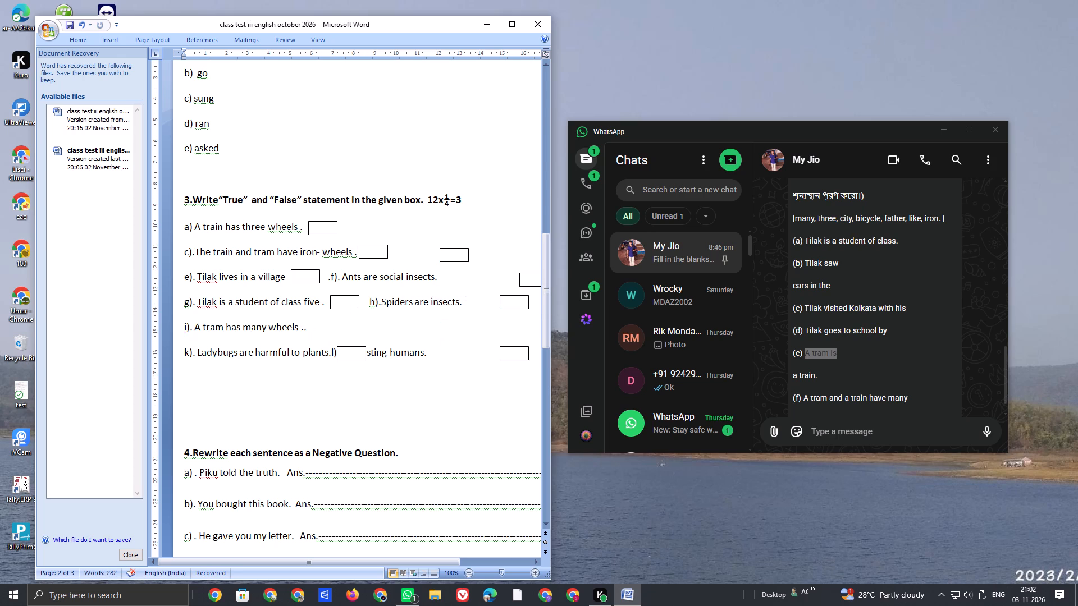
{"action": "left_click", "coordinate": [381, 333]}
Delete "Spiders are insects" from statement h), keeping statement i) on its own line.
{"action": "left_click_drag", "start_coordinate": [382, 302], "coordinate": [492, 298]}
{"action": "key", "text": "BackSpace"}
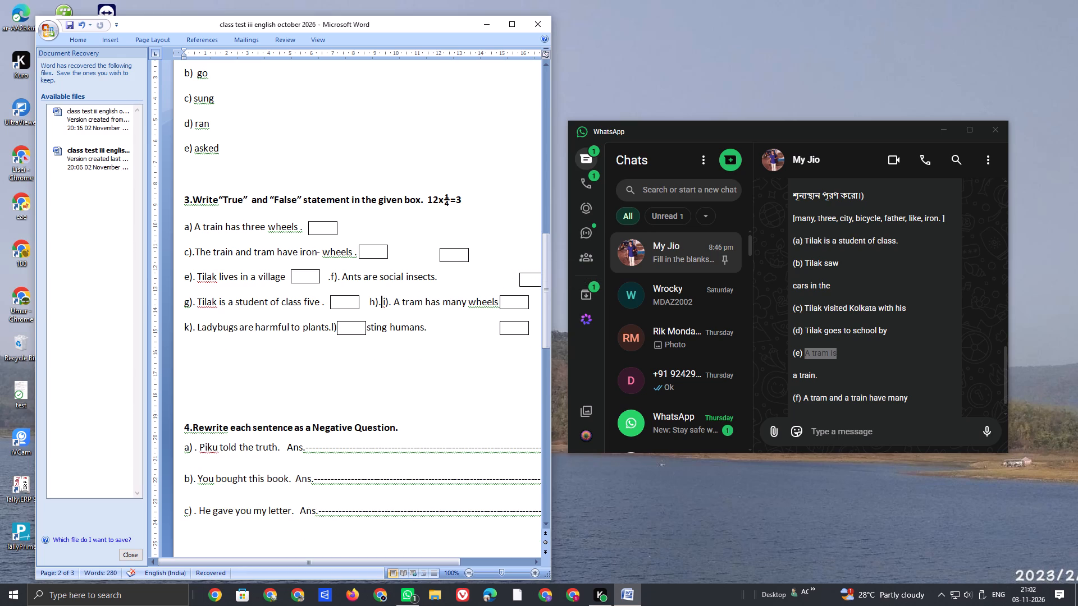
{"action": "key", "text": "Return"}
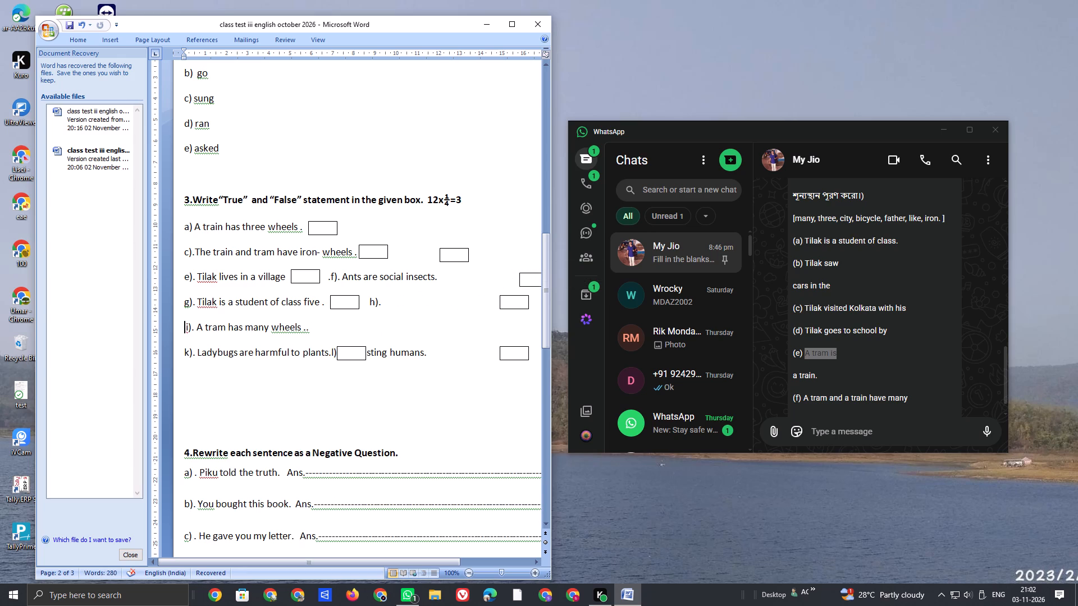
Delete statement f), "Ants are social insects", from line e).
{"action": "left_click_drag", "start_coordinate": [332, 277], "coordinate": [430, 275]}
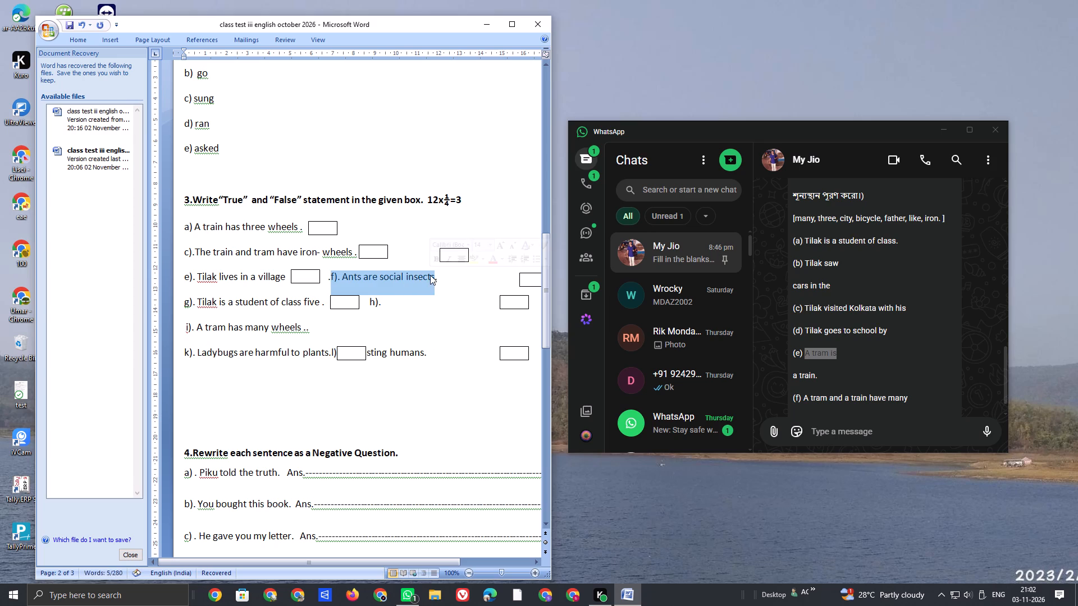
{"action": "key", "text": "BackSpace"}
Cut the spare answer boxes at the far ends of lines c), g) and e).
{"action": "left_click", "coordinate": [445, 261]}
{"action": "right_click", "coordinate": [447, 259]}
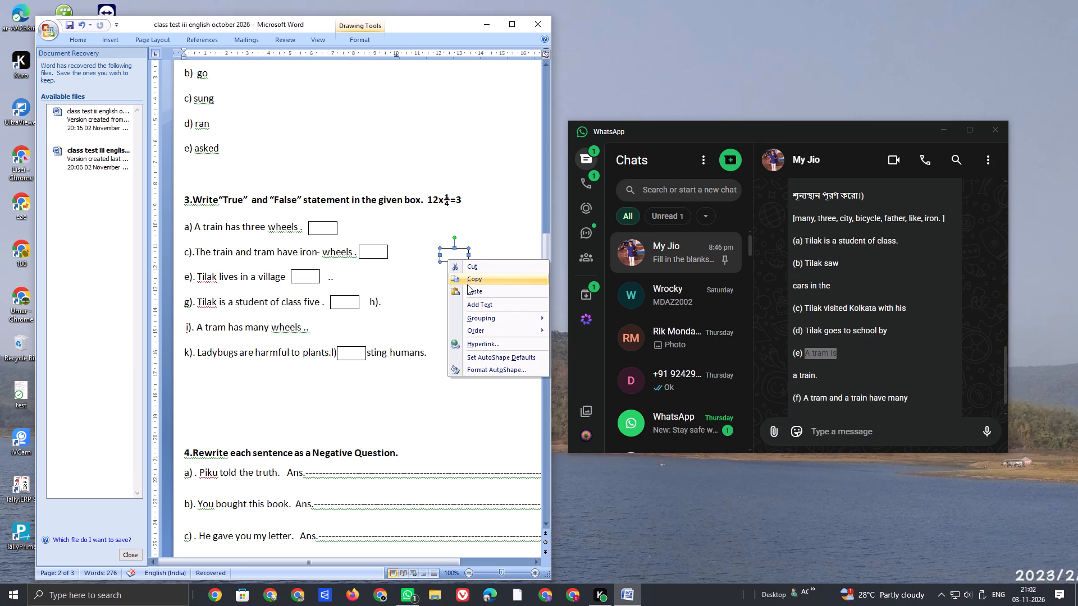
{"action": "left_click", "coordinate": [462, 267]}
{"action": "left_click", "coordinate": [508, 302]}
{"action": "right_click", "coordinate": [508, 302]}
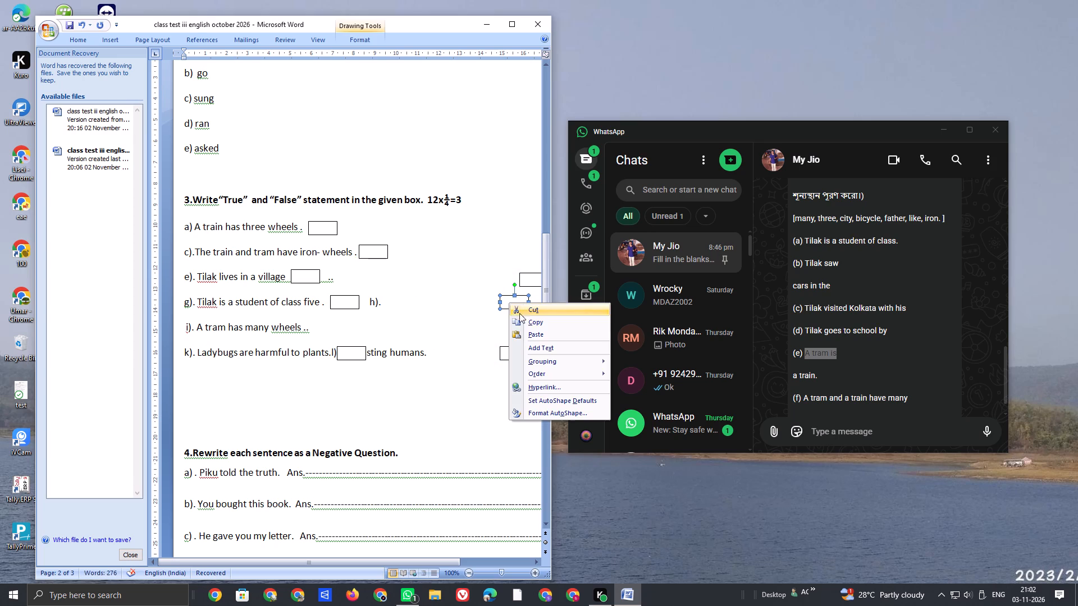
{"action": "left_click", "coordinate": [529, 308]}
{"action": "right_click", "coordinate": [520, 283]}
{"action": "left_click", "coordinate": [531, 296]}
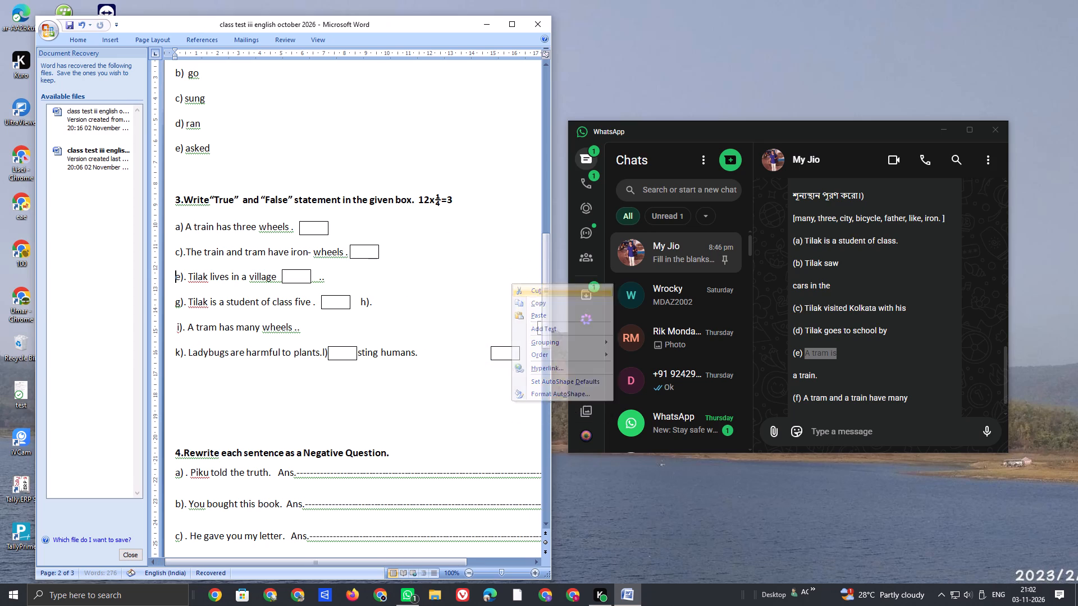
Cut the spare answer box at the far end of line k).
{"action": "right_click", "coordinate": [500, 350]}
{"action": "left_click", "coordinate": [515, 357]}
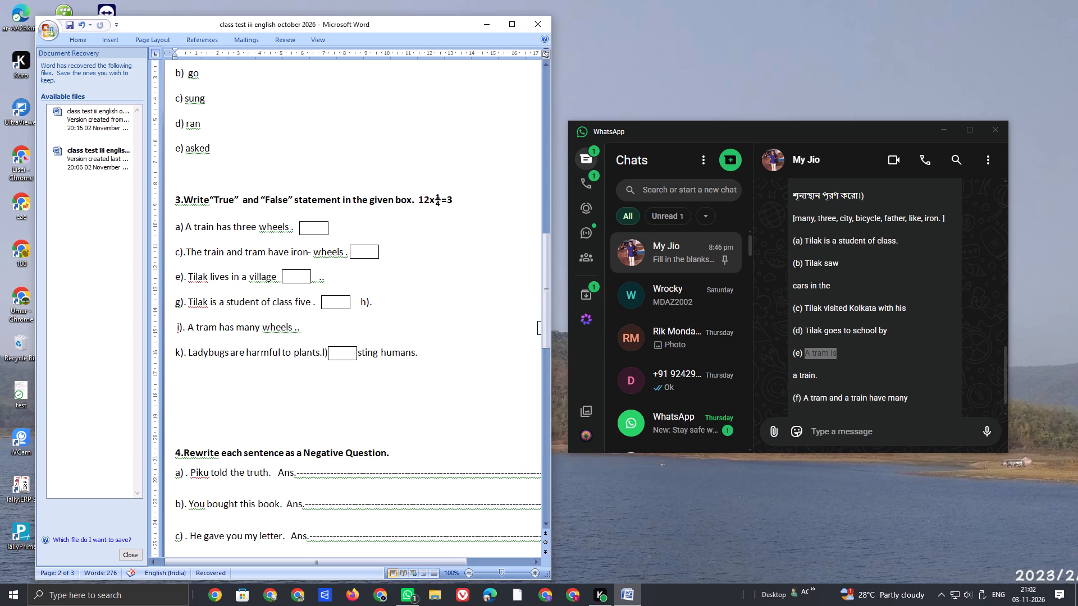
Remove the extra full stop from line i) and place a copy of line g)'s answer box right after "A tram has many wheels".
{"action": "right_click", "coordinate": [333, 302]}
{"action": "left_click", "coordinate": [352, 318]}
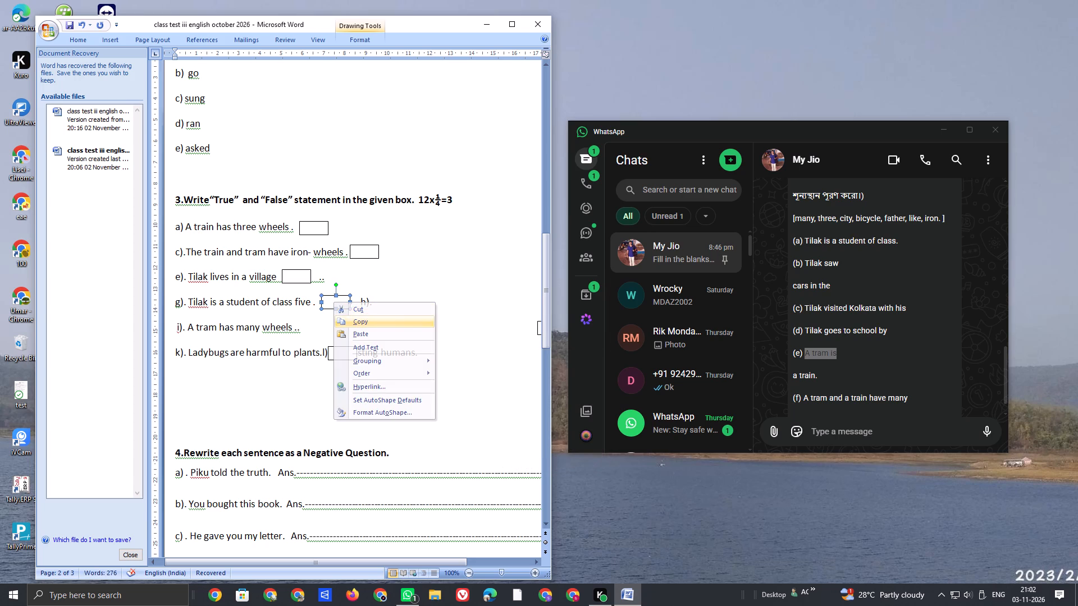
{"action": "left_click", "coordinate": [325, 307]}
{"action": "right_click", "coordinate": [325, 303]}
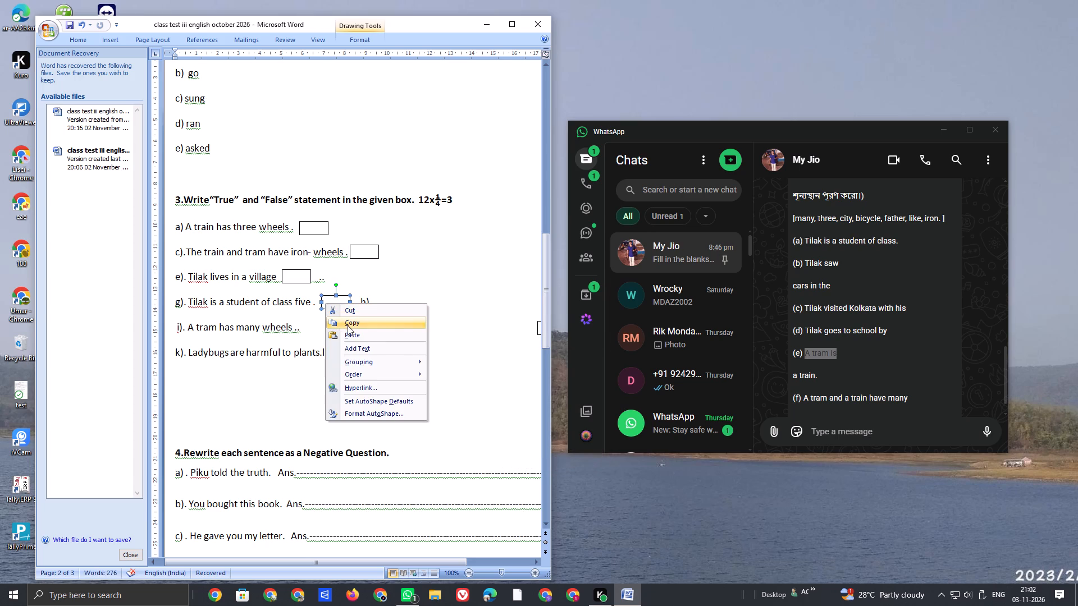
{"action": "left_click", "coordinate": [348, 325]}
{"action": "left_click", "coordinate": [325, 330]}
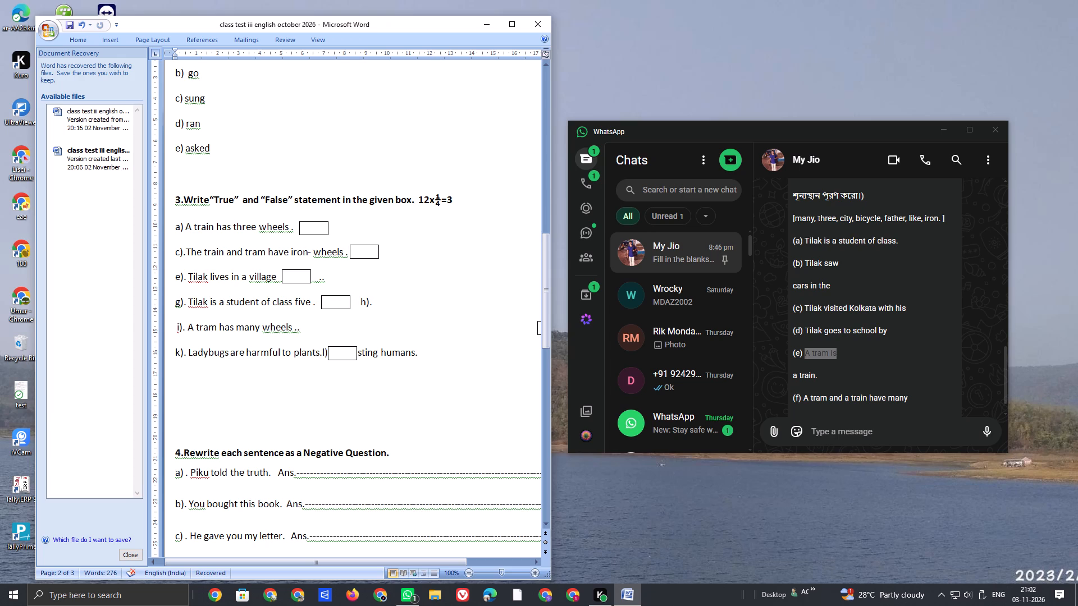
{"action": "key", "text": "BackSpace"}
{"action": "key", "text": "ctrl+v"}
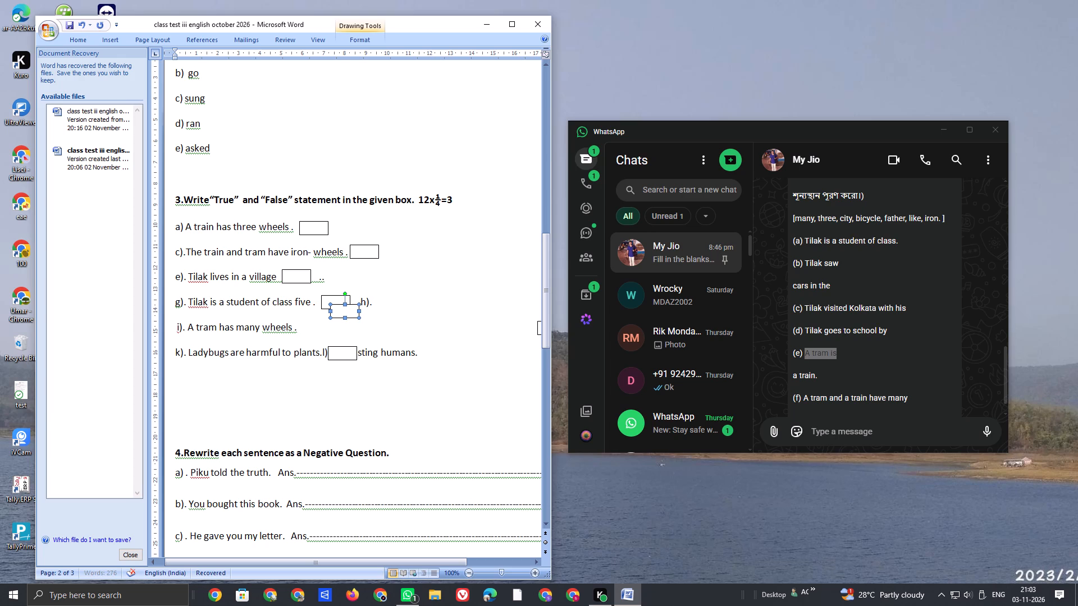
{"action": "left_click_drag", "start_coordinate": [339, 316], "coordinate": [306, 334]}
{"action": "left_click", "coordinate": [355, 329]}
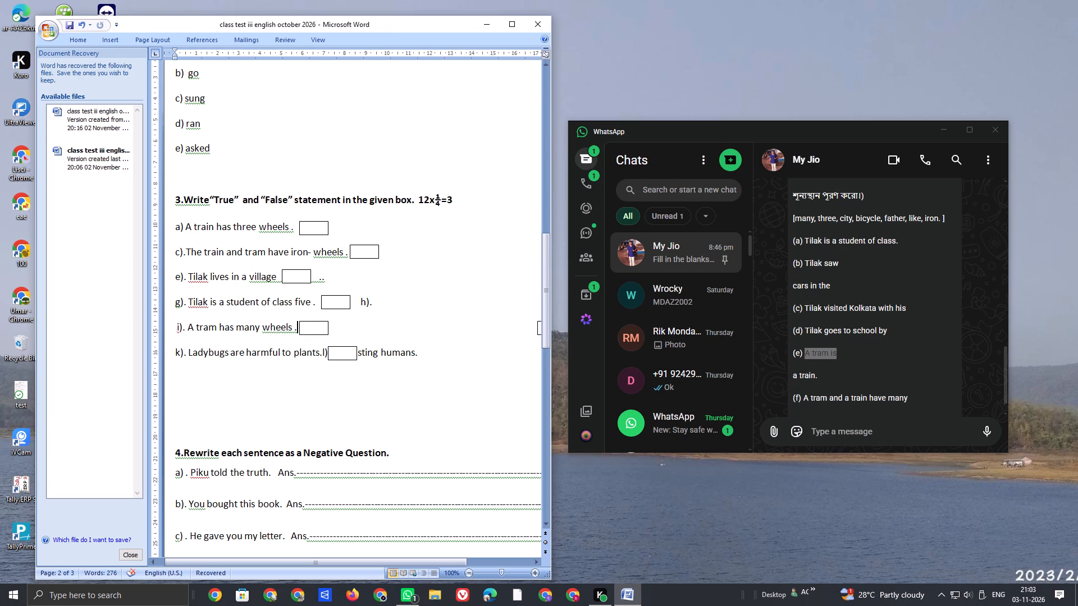
Delete the leftover "h)" label after the answer box on line g) and tighten the spacing there.
{"action": "left_click", "coordinate": [319, 304]}
{"action": "key", "text": "BackSpace"}
{"action": "left_click", "coordinate": [386, 335]}
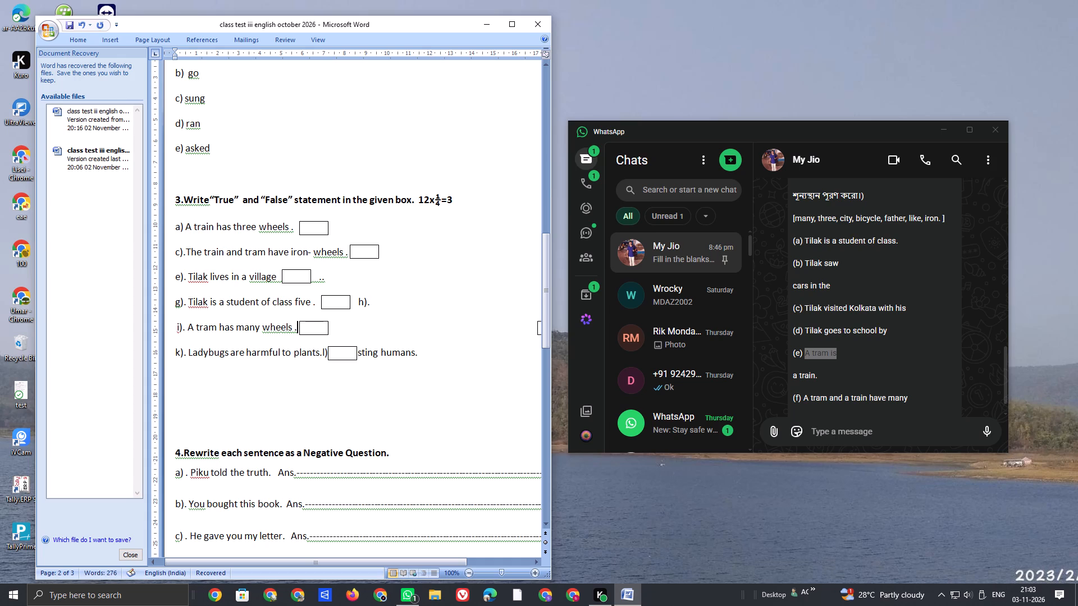
{"action": "left_click_drag", "start_coordinate": [358, 301], "coordinate": [367, 300]}
{"action": "key", "text": "BackSpace"}
Cut the spare answer box at the far end of line i) and the one covering the text of line k).
{"action": "left_click_drag", "start_coordinate": [360, 355], "coordinate": [406, 357]}
{"action": "left_click_drag", "start_coordinate": [537, 392], "coordinate": [538, 376]}
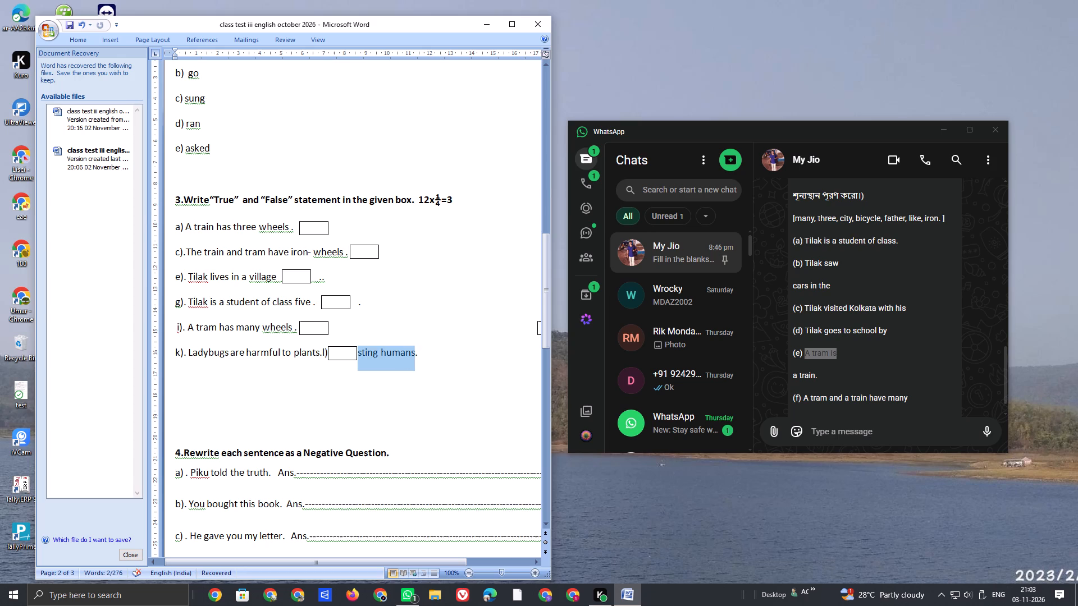
{"action": "left_click_drag", "start_coordinate": [538, 376], "coordinate": [540, 371]}
{"action": "right_click", "coordinate": [537, 328]}
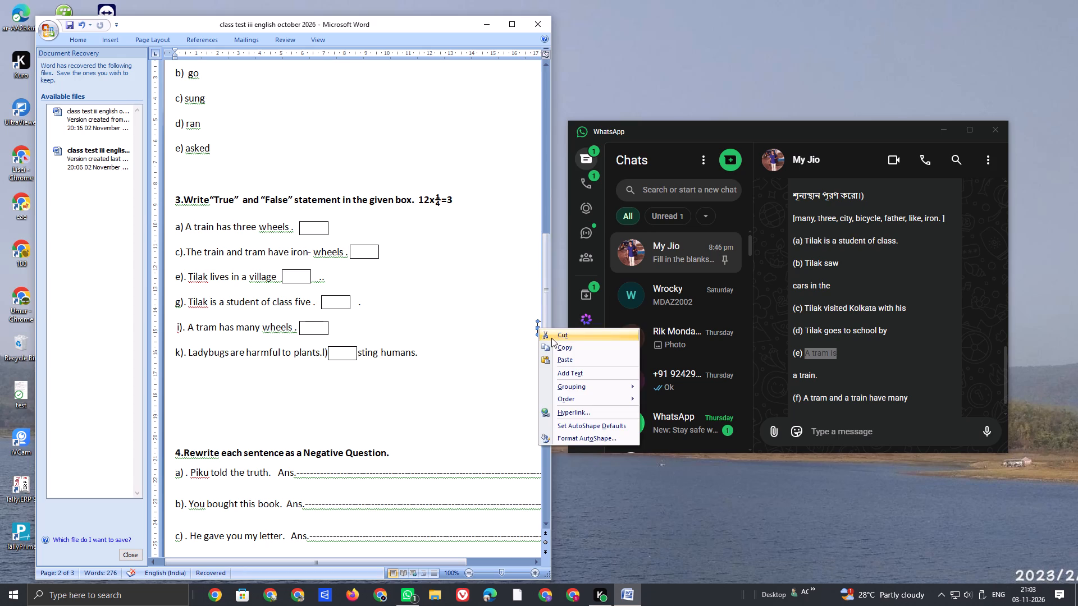
{"action": "left_click", "coordinate": [551, 336]}
{"action": "right_click", "coordinate": [345, 353]}
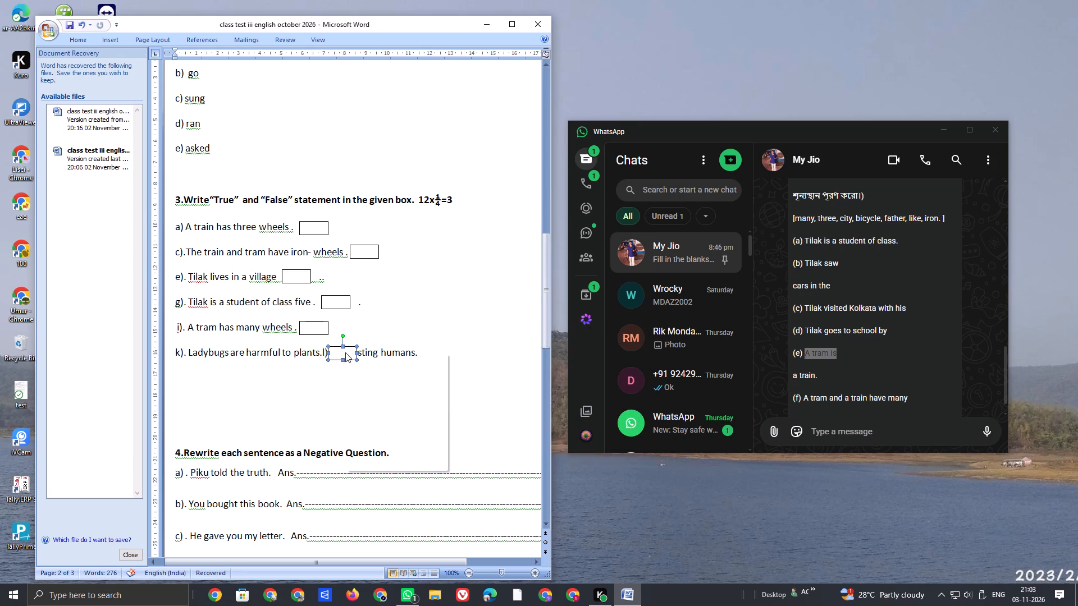
{"action": "left_click", "coordinate": [363, 359]}
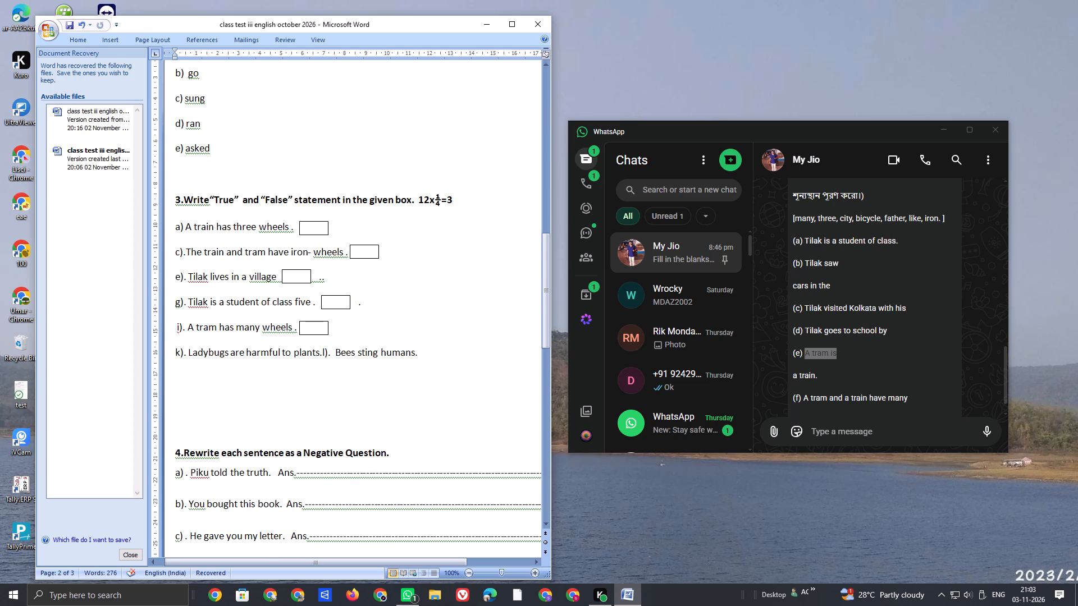
Delete "Bees sting humans", "Ladybugs are harmful to plants" and the "l)" label from the last statement line, keeping only "k).".
{"action": "left_click_drag", "start_coordinate": [335, 352], "coordinate": [435, 352]}
{"action": "key", "text": "BackSpace"}
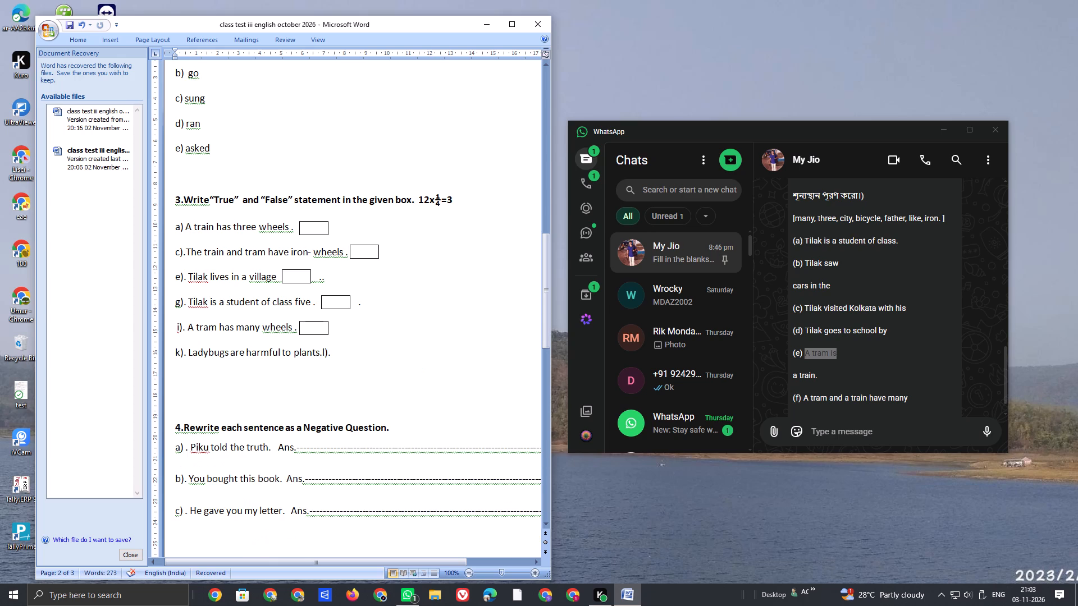
{"action": "left_click_drag", "start_coordinate": [331, 357], "coordinate": [206, 350]}
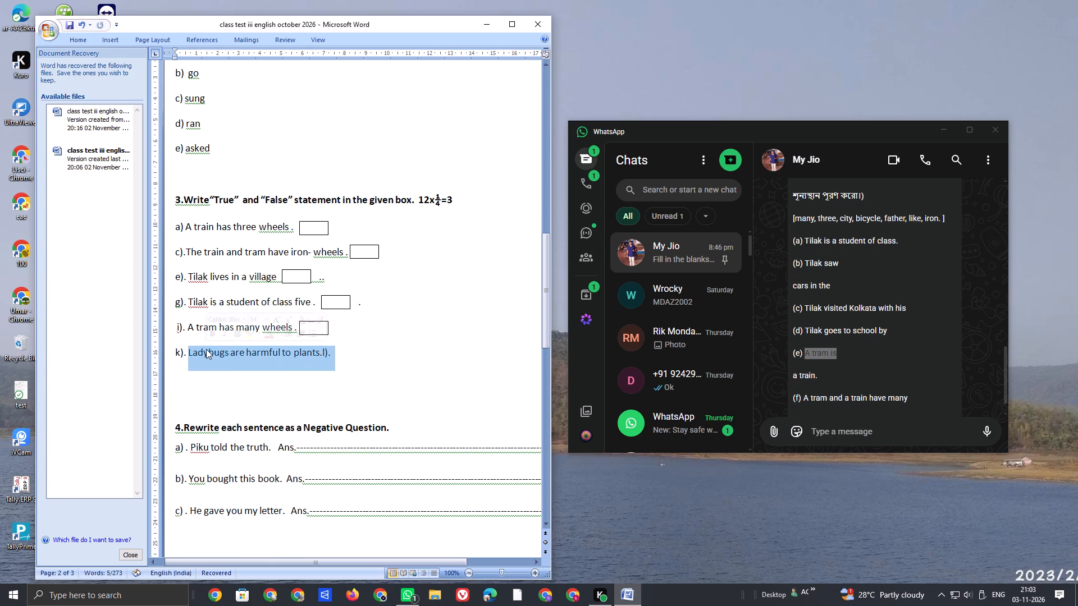
{"action": "key", "text": "BackSpace"}
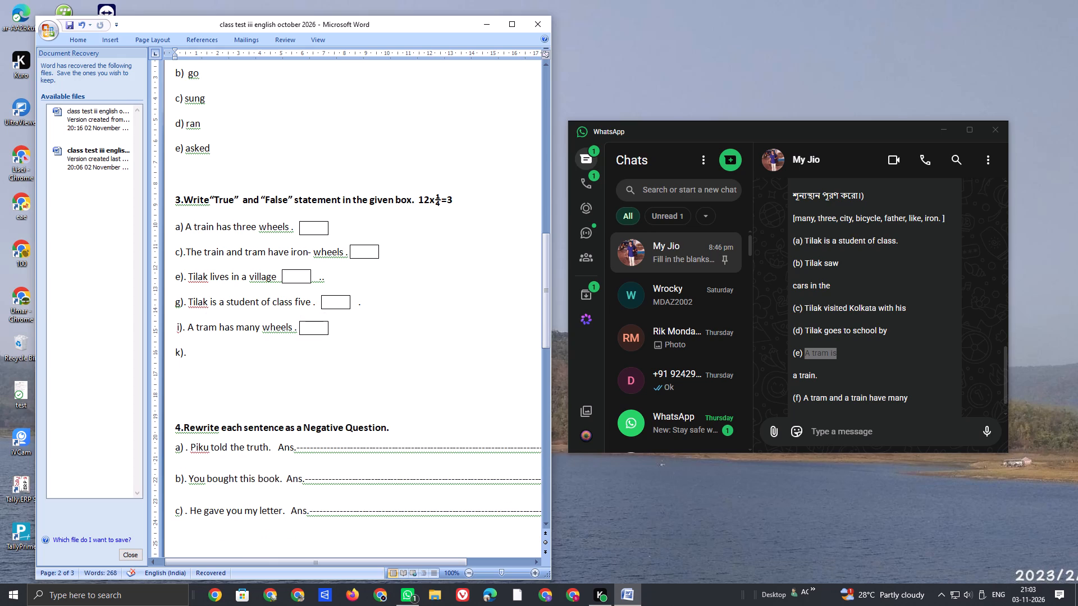
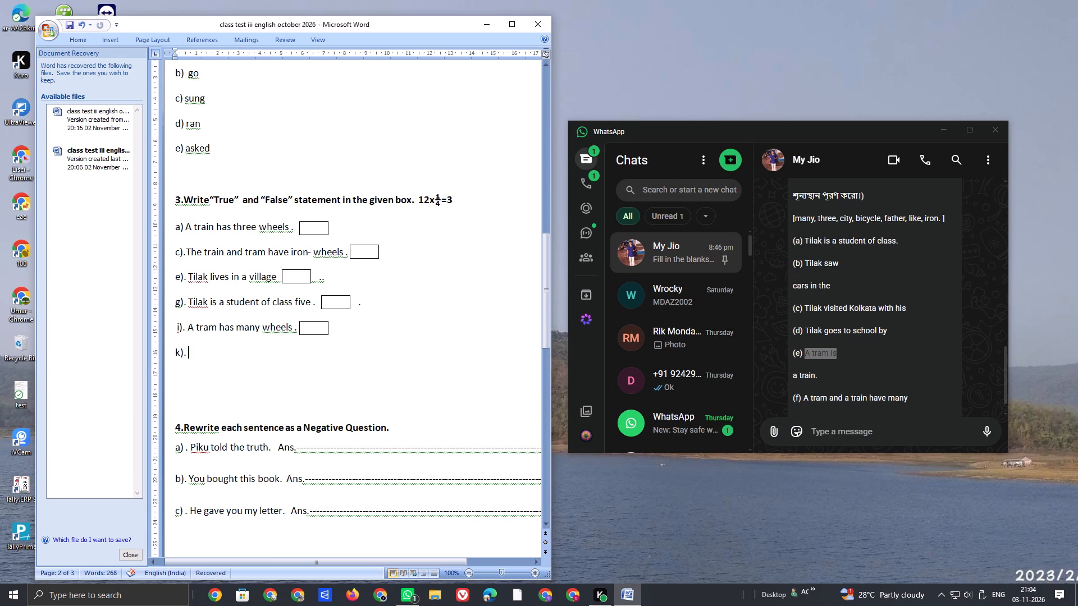
Write a new True/False statement on line k), starting with "I was very di".
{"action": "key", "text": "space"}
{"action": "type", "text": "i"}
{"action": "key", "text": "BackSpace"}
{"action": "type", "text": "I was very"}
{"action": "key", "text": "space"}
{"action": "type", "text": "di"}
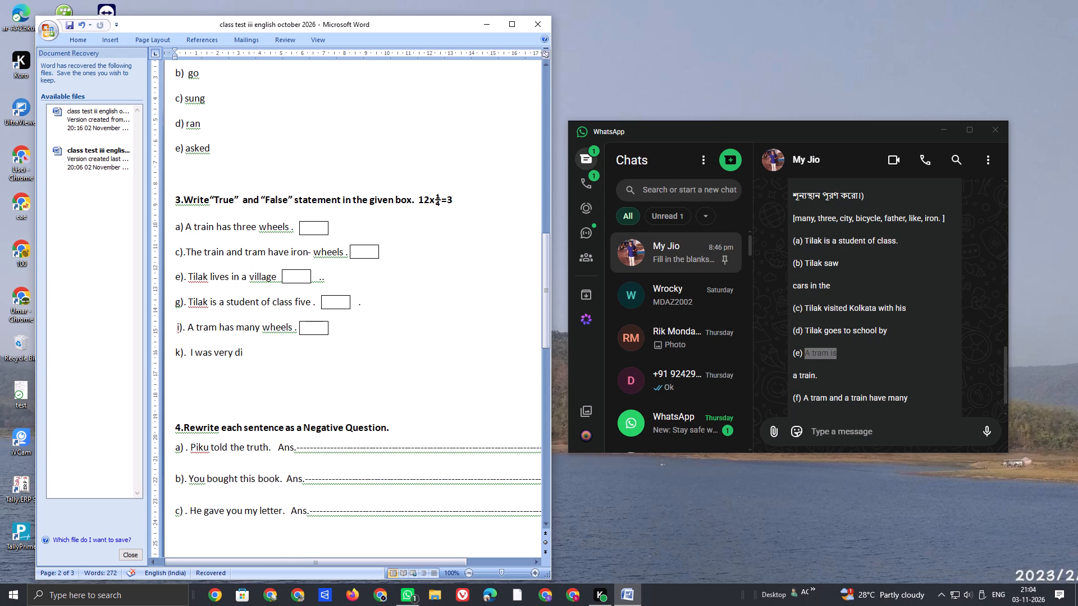
Complete statement k) in section 3 so it reads "I was very disgust to see the tram.".
{"action": "type", "text": "sgust"}
{"action": "key", "text": "space"}
{"action": "type", "text": "to see"}
{"action": "key", "text": "space"}
{"action": "type", "text": "the"}
{"action": "key", "text": "space"}
{"action": "type", "text": "tra"}
{"action": "type", "text": "m"}
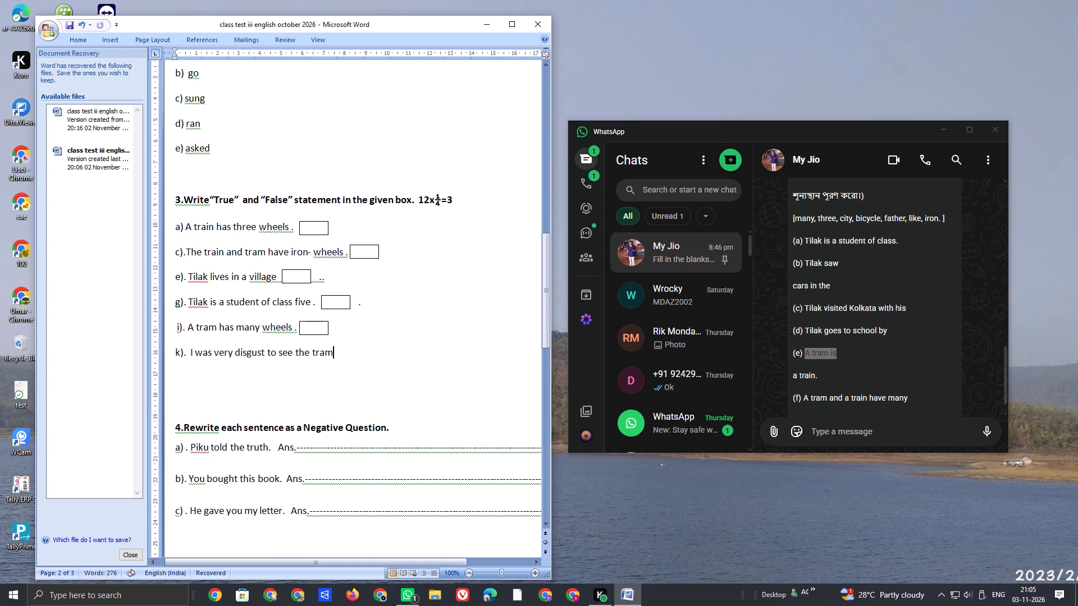
{"action": "key", "text": "space"}
{"action": "key", "text": "BackSpace"}
{"action": "type", "text": "."}
{"action": "key", "text": "space"}
Copy the answer box from line i) and place the copy at the end of statement k).
{"action": "right_click", "coordinate": [313, 325]}
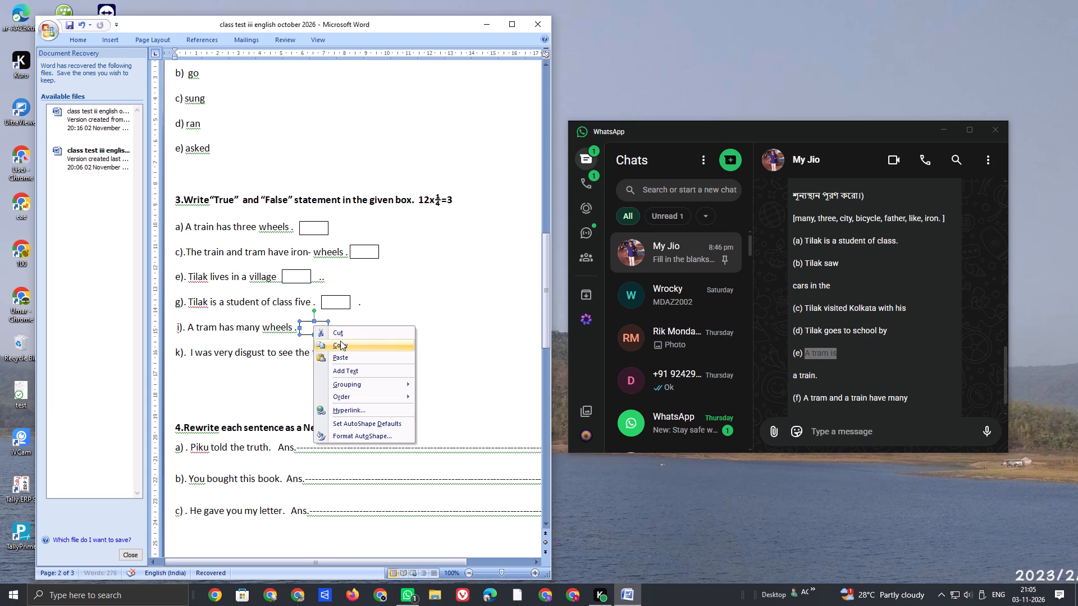
{"action": "left_click", "coordinate": [344, 347]}
{"action": "left_click", "coordinate": [345, 352]}
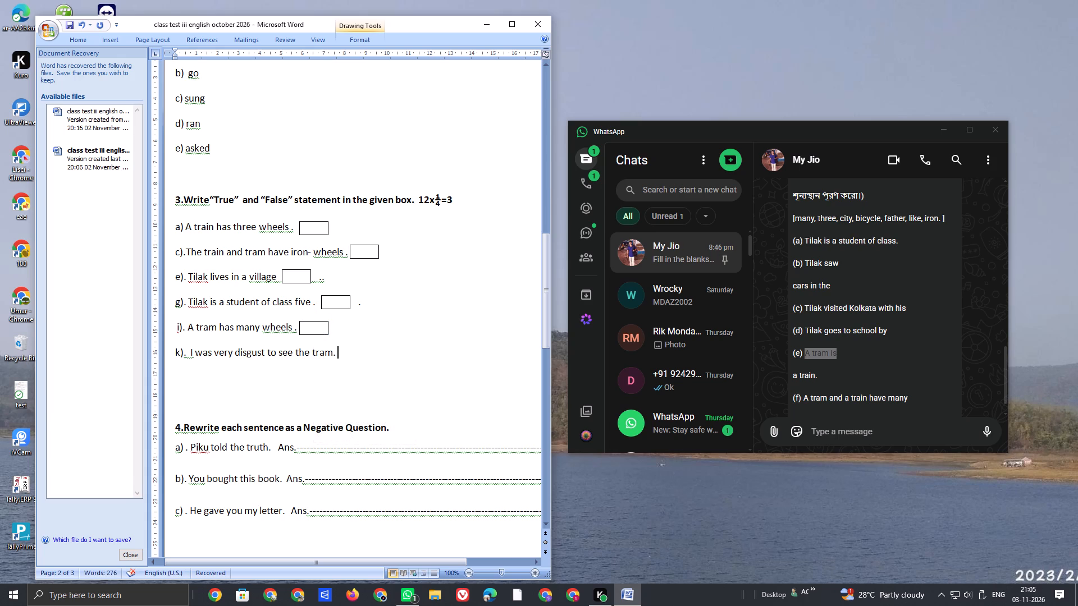
{"action": "key", "text": "ctrl+v"}
{"action": "left_click_drag", "start_coordinate": [325, 337], "coordinate": [354, 353]}
{"action": "left_click_drag", "start_coordinate": [354, 353], "coordinate": [355, 353]}
{"action": "left_click", "coordinate": [418, 341]}
Delete one of the blank lines between statement k) and the section 4 heading.
{"action": "left_click", "coordinate": [199, 386]}
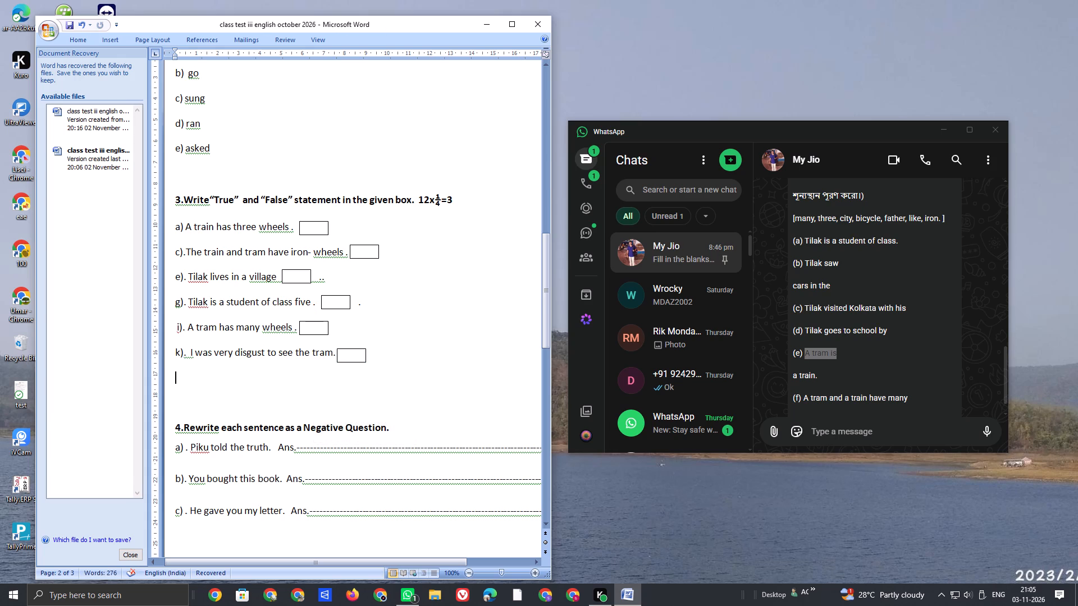
{"action": "left_click", "coordinate": [185, 408]}
{"action": "key", "text": "BackSpace"}
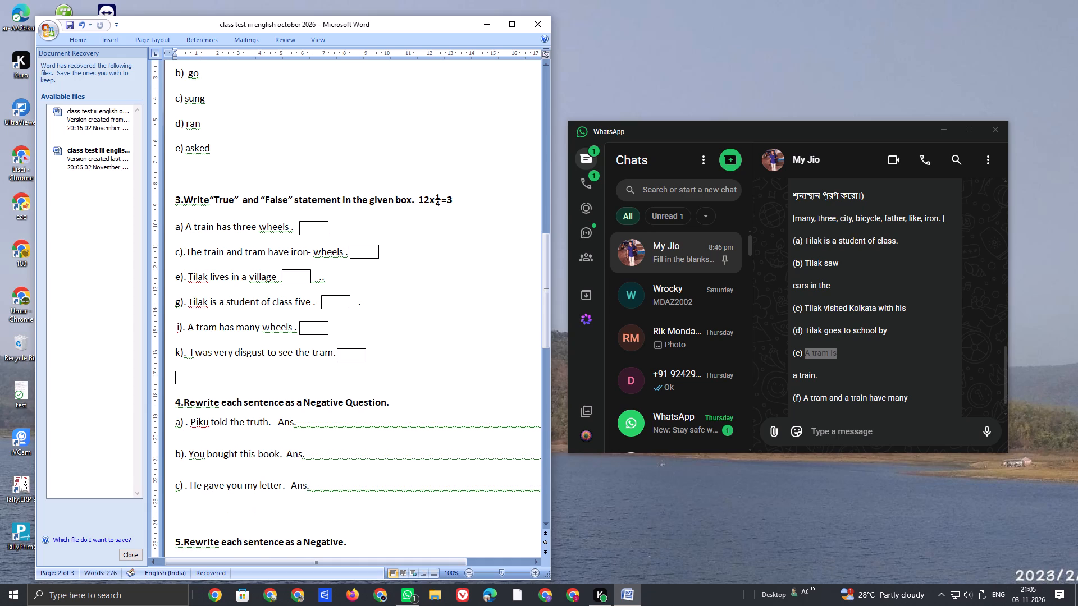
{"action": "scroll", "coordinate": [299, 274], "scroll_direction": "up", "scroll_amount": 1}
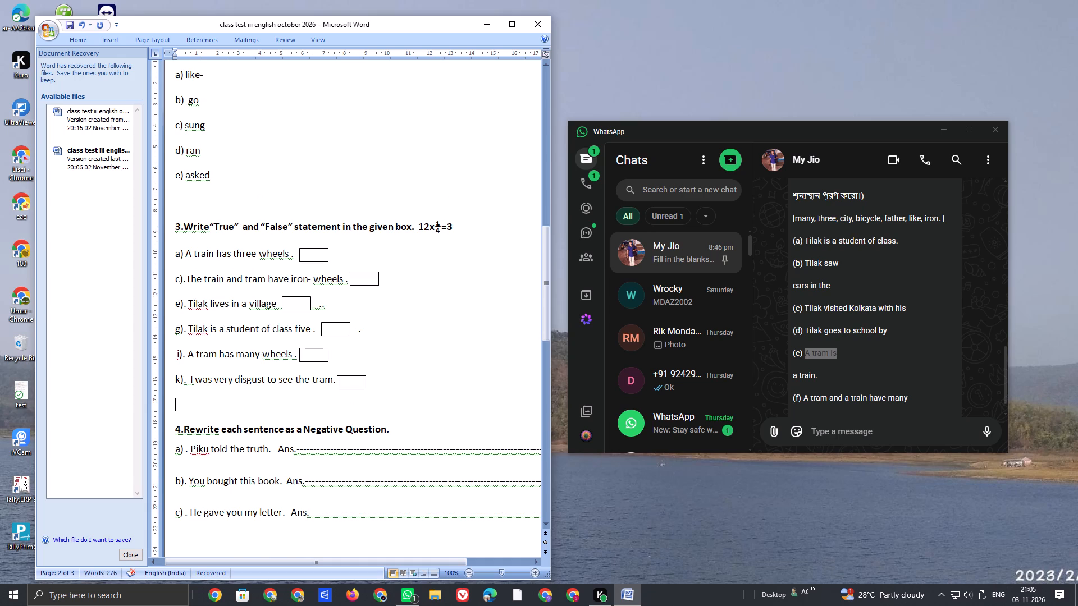
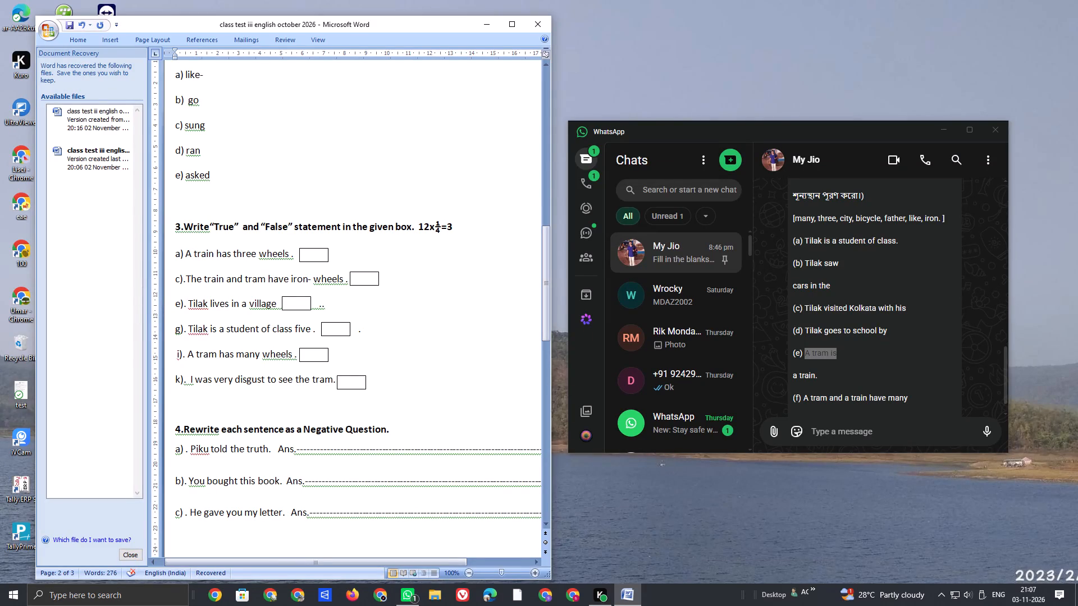
Correct the word "disgust" to "disgusted" in statement k) of section 3.
{"action": "left_click", "coordinate": [264, 380]}
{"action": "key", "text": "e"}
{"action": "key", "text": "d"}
Shift the answer box of statement k) further along the line so it sits clear of the sentence's end.
{"action": "left_click", "coordinate": [360, 404]}
{"action": "left_click_drag", "start_coordinate": [344, 383], "coordinate": [361, 384]}
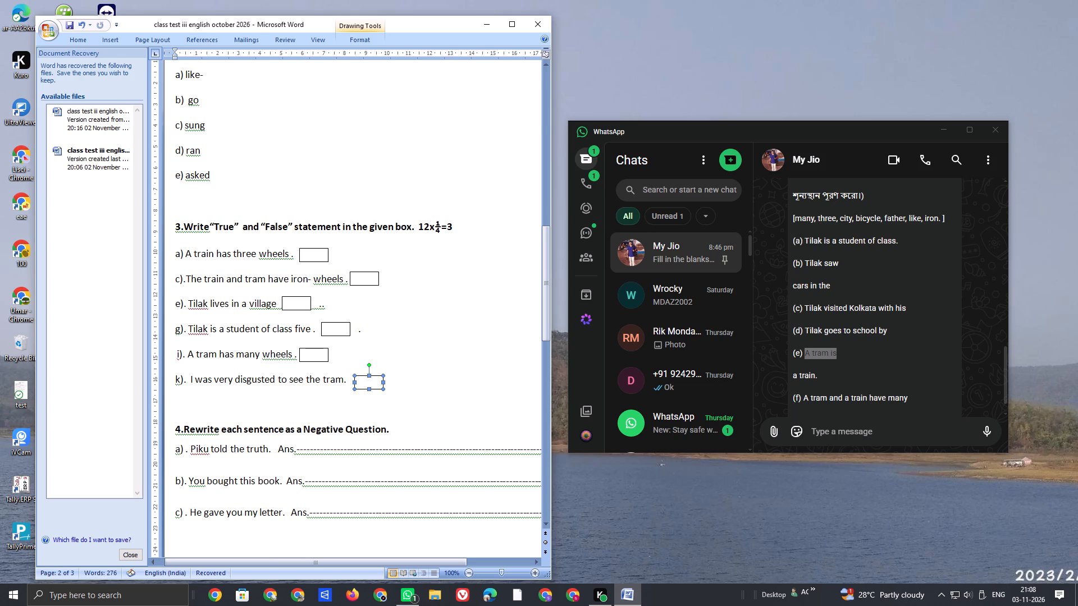
{"action": "left_click", "coordinate": [174, 425]}
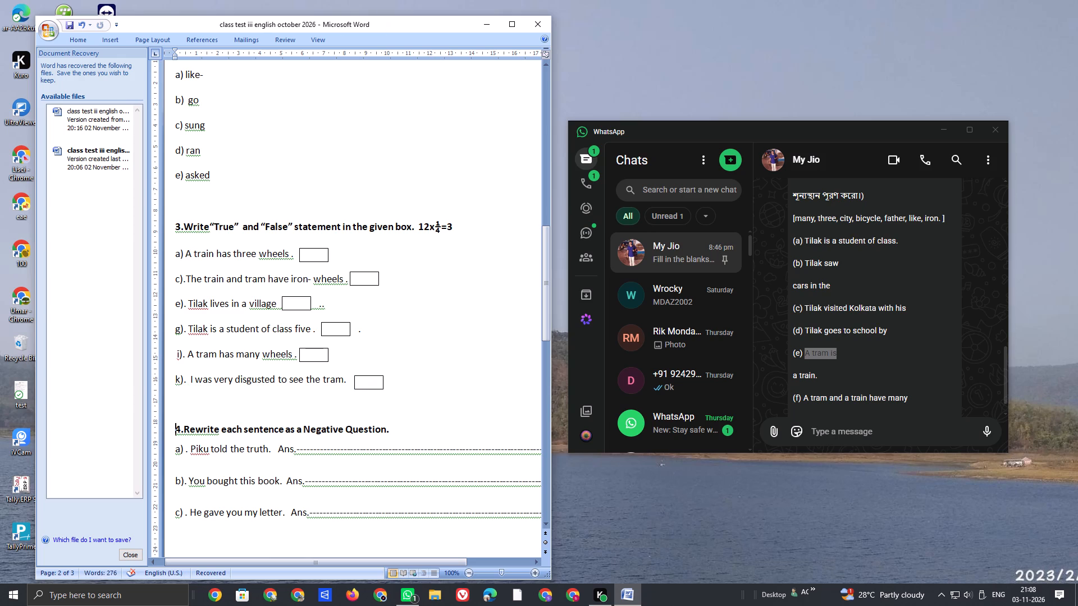
Delete the remaining blank line between statement k) and the section 4 heading.
{"action": "key", "text": "BackSpace"}
Nudge the answer box at the end of statement k) slightly upward so it lines up with the text.
{"action": "scroll", "coordinate": [319, 357], "scroll_direction": "up", "scroll_amount": 2}
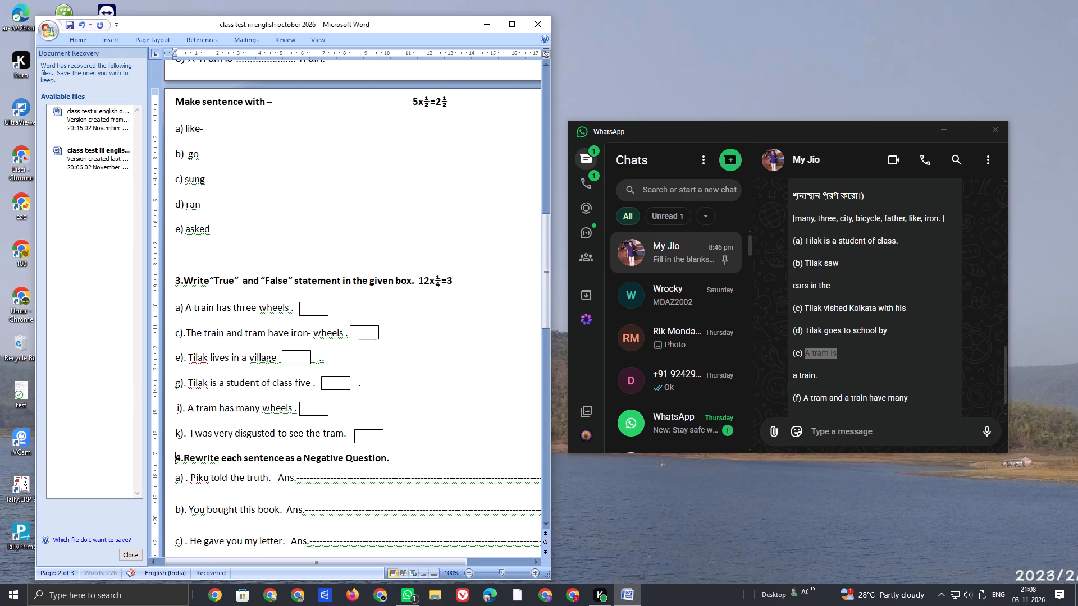
{"action": "left_click", "coordinate": [361, 437]}
{"action": "left_click", "coordinate": [410, 420]}
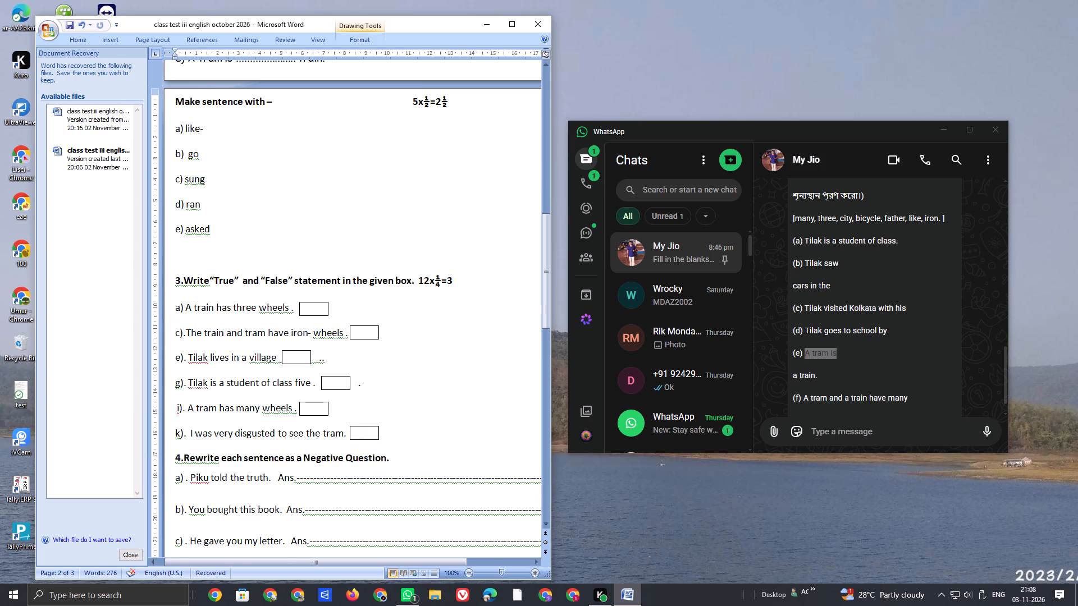
Copy the marks "5x½=2½" from the "Make sentence with" heading and paste them over the marks in the section 3 heading.
{"action": "scroll", "coordinate": [400, 406], "scroll_direction": "up", "scroll_amount": 3}
{"action": "scroll", "coordinate": [430, 364], "scroll_direction": "up", "scroll_amount": 6}
{"action": "left_click_drag", "start_coordinate": [411, 344], "coordinate": [465, 343]}
{"action": "left_click", "coordinate": [410, 392]}
{"action": "left_click", "coordinate": [405, 342]}
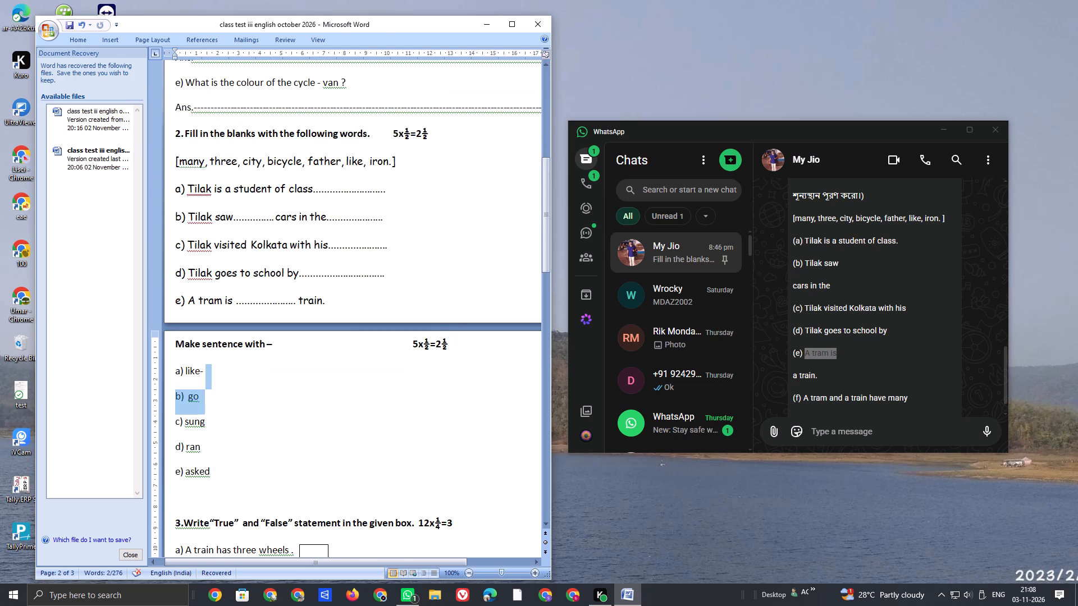
{"action": "left_click_drag", "start_coordinate": [414, 342], "coordinate": [447, 343]}
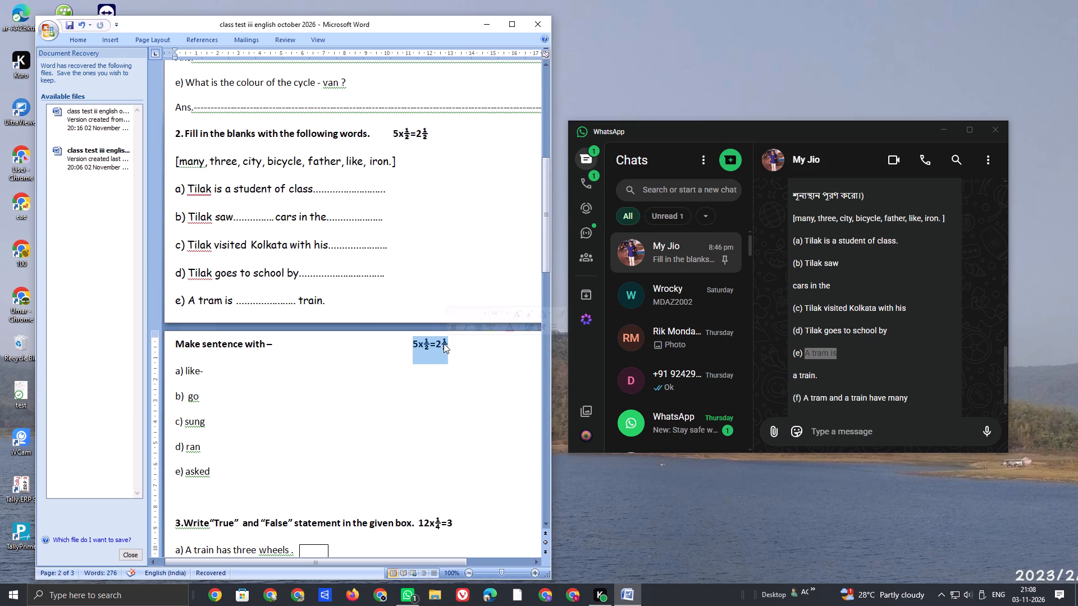
{"action": "right_click", "coordinate": [444, 343]}
{"action": "left_click", "coordinate": [456, 363]}
{"action": "scroll", "coordinate": [446, 426], "scroll_direction": "down", "scroll_amount": 4}
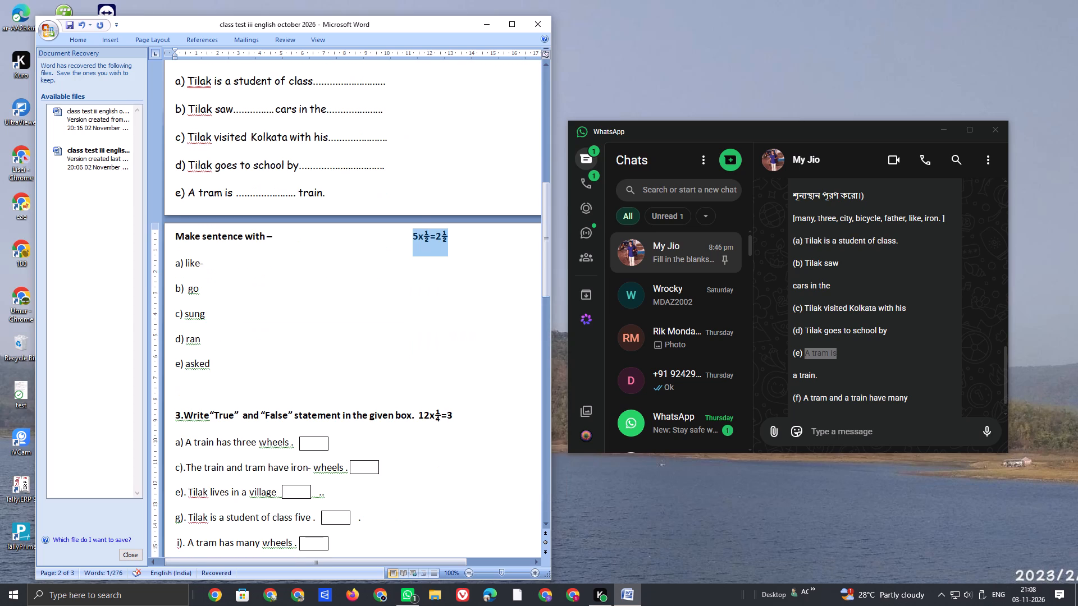
{"action": "left_click_drag", "start_coordinate": [419, 418], "coordinate": [455, 416]}
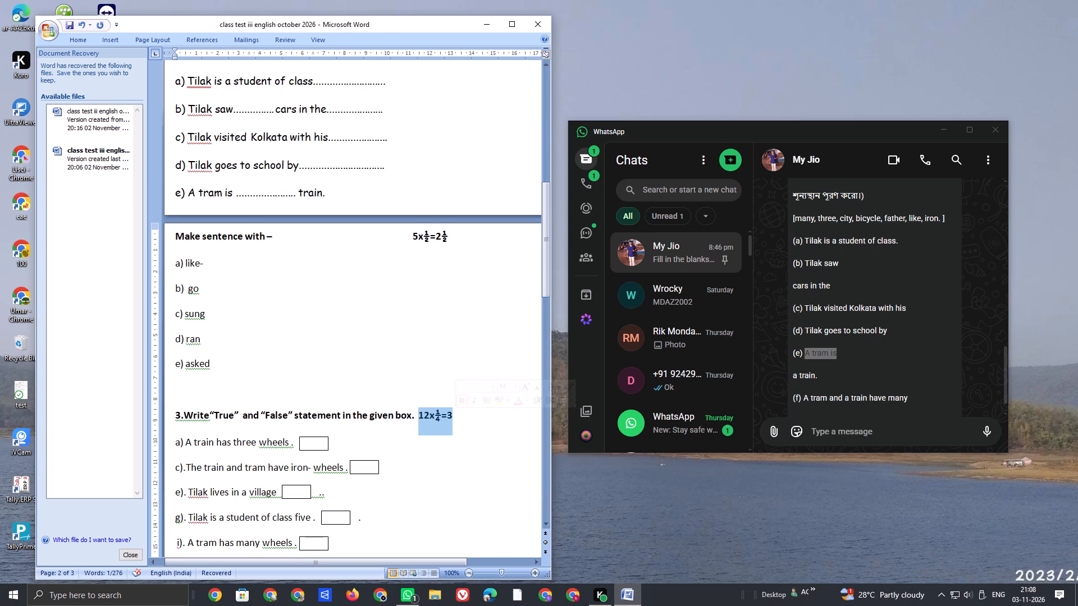
{"action": "key", "text": "ctrl+v"}
Edit the section 3 heading's marks to read "6x½=3".
{"action": "scroll", "coordinate": [442, 428], "scroll_direction": "down", "scroll_amount": 3}
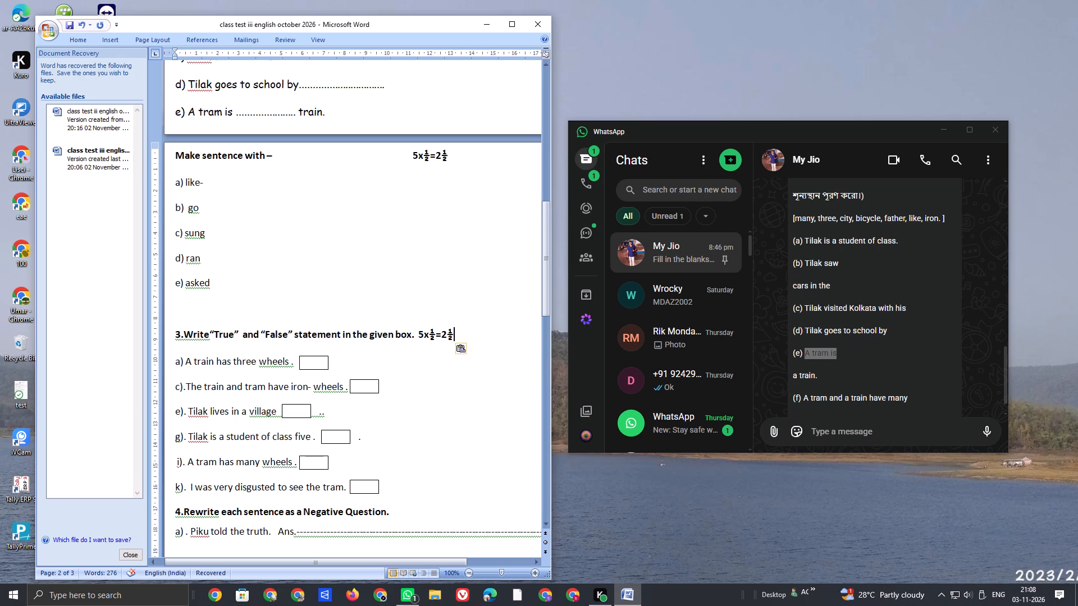
{"action": "left_click", "coordinate": [424, 334]}
{"action": "key", "text": "6"}
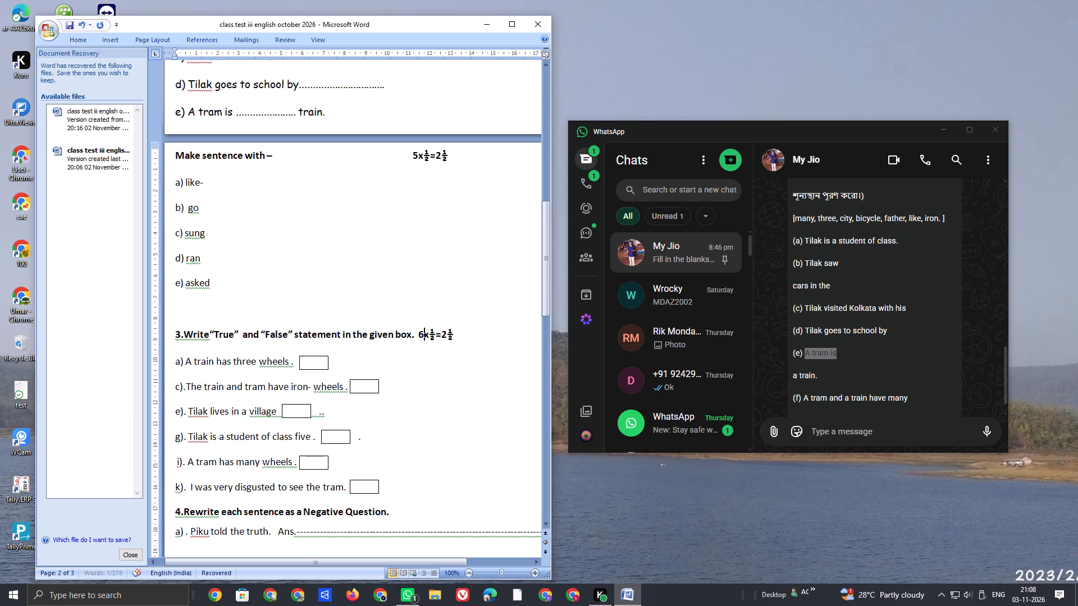
{"action": "left_click_drag", "start_coordinate": [466, 333], "coordinate": [441, 335]}
{"action": "key", "text": "3"}
Look through the paper from the section 1 questions to the end mark on the last page.
{"action": "scroll", "coordinate": [431, 365], "scroll_direction": "up", "scroll_amount": 13}
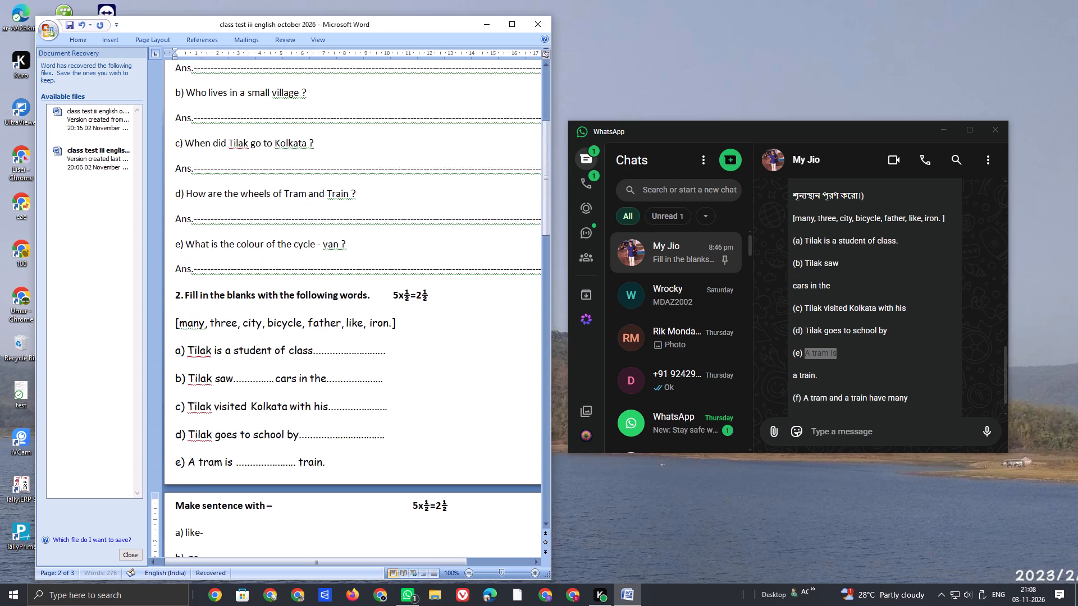
{"action": "scroll", "coordinate": [431, 365], "scroll_direction": "up", "scroll_amount": 10}
{"action": "scroll", "coordinate": [391, 320], "scroll_direction": "down", "scroll_amount": 5}
{"action": "scroll", "coordinate": [471, 384], "scroll_direction": "down", "scroll_amount": 4}
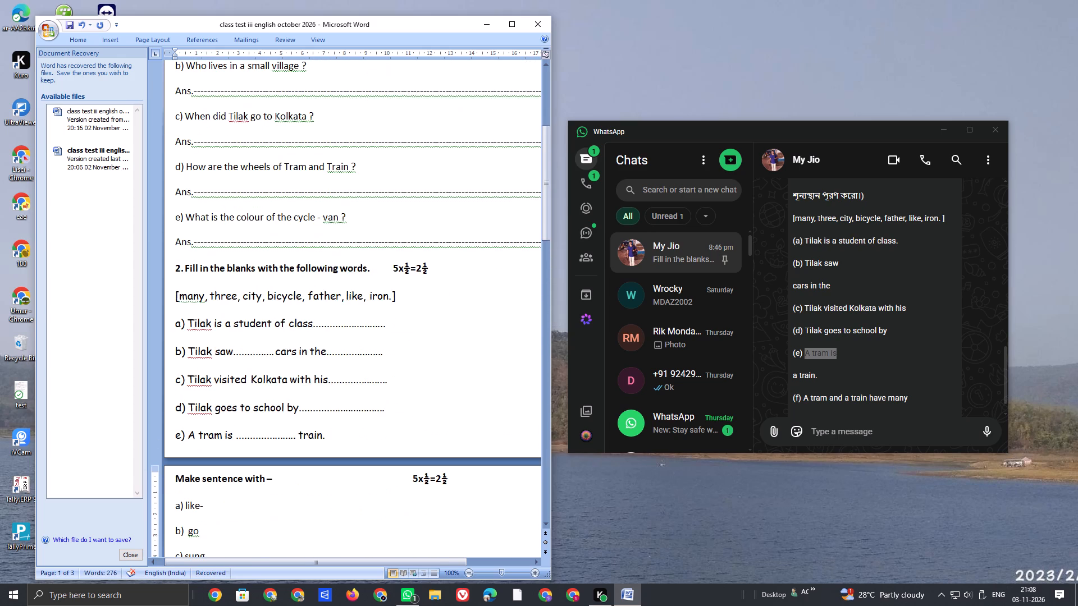
{"action": "scroll", "coordinate": [426, 448], "scroll_direction": "down", "scroll_amount": 3}
{"action": "scroll", "coordinate": [423, 369], "scroll_direction": "down", "scroll_amount": 4}
{"action": "scroll", "coordinate": [437, 430], "scroll_direction": "down", "scroll_amount": 2}
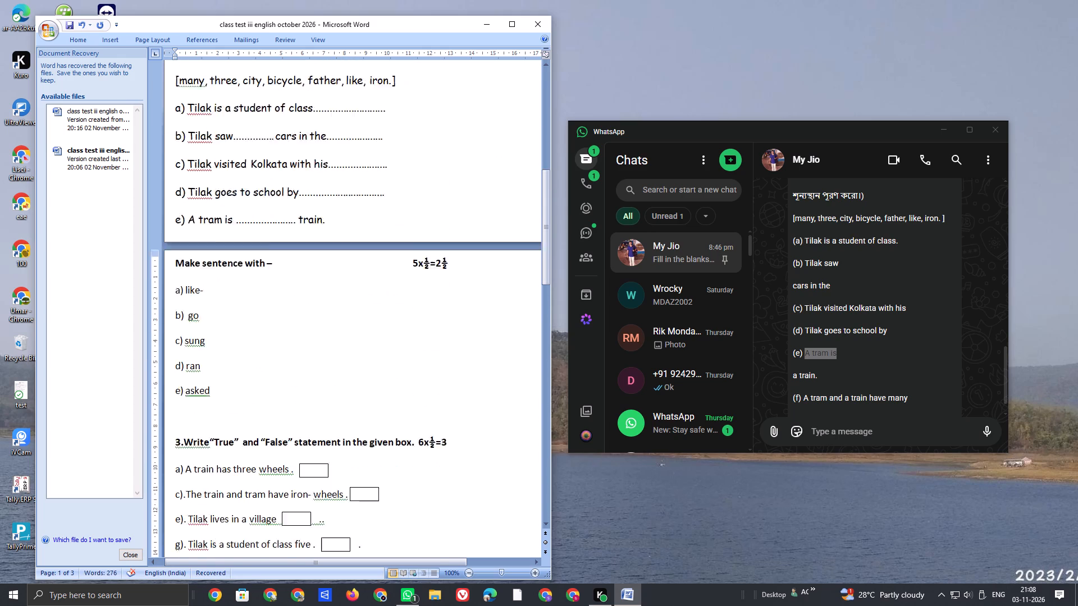
{"action": "scroll", "coordinate": [437, 434], "scroll_direction": "down", "scroll_amount": 5}
{"action": "scroll", "coordinate": [445, 360], "scroll_direction": "down", "scroll_amount": 11}
{"action": "scroll", "coordinate": [421, 423], "scroll_direction": "down", "scroll_amount": 2}
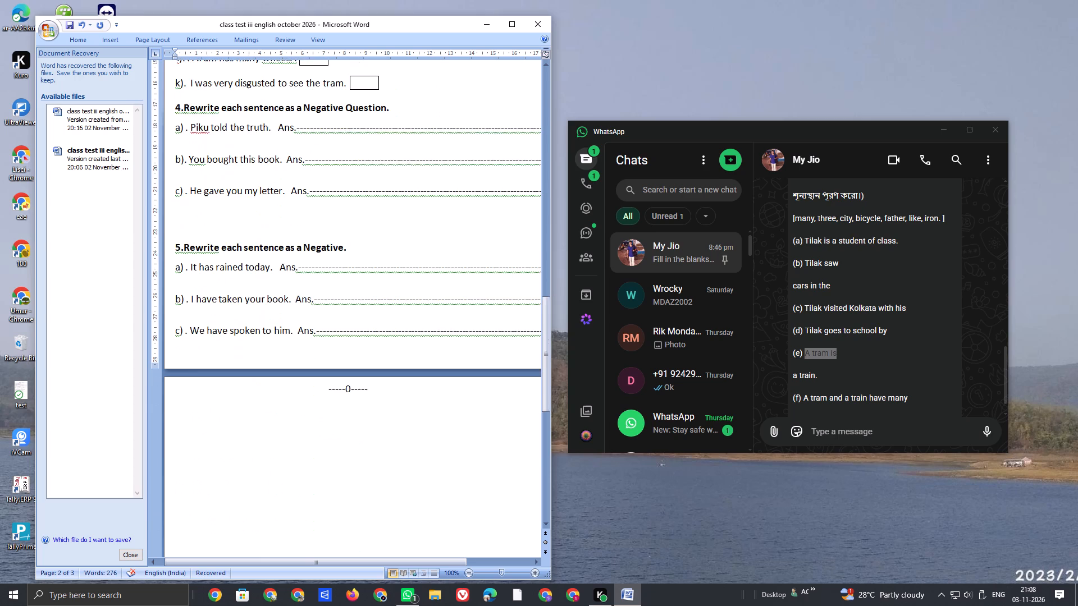
{"action": "scroll", "coordinate": [420, 431], "scroll_direction": "down", "scroll_amount": 9}
{"action": "scroll", "coordinate": [415, 424], "scroll_direction": "up", "scroll_amount": 7}
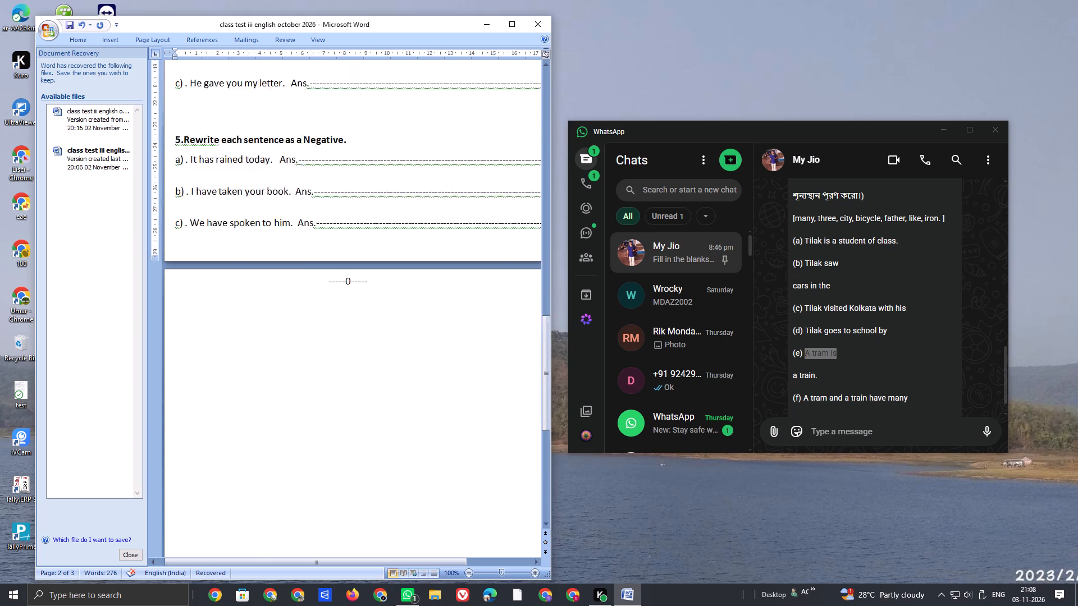
{"action": "scroll", "coordinate": [424, 408], "scroll_direction": "up", "scroll_amount": 5}
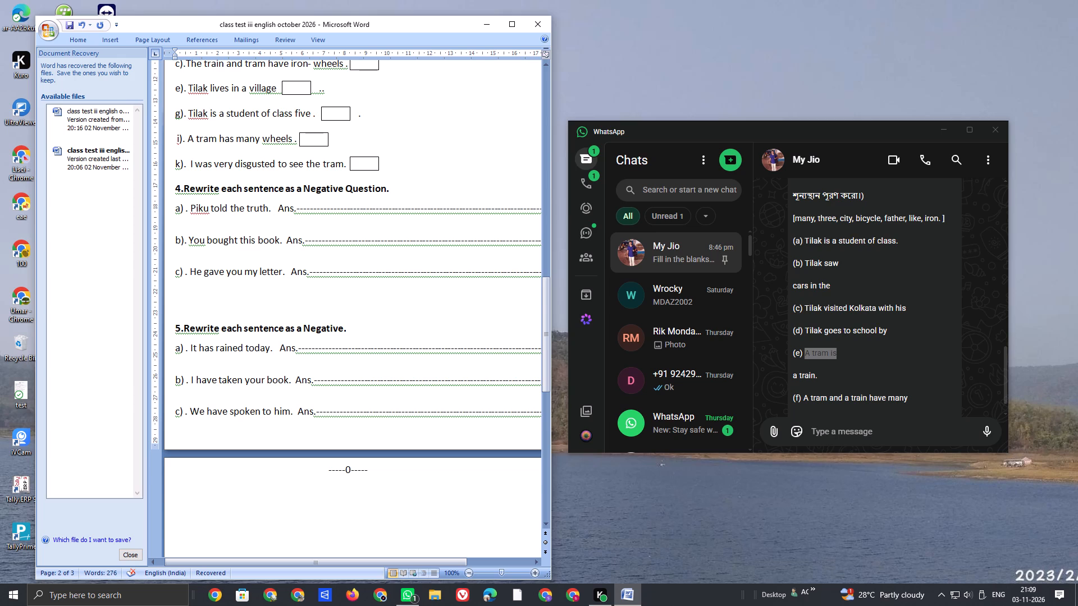
{"action": "scroll", "coordinate": [210, 216], "scroll_direction": "up", "scroll_amount": 5}
{"action": "scroll", "coordinate": [241, 225], "scroll_direction": "down", "scroll_amount": 3}
{"action": "scroll", "coordinate": [229, 286], "scroll_direction": "down", "scroll_amount": 2}
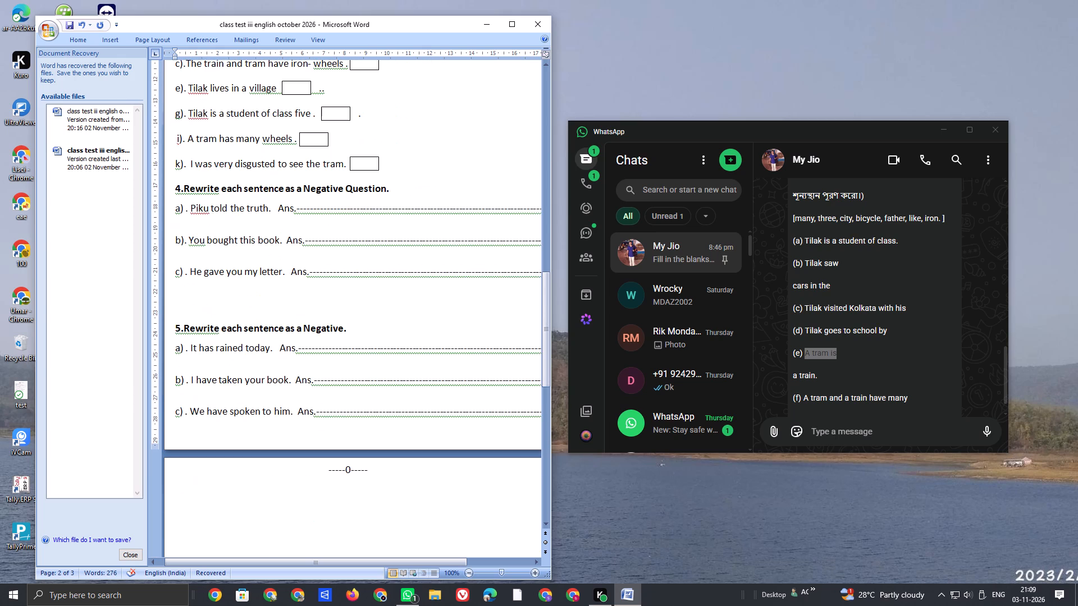
Place the insertion point in the blank gap between section 4's sentence c) and the section 5 heading.
{"action": "left_click", "coordinate": [182, 294]}
{"action": "left_click", "coordinate": [193, 301]}
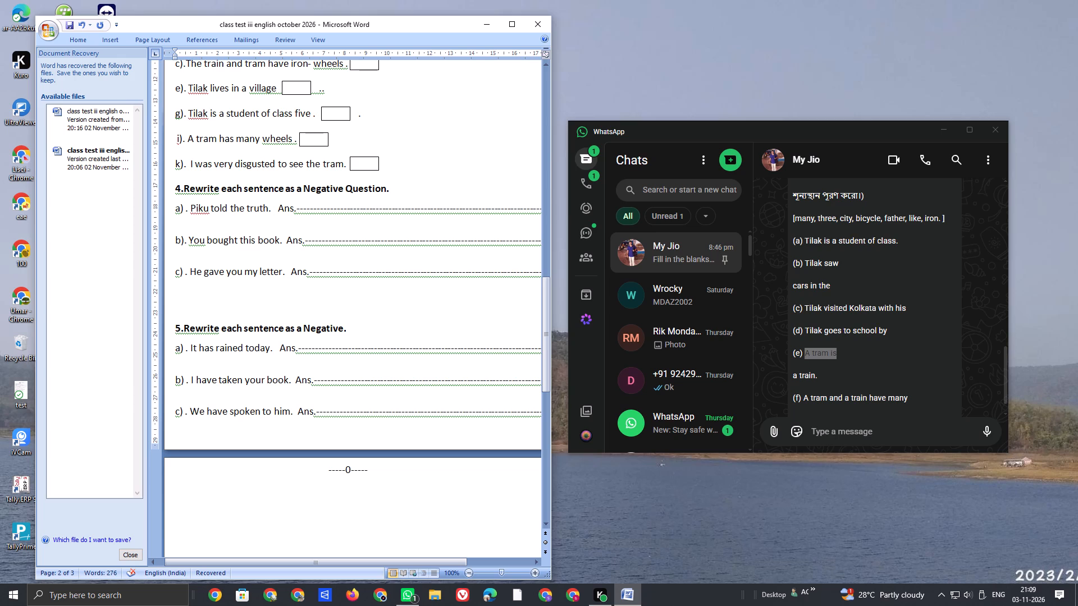
{"action": "scroll", "coordinate": [204, 291], "scroll_direction": "down", "scroll_amount": 2}
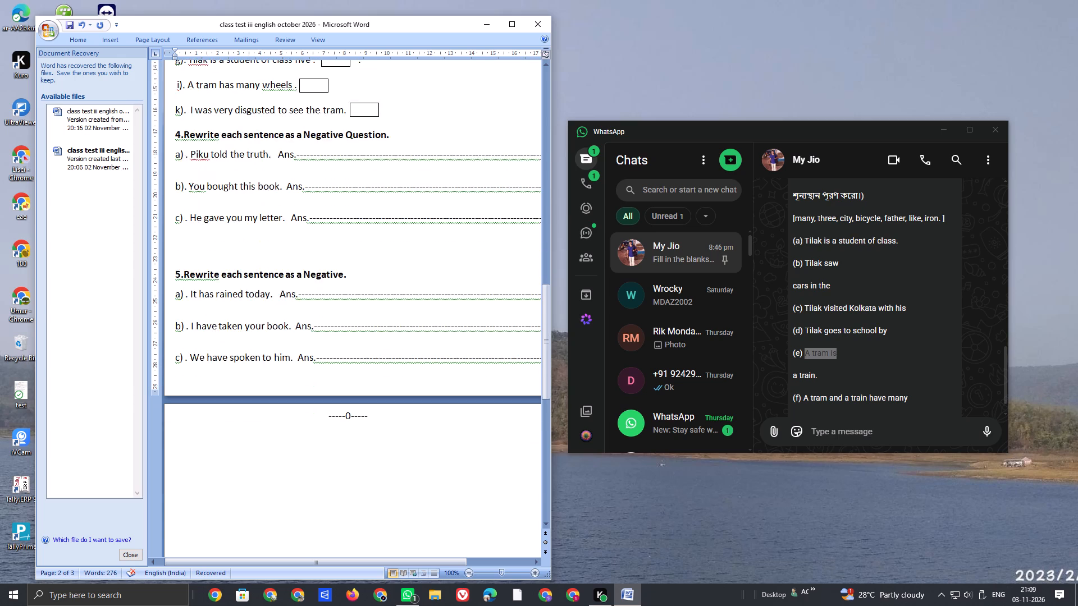
{"action": "scroll", "coordinate": [203, 301], "scroll_direction": "down", "scroll_amount": 1}
{"action": "left_click", "coordinate": [210, 355]}
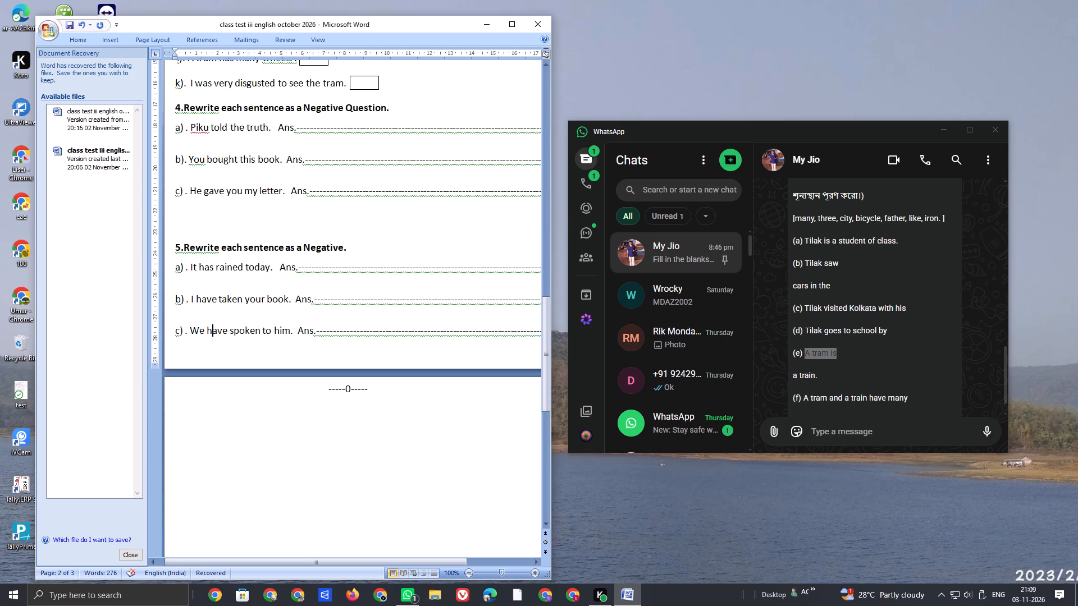
{"action": "scroll", "coordinate": [205, 324], "scroll_direction": "up", "scroll_amount": 2}
{"action": "left_click", "coordinate": [196, 272]}
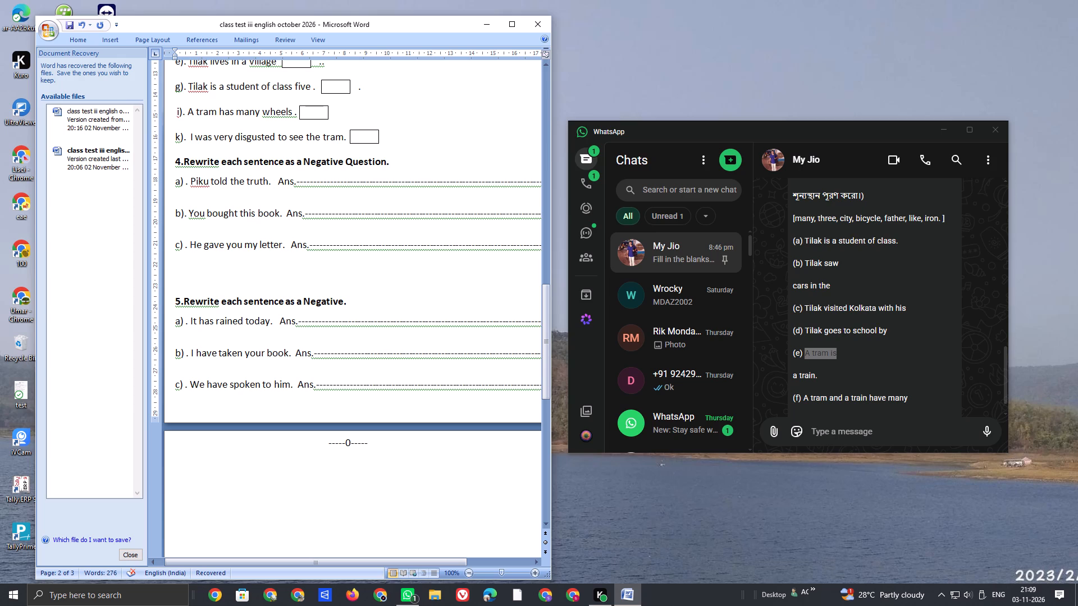
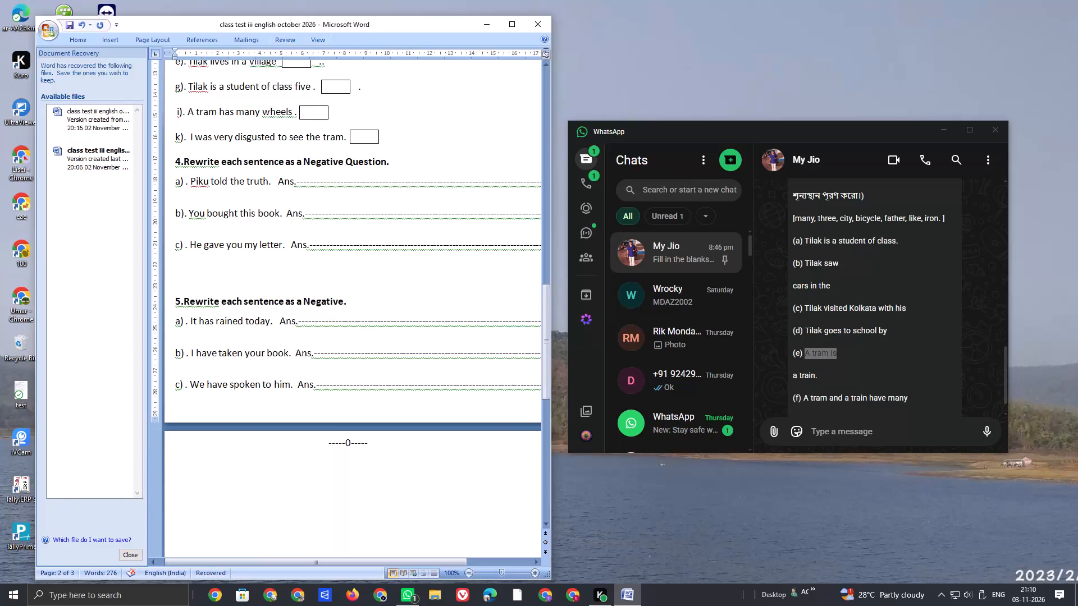
Replace the section 4 heading's instruction text with "Add a question word to each question", keeping the number and final full stop.
{"action": "scroll", "coordinate": [335, 223], "scroll_direction": "up", "scroll_amount": 1}
{"action": "scroll", "coordinate": [240, 304], "scroll_direction": "up", "scroll_amount": 1}
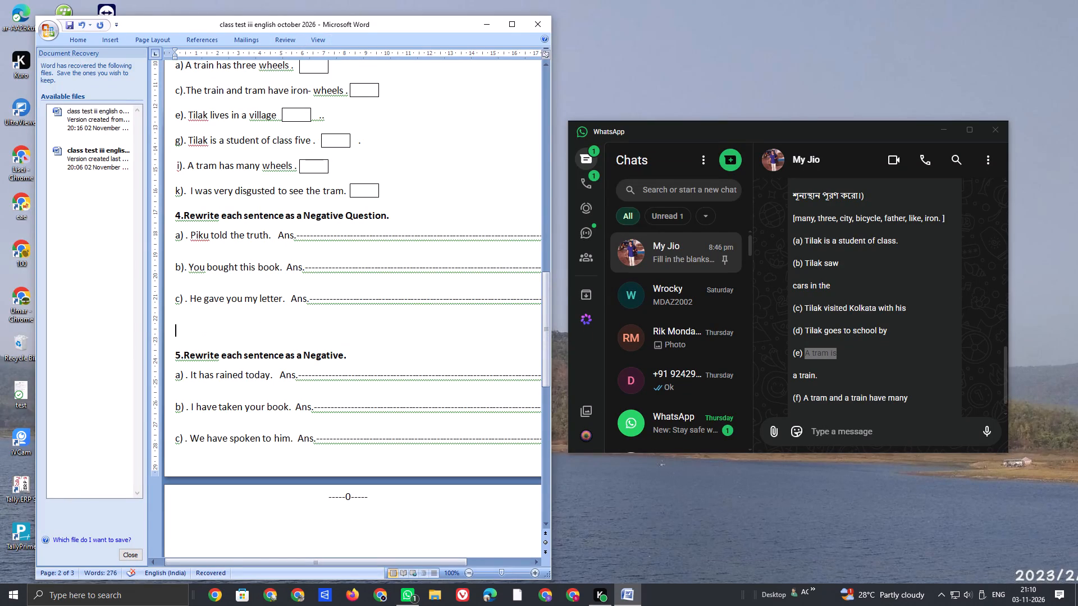
{"action": "left_click_drag", "start_coordinate": [185, 214], "coordinate": [200, 215]}
{"action": "left_click_drag", "start_coordinate": [200, 215], "coordinate": [203, 215]}
{"action": "left_click_drag", "start_coordinate": [203, 215], "coordinate": [366, 217]}
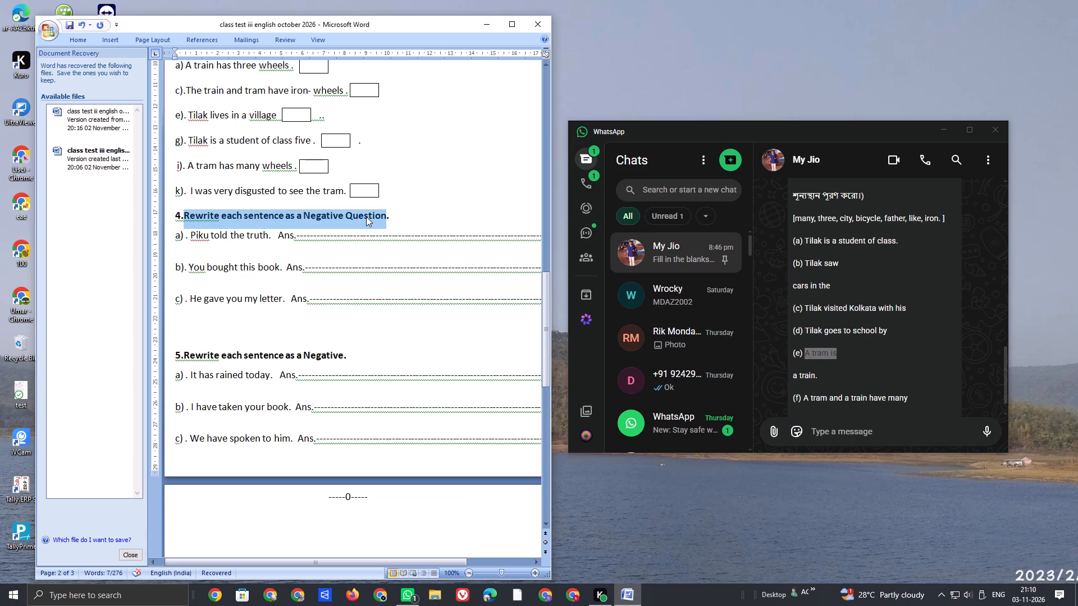
{"action": "type", "text": "Add a"}
{"action": "key", "text": "space"}
{"action": "type", "text": "questio"}
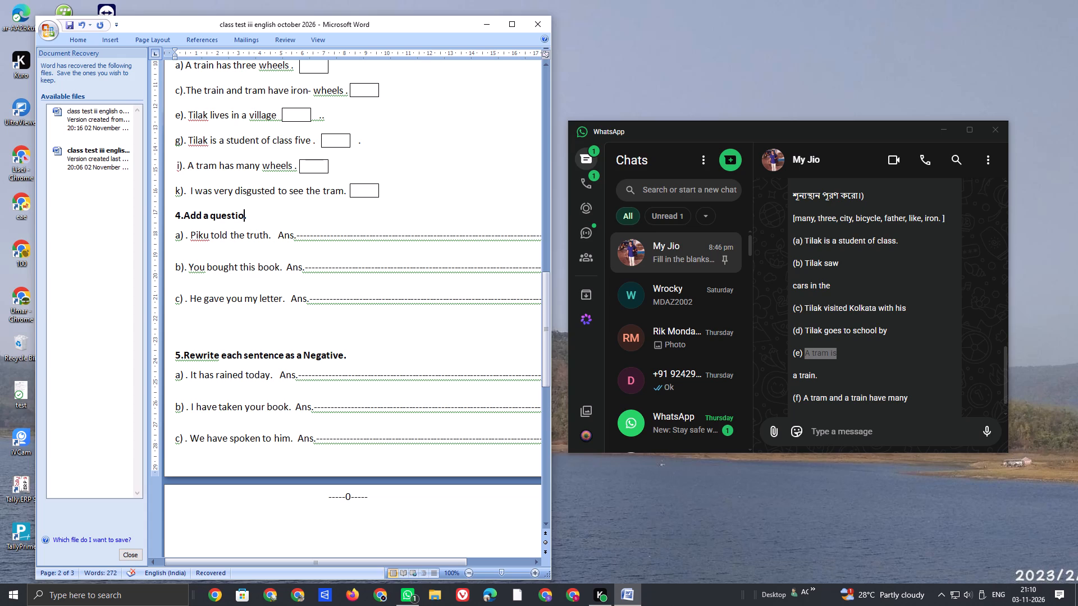
{"action": "type", "text": "n word"}
{"action": "key", "text": "space"}
{"action": "type", "text": "to ea"}
{"action": "type", "text": "ch"}
{"action": "key", "text": "space"}
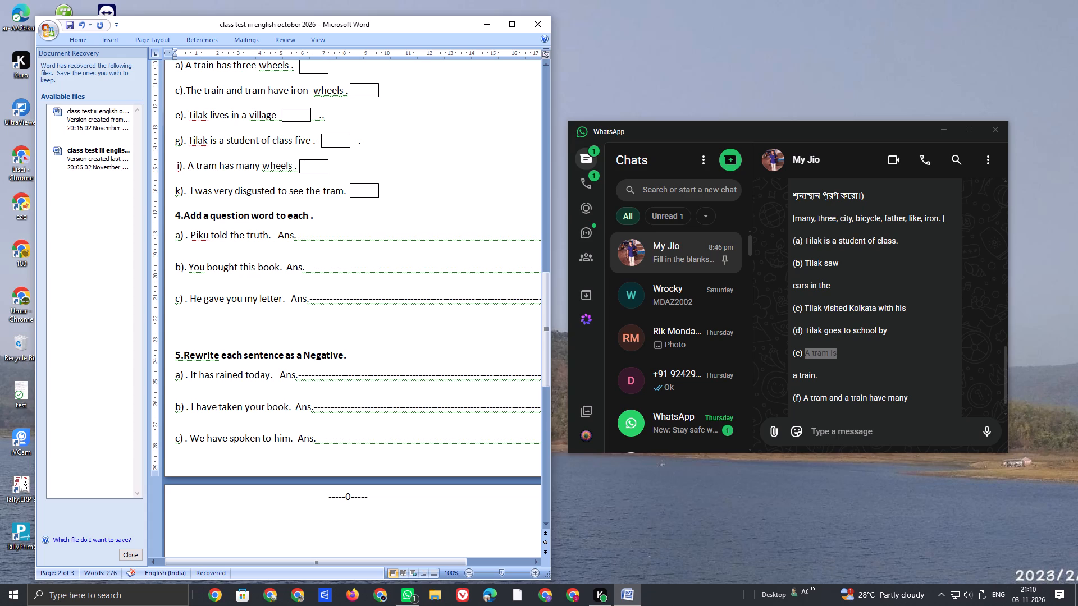
{"action": "type", "text": "question"}
Replace section 4's sentence a) and its answer line with a dotted blank followed by "are my books ?".
{"action": "left_click_drag", "start_coordinate": [191, 238], "coordinate": [355, 233]}
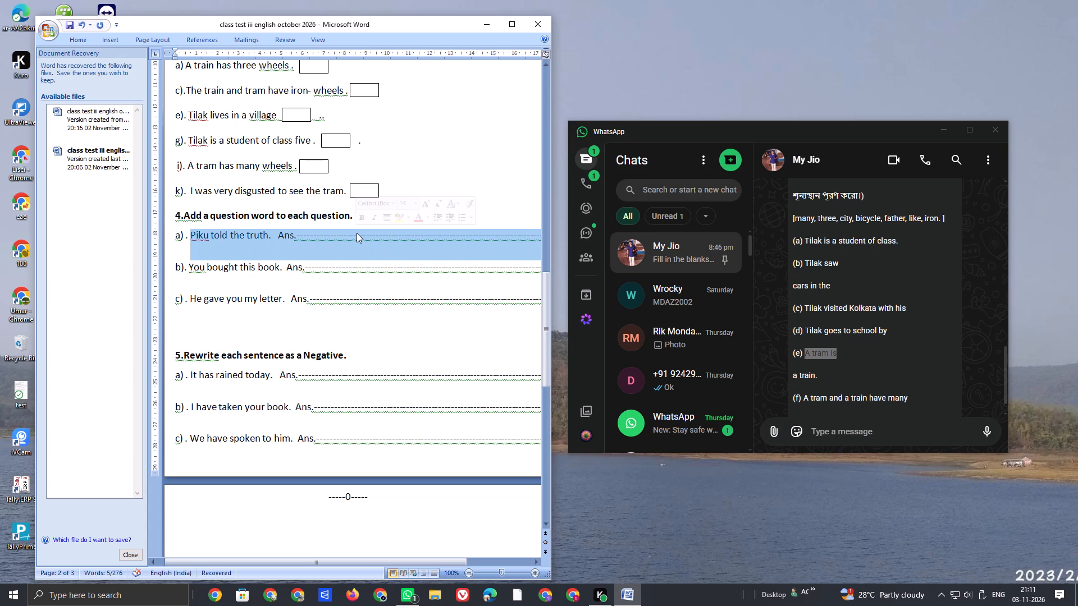
{"action": "type", "text": "...."}
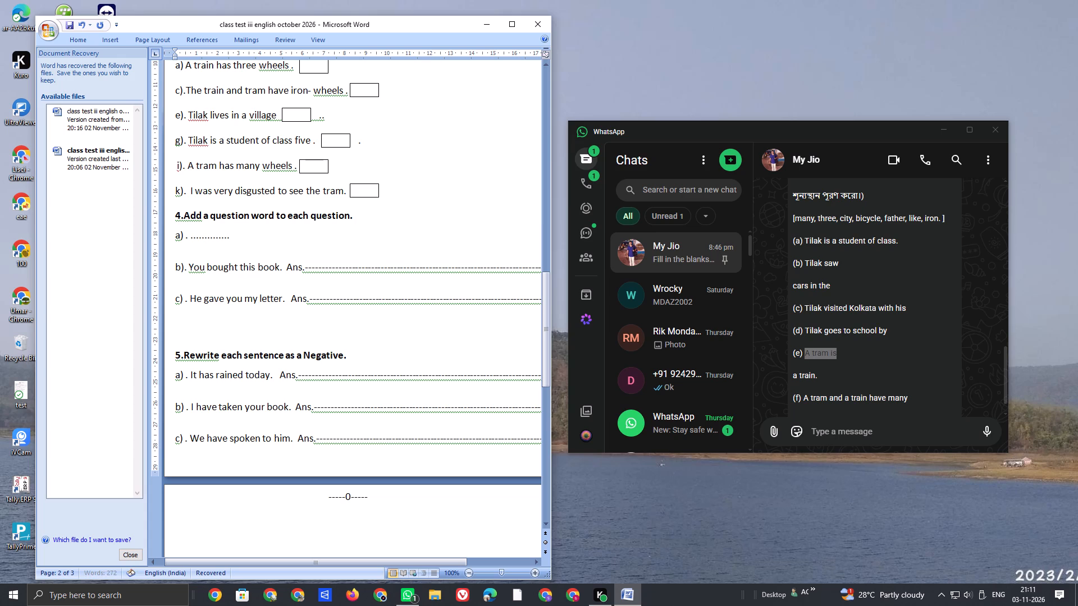
{"action": "key", "text": "space"}
{"action": "type", "text": "are my bookss"}
{"action": "key", "text": "BackSpace"}
{"action": "key", "text": "space"}
{"action": "type", "text": "?"}
{"action": "key", "text": "space"}
Add a new line b) below sentence a) in section 4, with a dotted blank followed by "were you late ?".
{"action": "key", "text": "Return"}
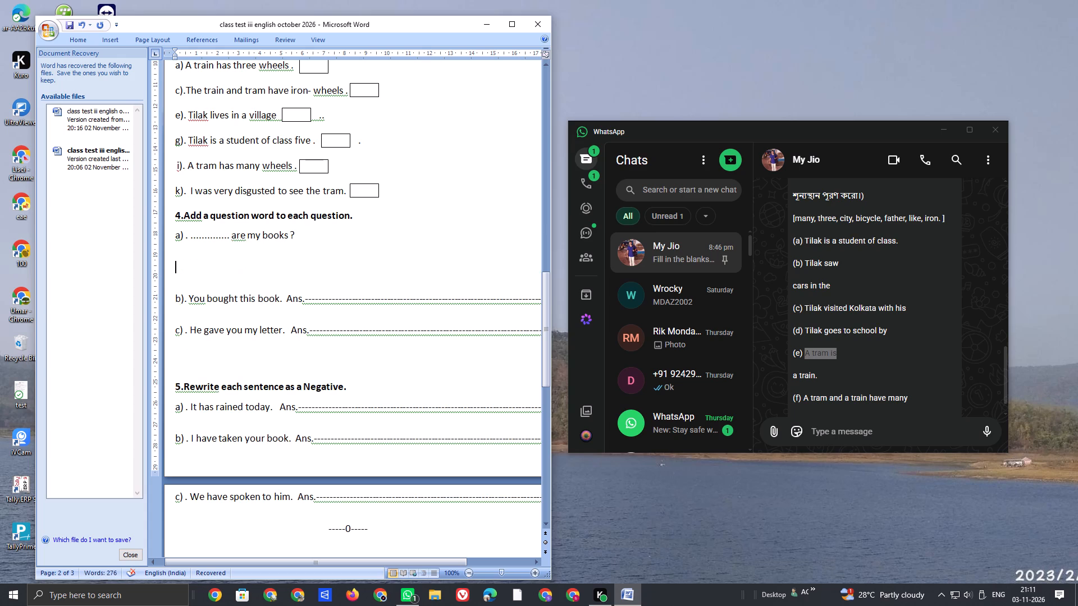
{"action": "type", "text": "b?)"}
{"action": "key", "text": "space"}
{"action": "key", "text": "BackSpace"}
{"action": "key", "text": "BackSpace"}
{"action": "key", "text": "BackSpace"}
{"action": "type", "text": ")"}
{"action": "key", "text": "space"}
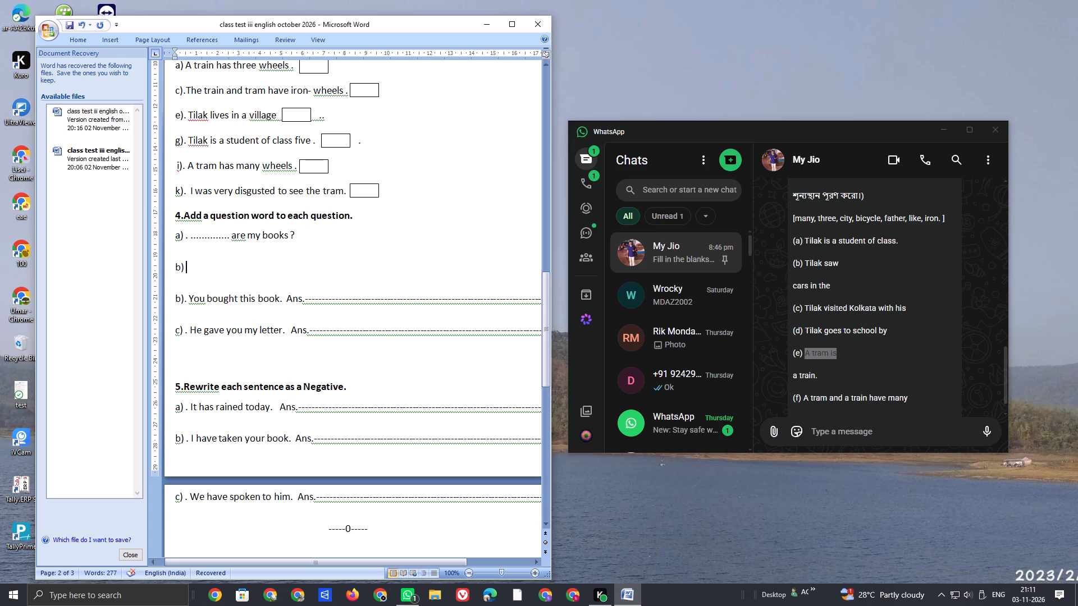
{"action": "type", "text": "were"}
{"action": "key", "text": "BackSpace"}
{"action": "key", "text": "BackSpace"}
{"action": "key", "text": "BackSpace"}
{"action": "key", "text": "BackSpace"}
{"action": "type", "text": "..."}
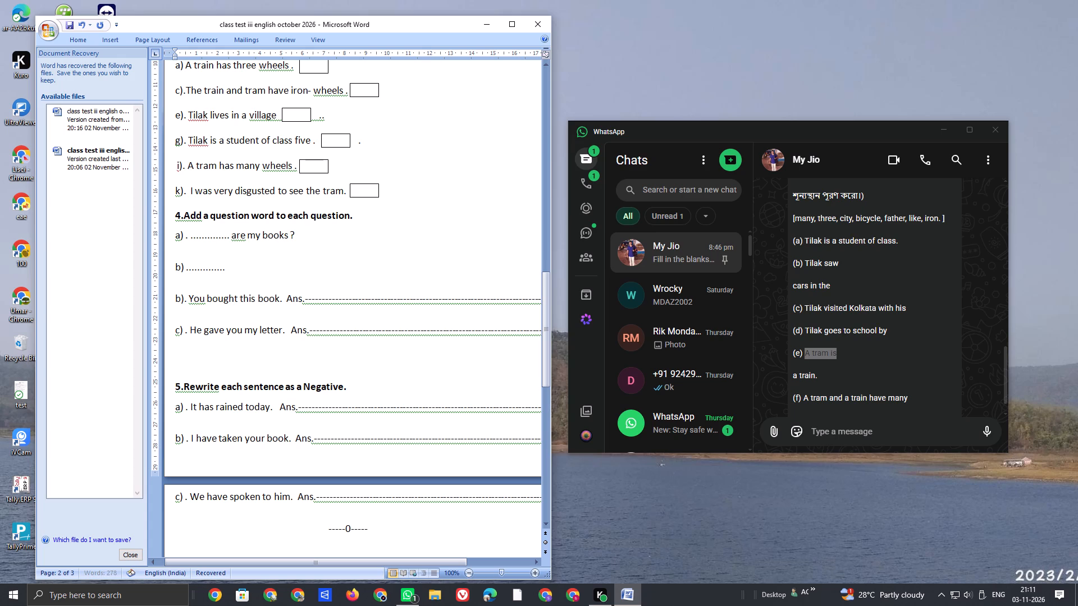
{"action": "type", "text": ". were"}
{"action": "key", "text": "space"}
{"action": "type", "text": "you late"}
{"action": "key", "text": "space"}
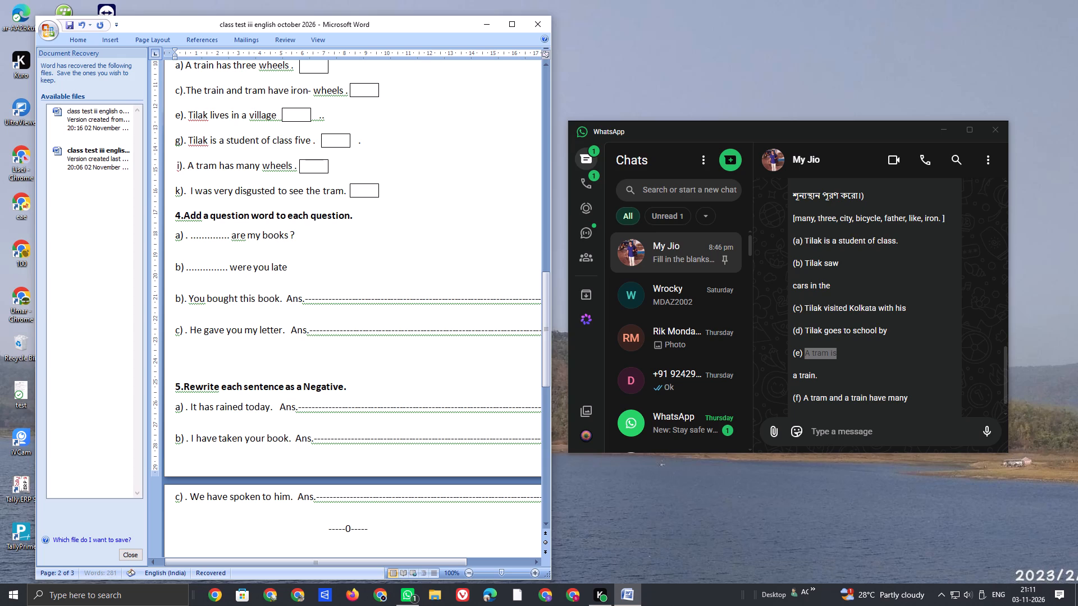
{"action": "key", "text": "shift+question"}
Relabel the "You bought this book." line in section 4 as c).
{"action": "left_click", "coordinate": [176, 298]}
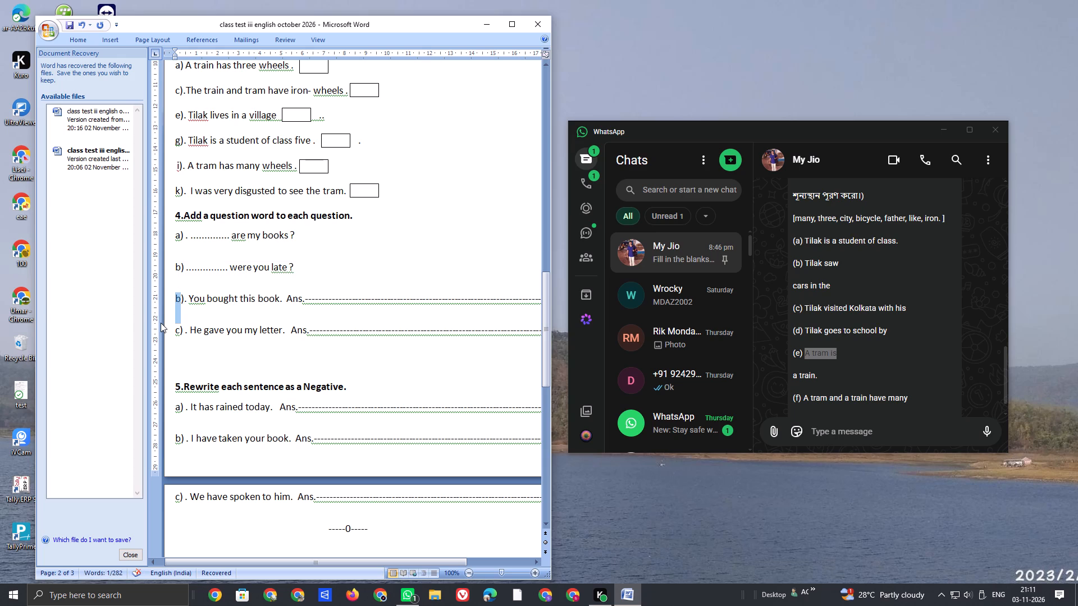
{"action": "key", "text": "c"}
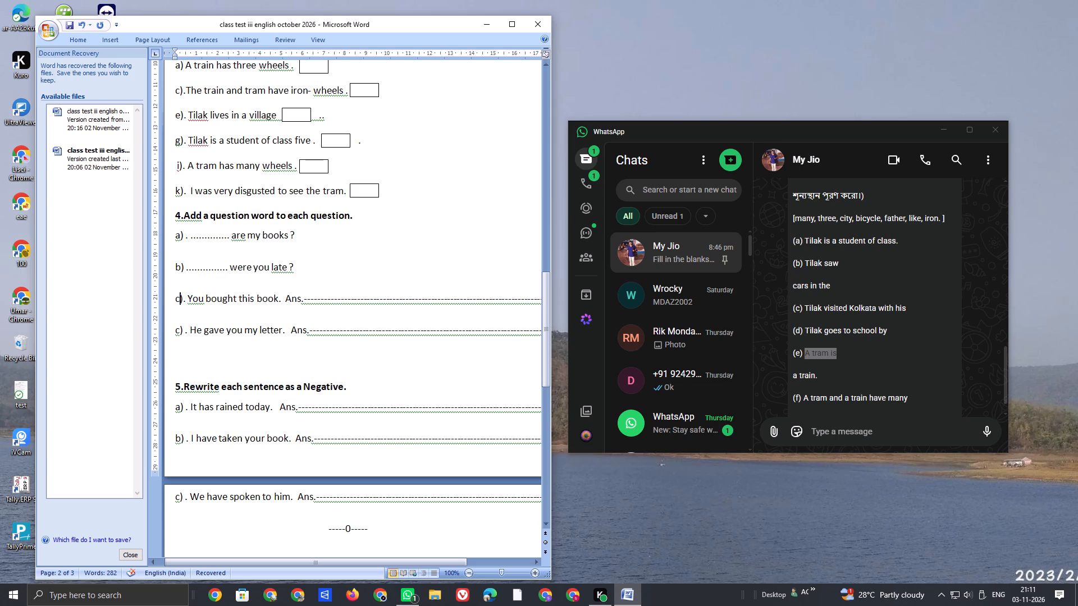
{"action": "type", "text": ")"}
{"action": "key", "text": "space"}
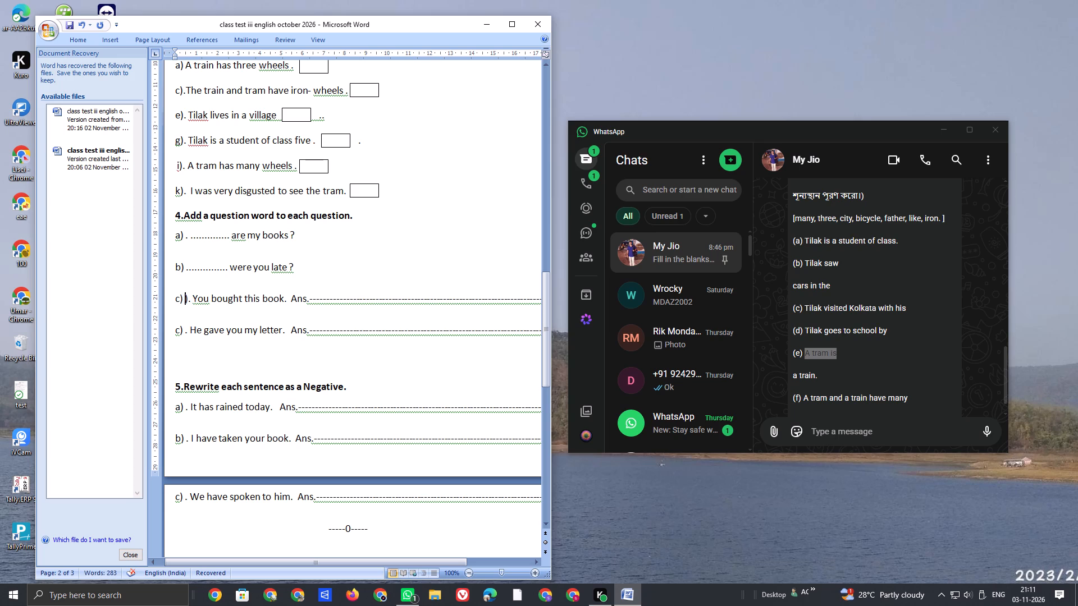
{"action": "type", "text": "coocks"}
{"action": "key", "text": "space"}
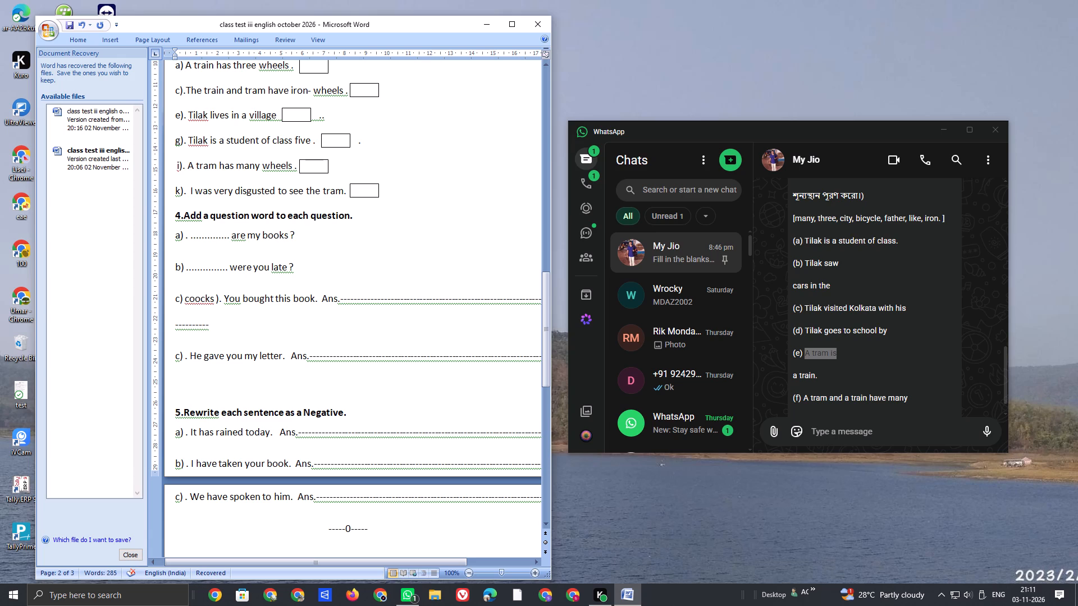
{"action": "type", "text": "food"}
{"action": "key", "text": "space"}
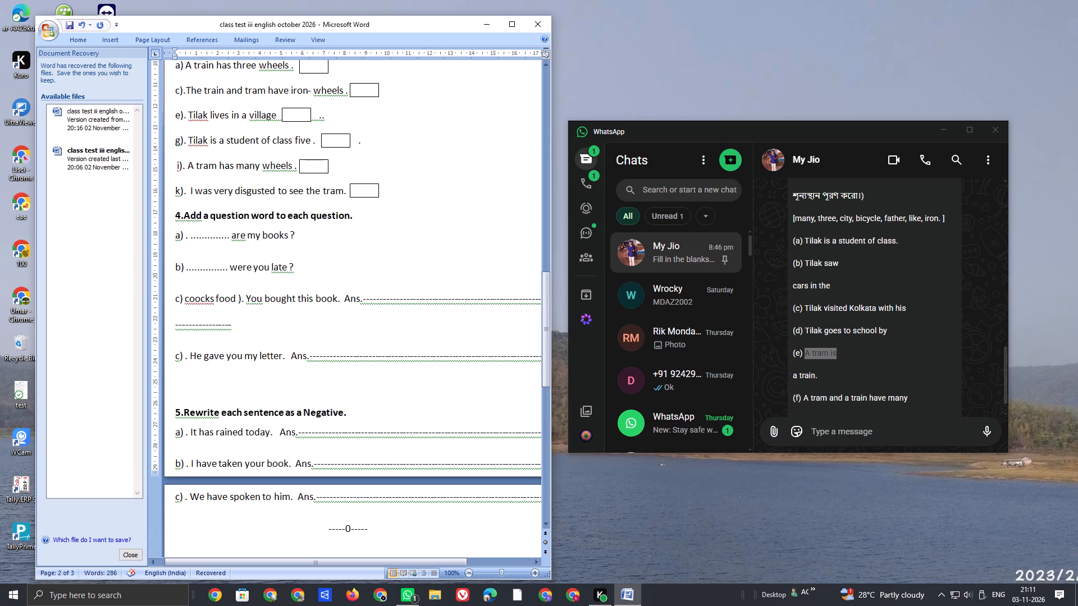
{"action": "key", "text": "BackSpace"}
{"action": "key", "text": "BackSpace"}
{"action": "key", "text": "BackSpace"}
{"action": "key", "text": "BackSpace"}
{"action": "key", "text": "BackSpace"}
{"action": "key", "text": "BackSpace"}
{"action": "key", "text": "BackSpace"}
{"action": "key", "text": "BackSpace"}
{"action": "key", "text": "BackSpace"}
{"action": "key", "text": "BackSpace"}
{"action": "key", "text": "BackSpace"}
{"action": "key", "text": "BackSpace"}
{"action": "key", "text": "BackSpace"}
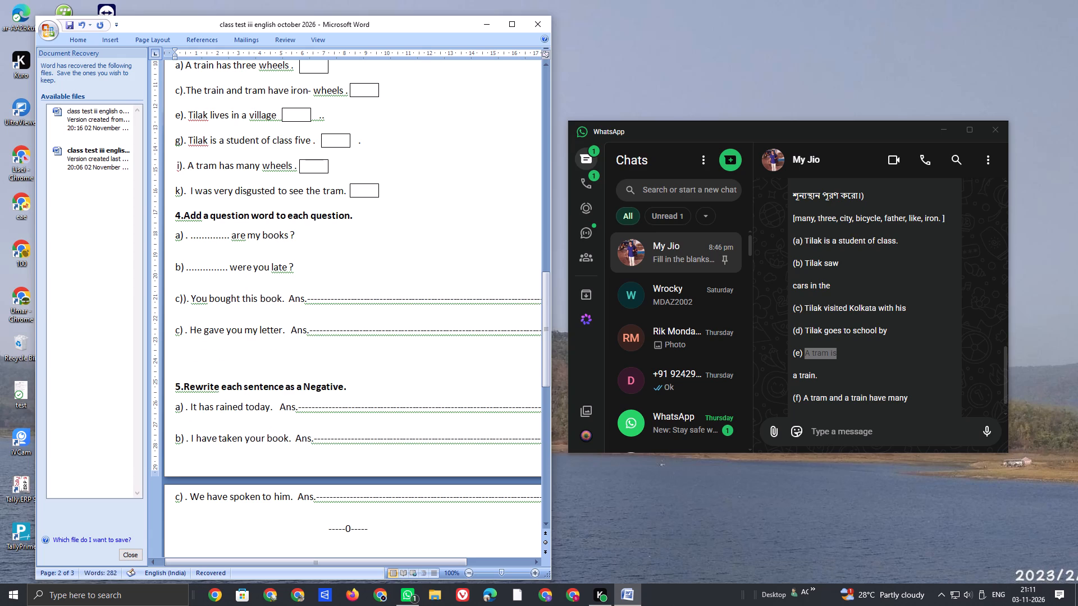
Complete section 4's item c) with a dotted blank followed by "cooks food for you ?", moving "You bought this book." onto its own line below.
{"action": "type", "text": "...."}
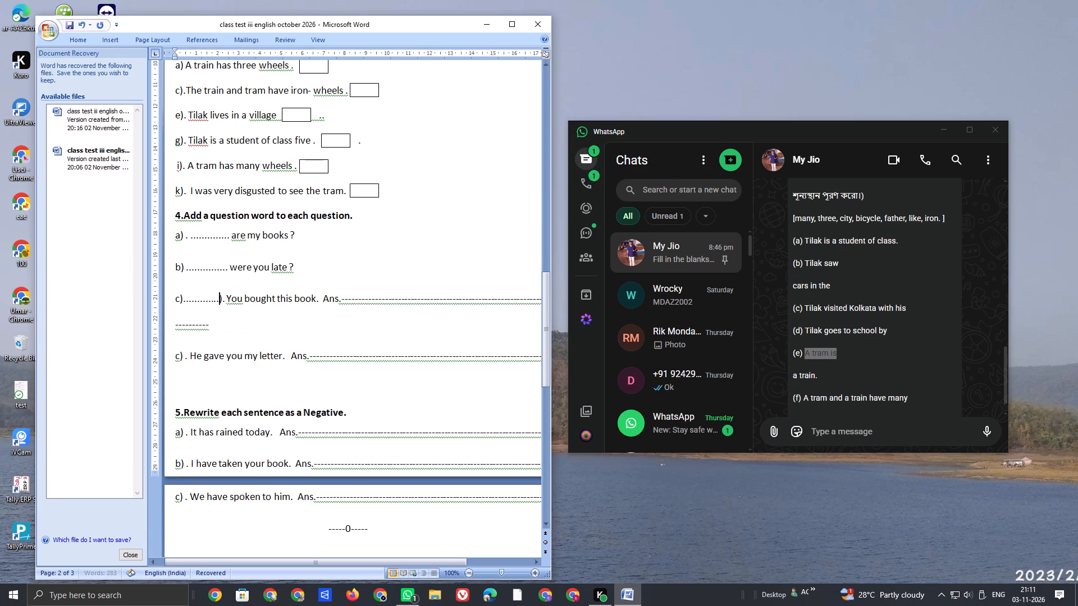
{"action": "key", "text": "space"}
{"action": "key", "text": "period"}
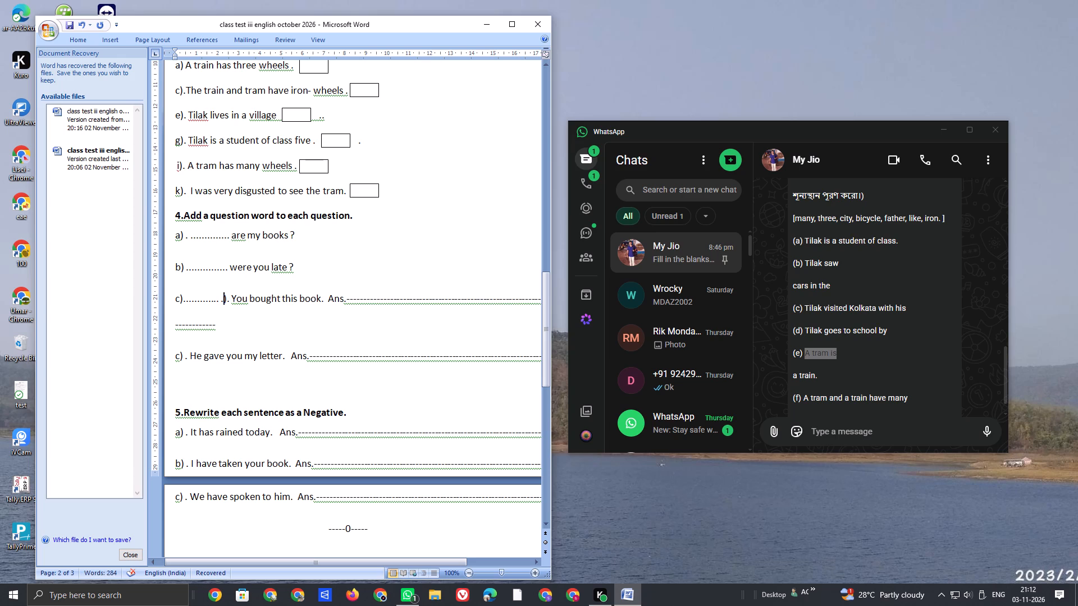
{"action": "key", "text": "BackSpace"}
{"action": "key", "text": "BackSpace"}
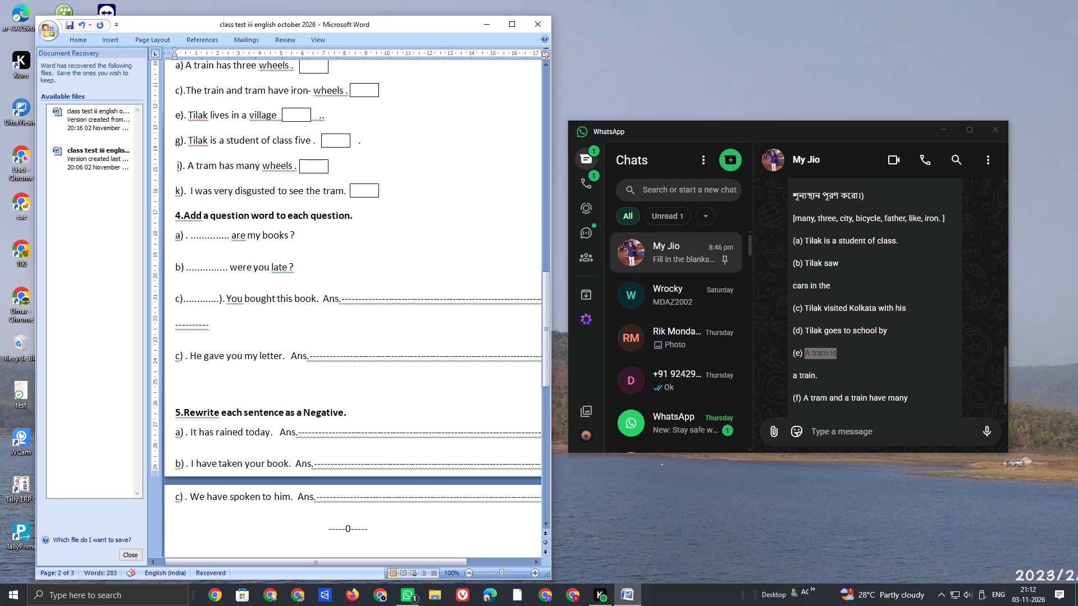
{"action": "type", "text": ".. c"}
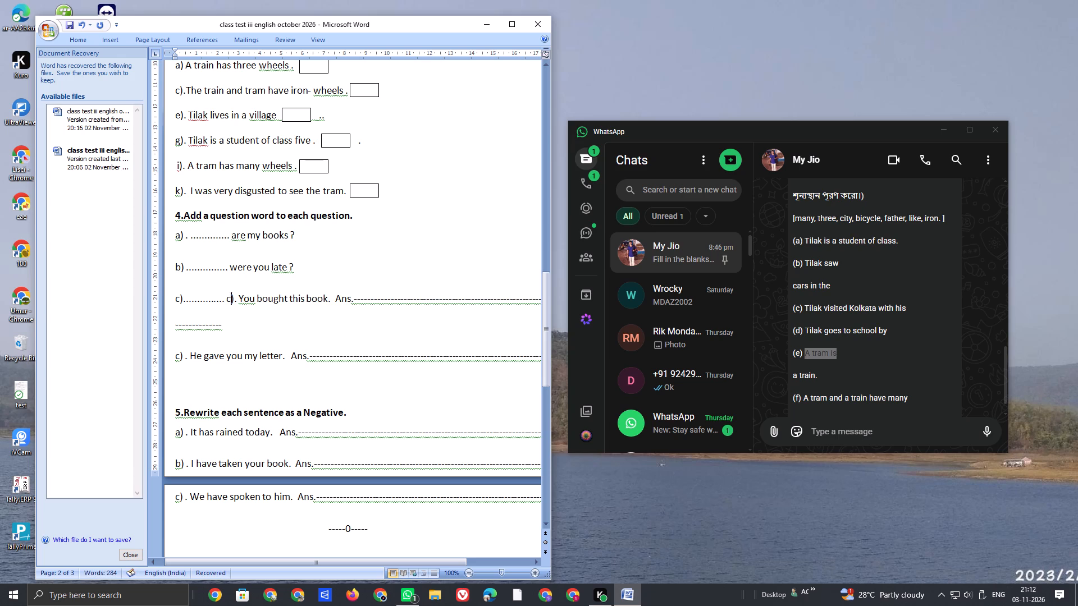
{"action": "type", "text": "ooks"}
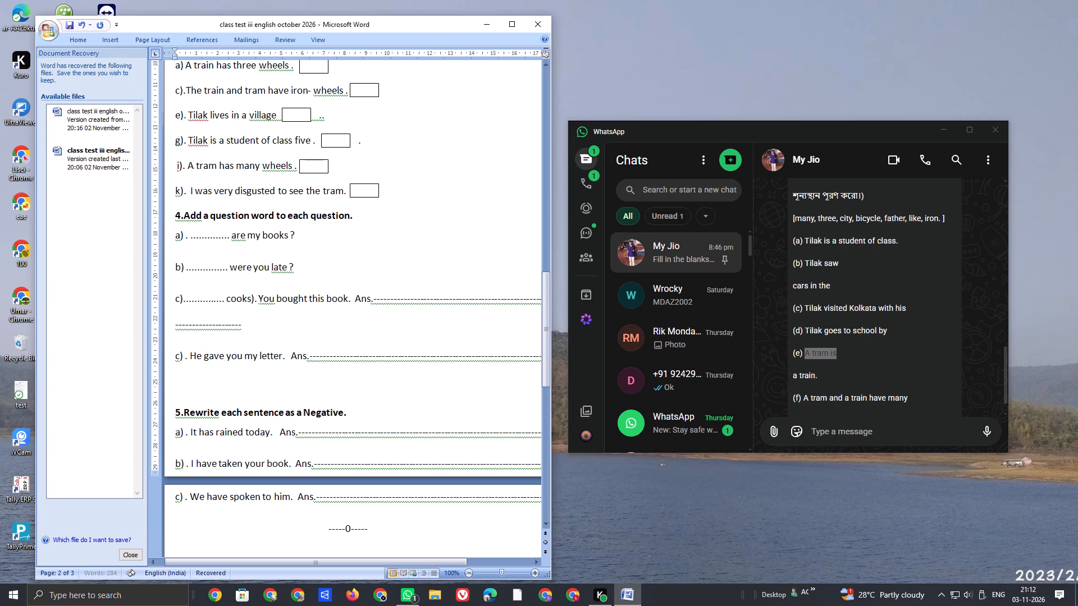
{"action": "key", "text": "space"}
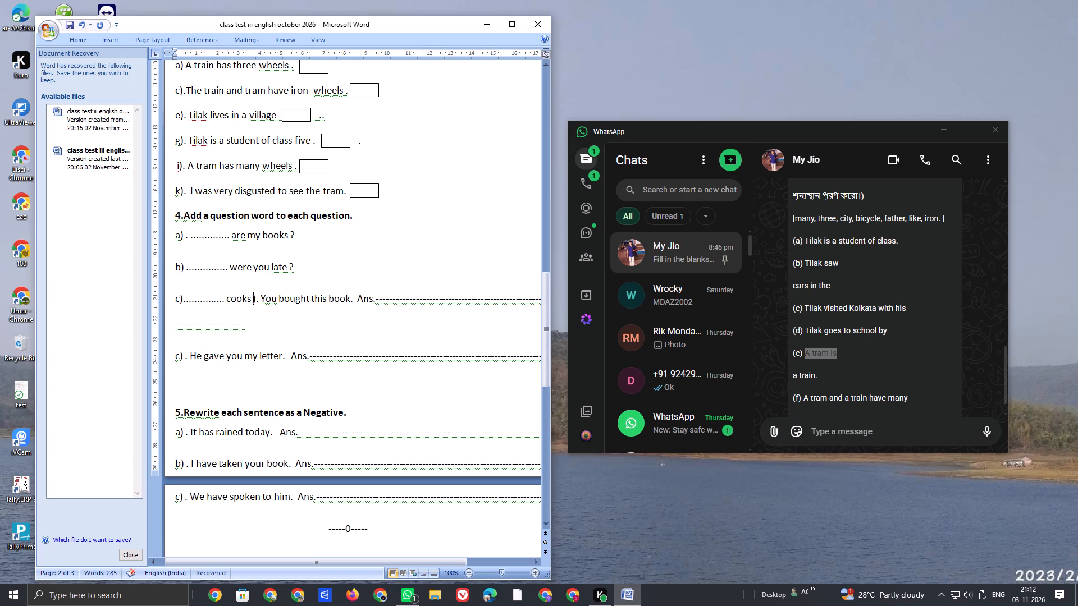
{"action": "type", "text": "food for"}
{"action": "key", "text": "space"}
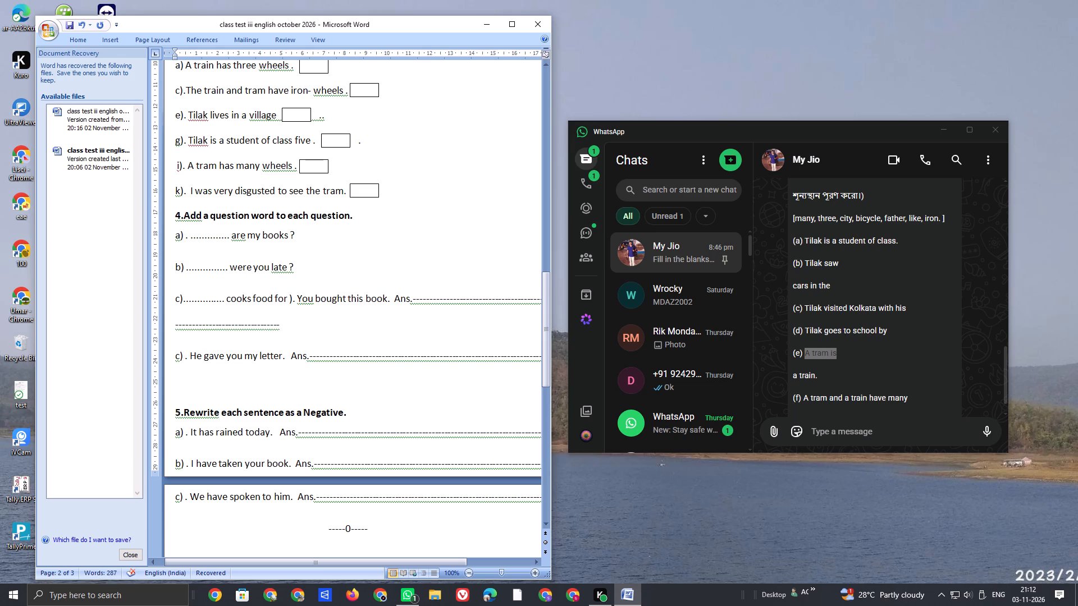
{"action": "type", "text": "you"}
{"action": "key", "text": "space"}
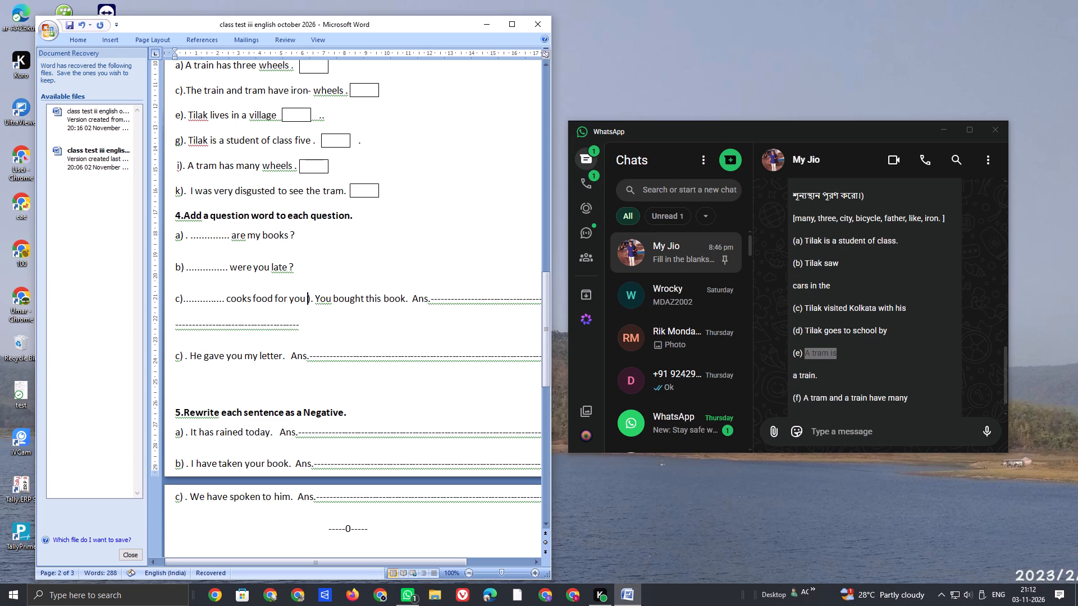
{"action": "type", "text": "?"}
{"action": "key", "text": "space"}
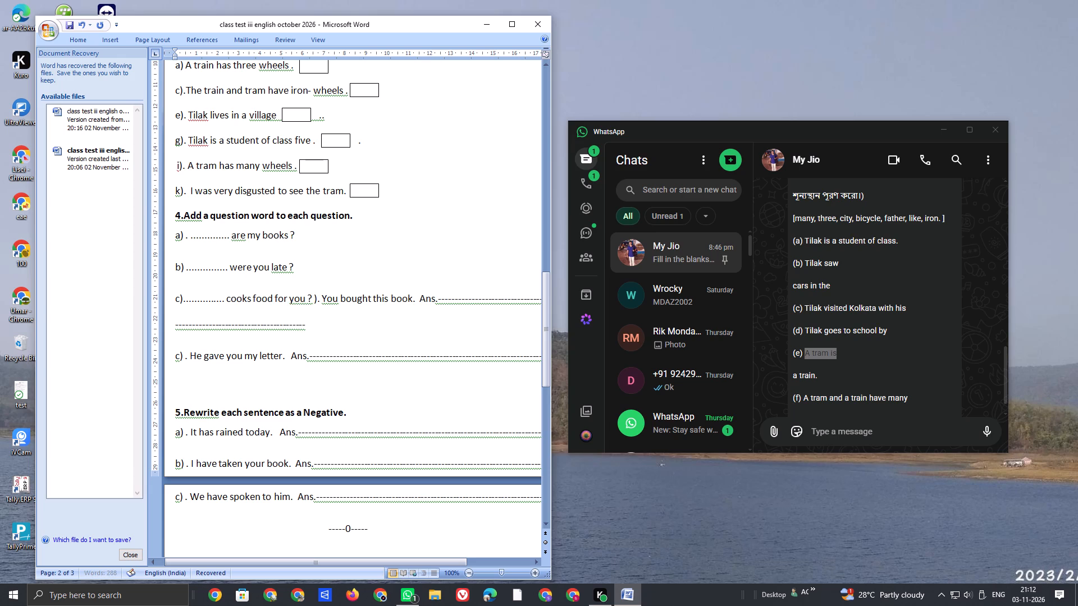
{"action": "key", "text": "Return"}
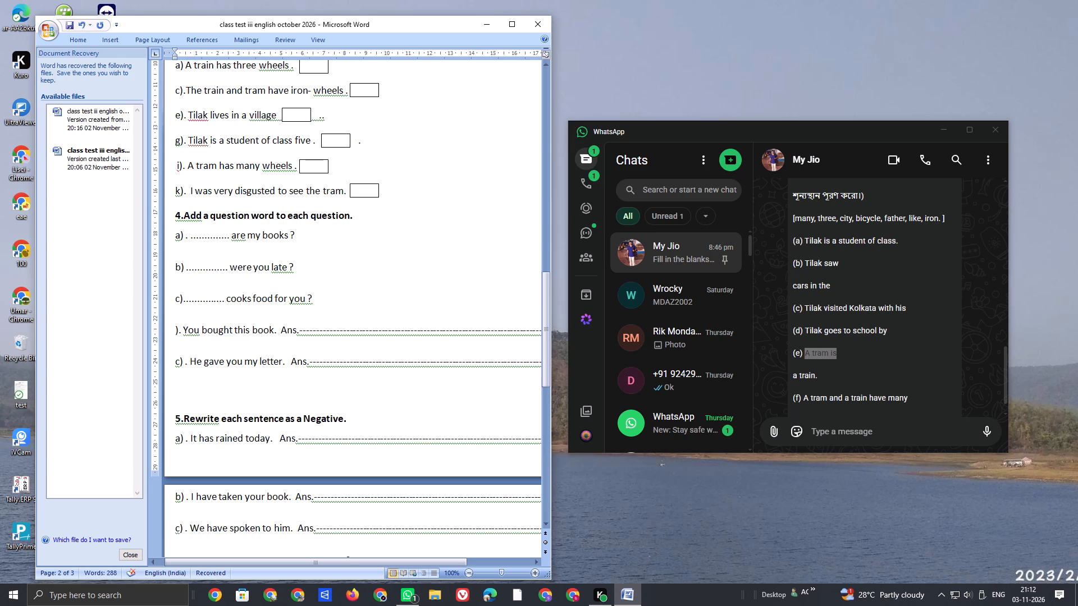
Lengthen the dotted blanks at the start of items c), b) and a) in section 4 with extra dots.
{"action": "left_click", "coordinate": [184, 304]}
{"action": "key", "text": "space"}
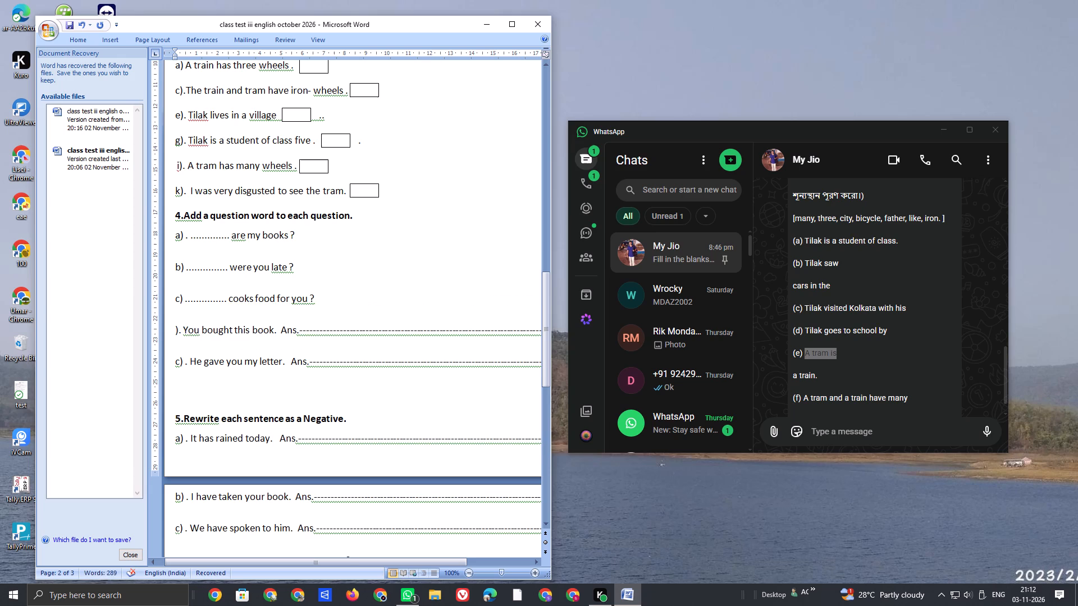
{"action": "key", "text": "BackSpace"}
{"action": "type", "text": "...."}
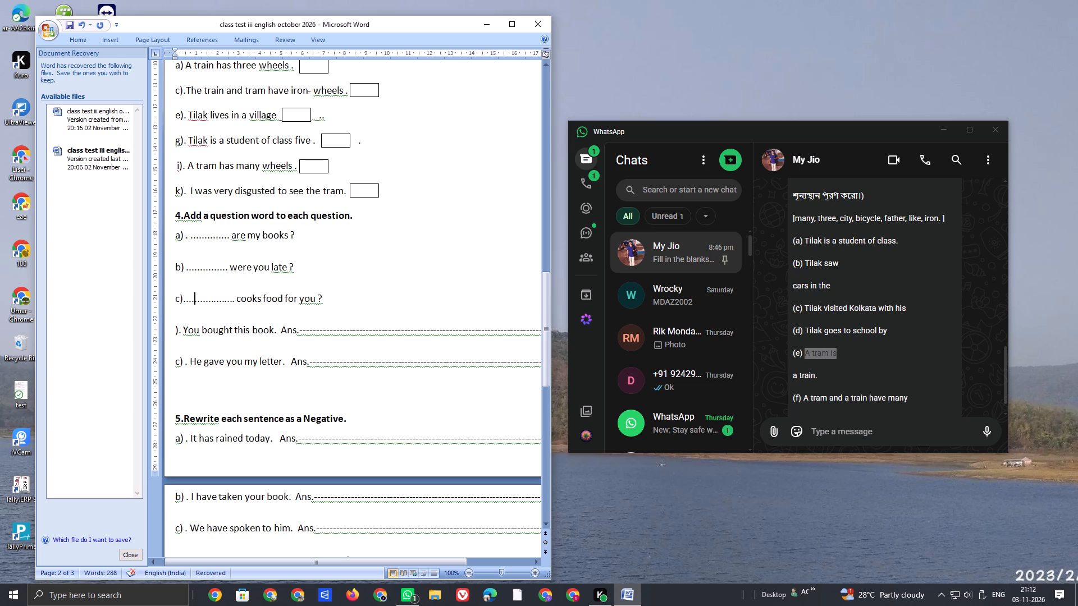
{"action": "left_click", "coordinate": [186, 267]}
{"action": "type", "text": "...."}
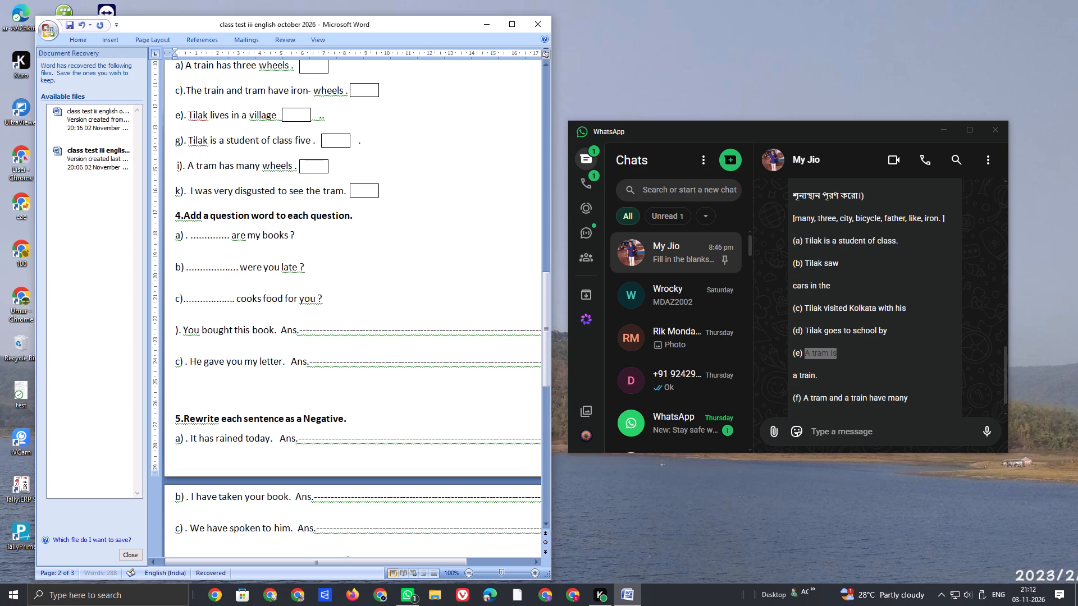
{"action": "left_click", "coordinate": [189, 238]}
{"action": "type", "text": ".."}
Label the "You bought this book." line in section 4 as d).
{"action": "scroll", "coordinate": [252, 288], "scroll_direction": "down", "scroll_amount": 1}
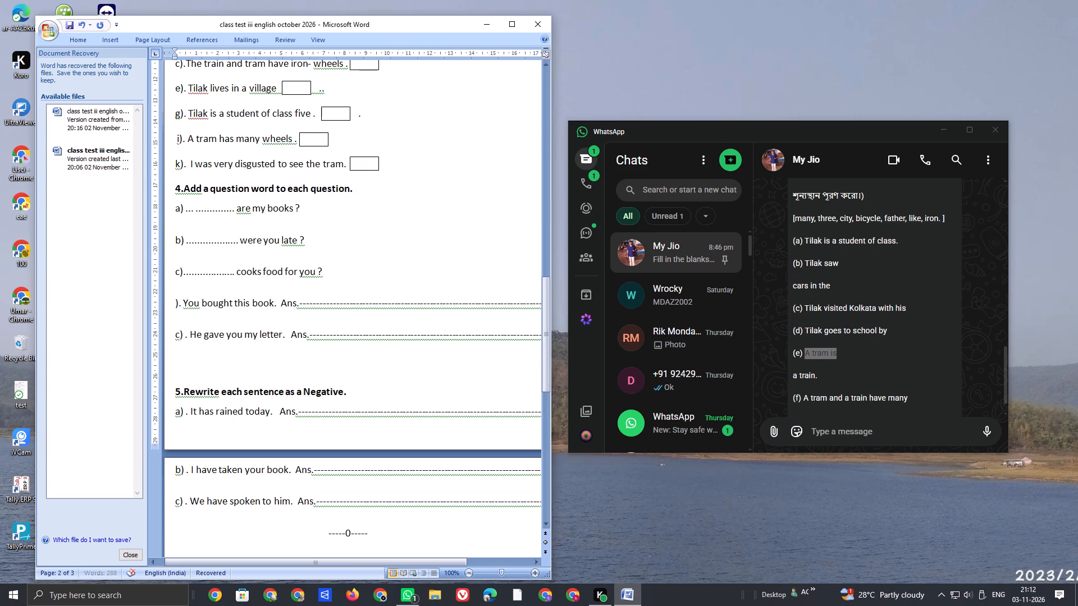
{"action": "left_click", "coordinate": [174, 305]}
{"action": "key", "text": "f"}
{"action": "key", "text": "BackSpace"}
{"action": "key", "text": "d"}
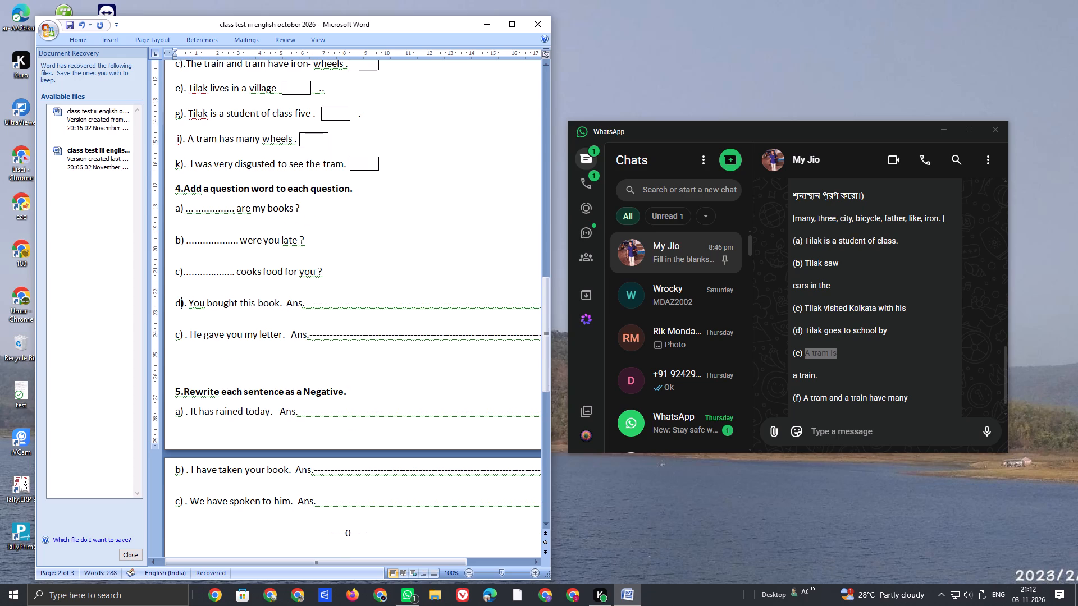
Replace the sentence "You bought this book." in item d) with a dotted blank, leaving a space after the label.
{"action": "left_click_drag", "start_coordinate": [188, 305], "coordinate": [271, 313]}
{"action": "left_click", "coordinate": [276, 305]}
{"action": "left_click_drag", "start_coordinate": [279, 303], "coordinate": [192, 303]}
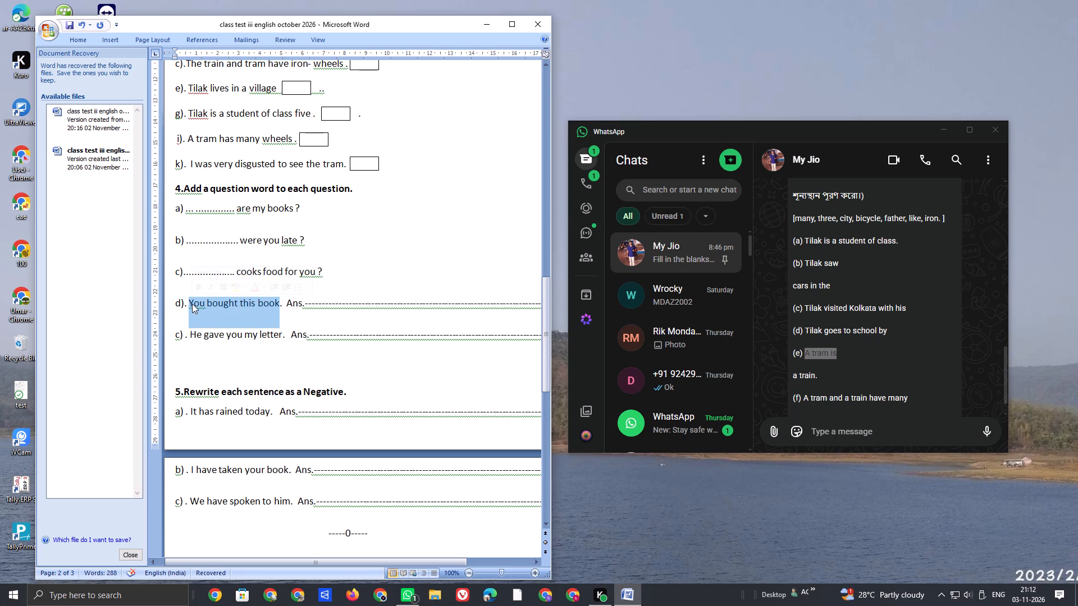
{"action": "key", "text": "BackSpace"}
{"action": "type", "text": ".................."}
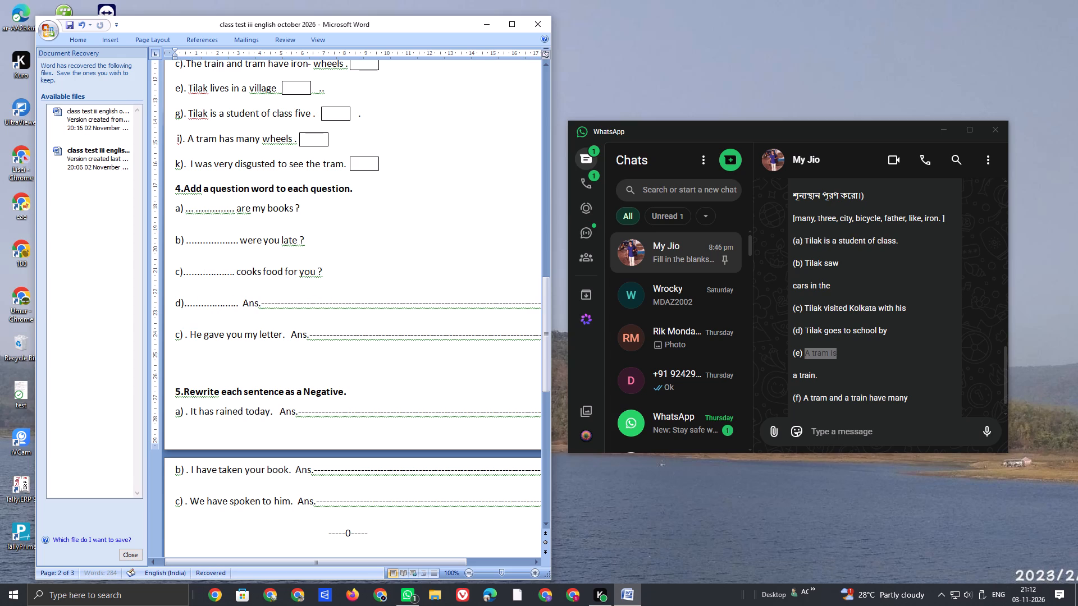
{"action": "left_click", "coordinate": [186, 305]}
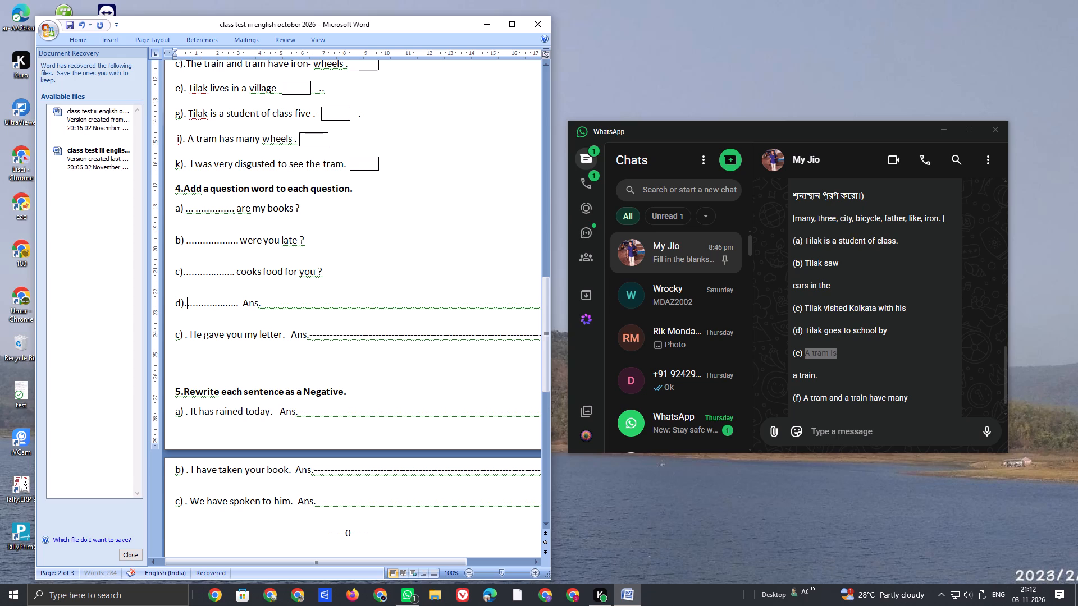
{"action": "left_click", "coordinate": [183, 306]}
{"action": "key", "text": "space"}
Replace "Ans." after item d)'s dotted blank with "teaches you English ?".
{"action": "left_click_drag", "start_coordinate": [245, 302], "coordinate": [259, 302]}
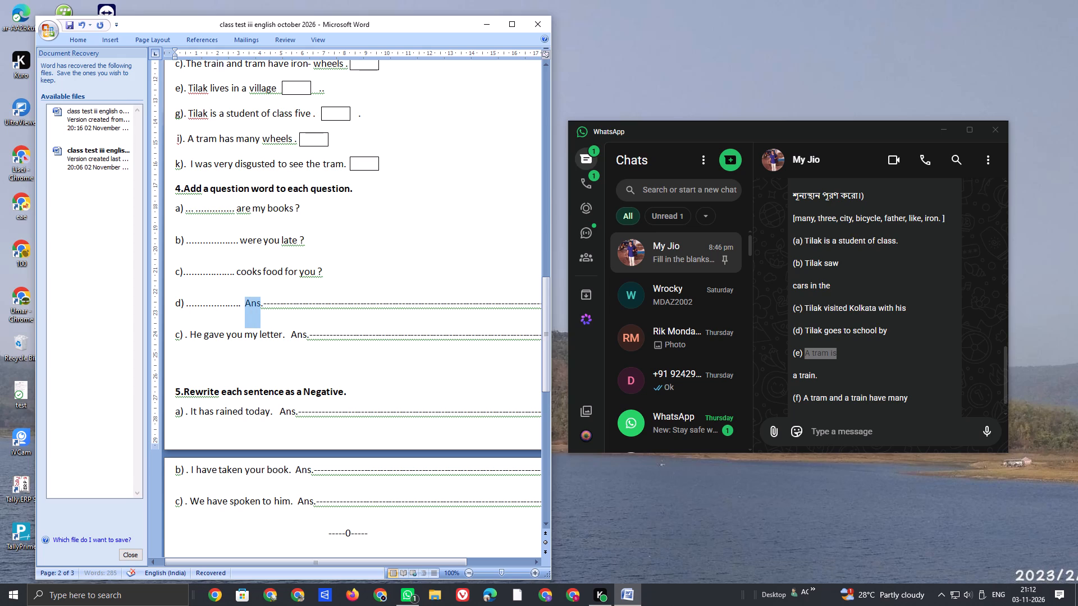
{"action": "left_click_drag", "start_coordinate": [259, 302], "coordinate": [264, 304]}
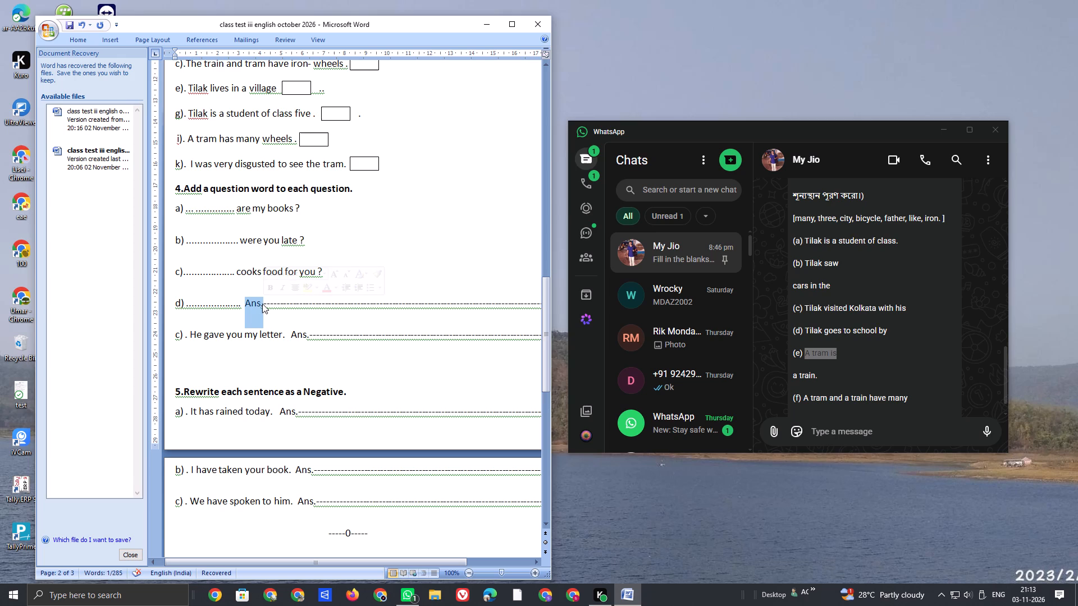
{"action": "type", "text": "tea"}
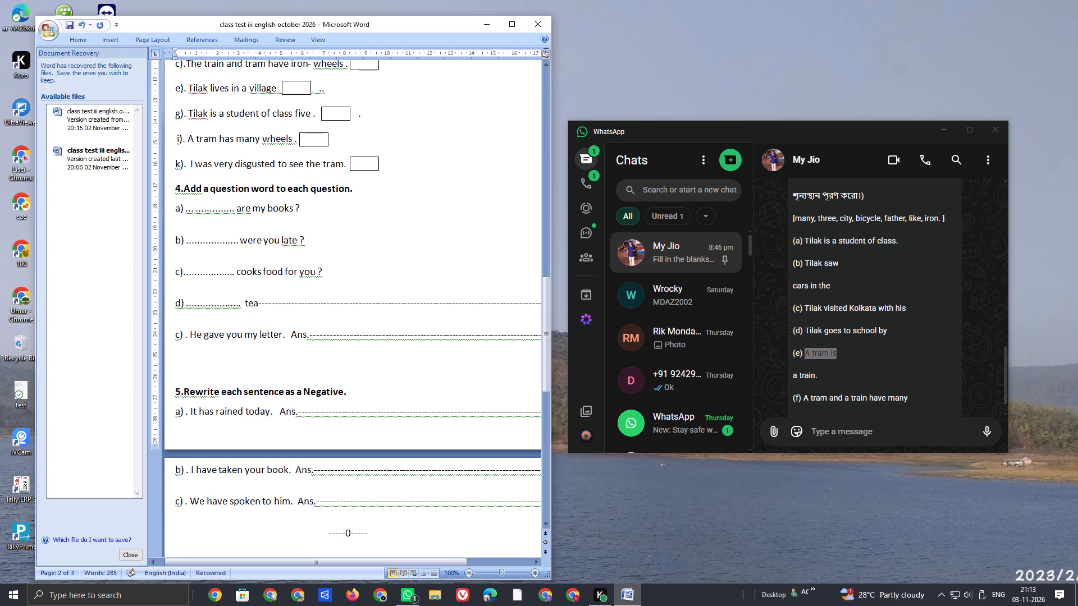
{"action": "type", "text": "ches"}
{"action": "key", "text": "space"}
{"action": "type", "text": "yo"}
{"action": "type", "text": "u"}
{"action": "key", "text": "space"}
{"action": "type", "text": "English"}
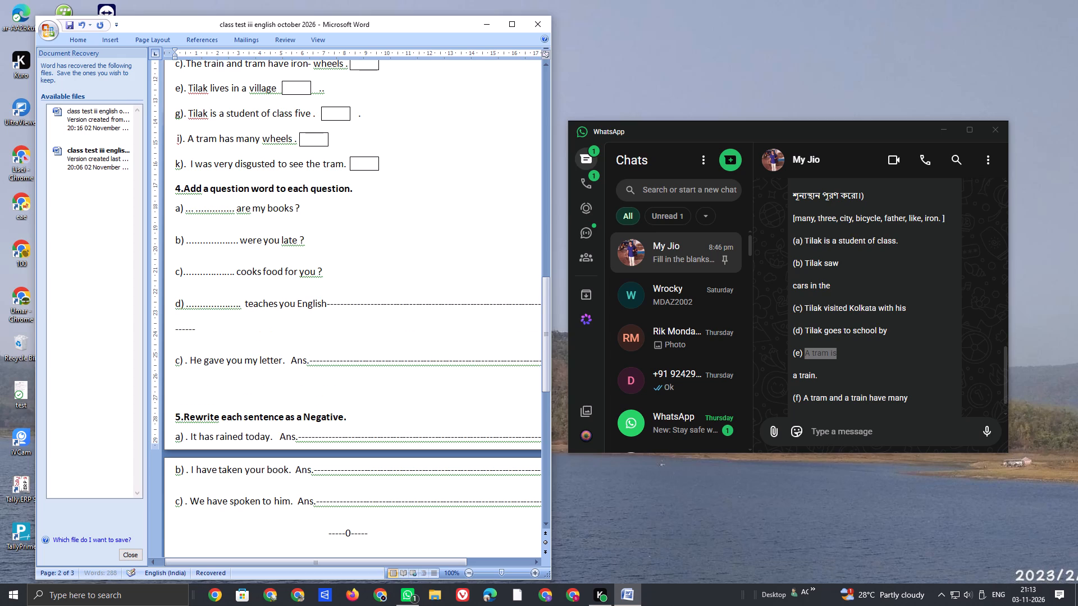
{"action": "key", "text": "space"}
{"action": "key", "text": "shift+question"}
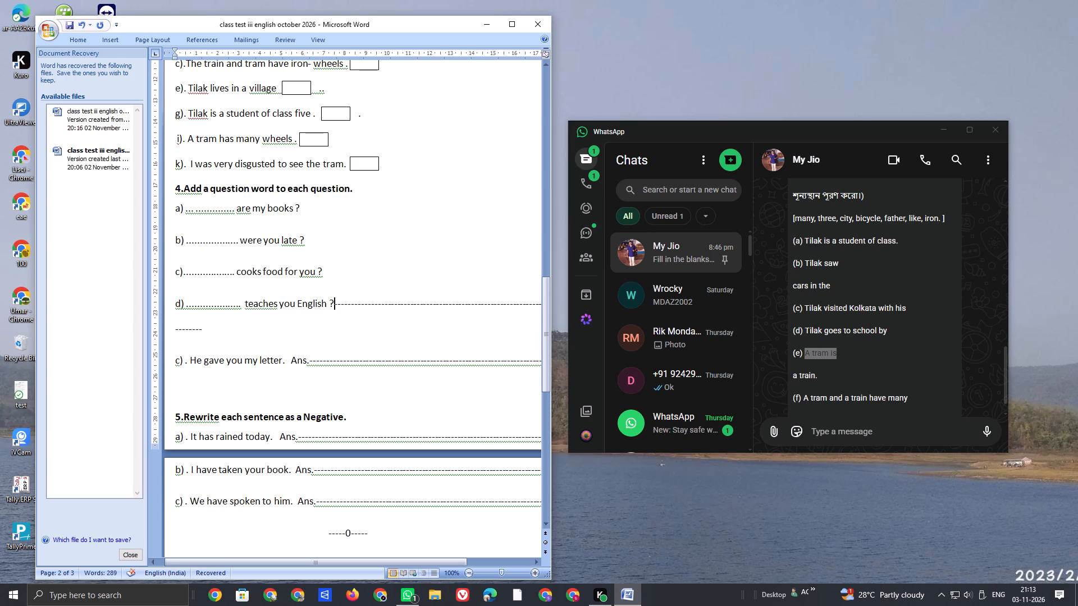
Delete the dashed answer line that follows the question in item d).
{"action": "left_click_drag", "start_coordinate": [224, 333], "coordinate": [316, 292]}
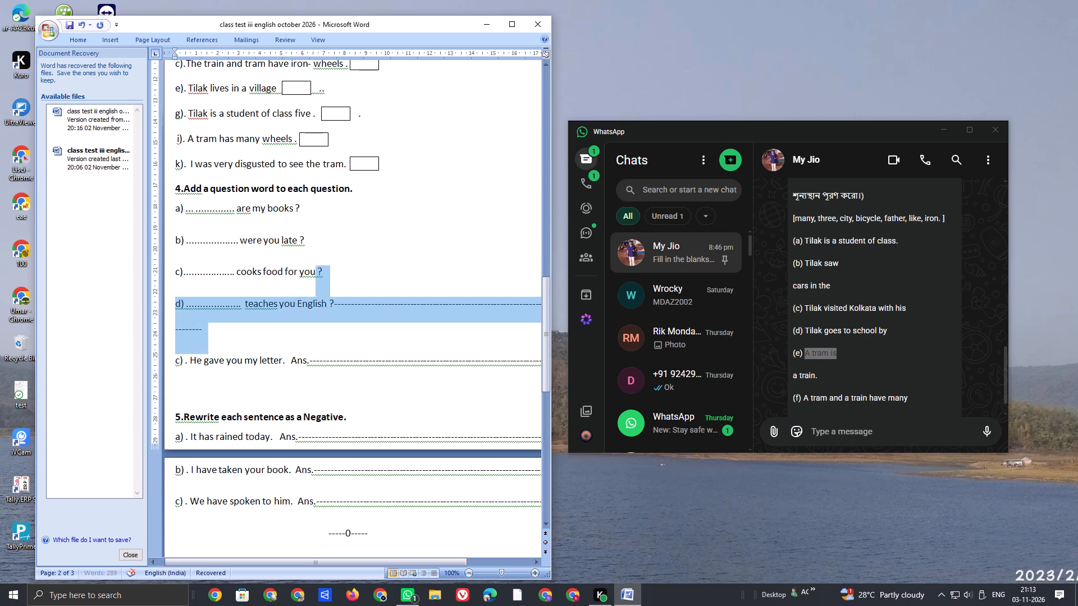
{"action": "left_click_drag", "start_coordinate": [316, 292], "coordinate": [334, 305]}
{"action": "key", "text": "BackSpace"}
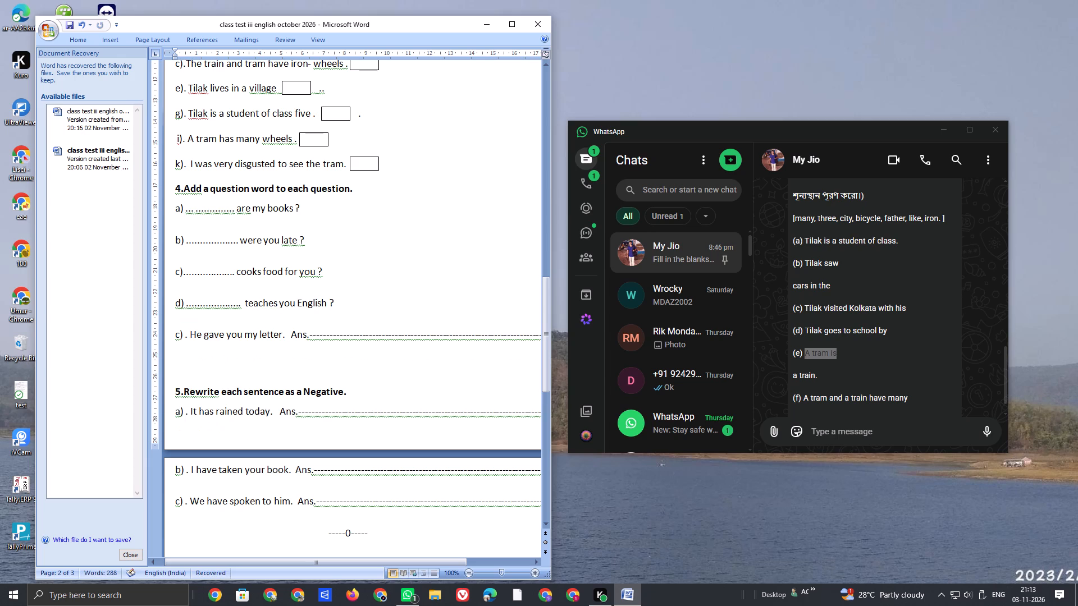
Relabel the "He gave you my letter." line in section 4 as e).
{"action": "left_click", "coordinate": [178, 336]}
{"action": "key", "text": "BackSpace"}
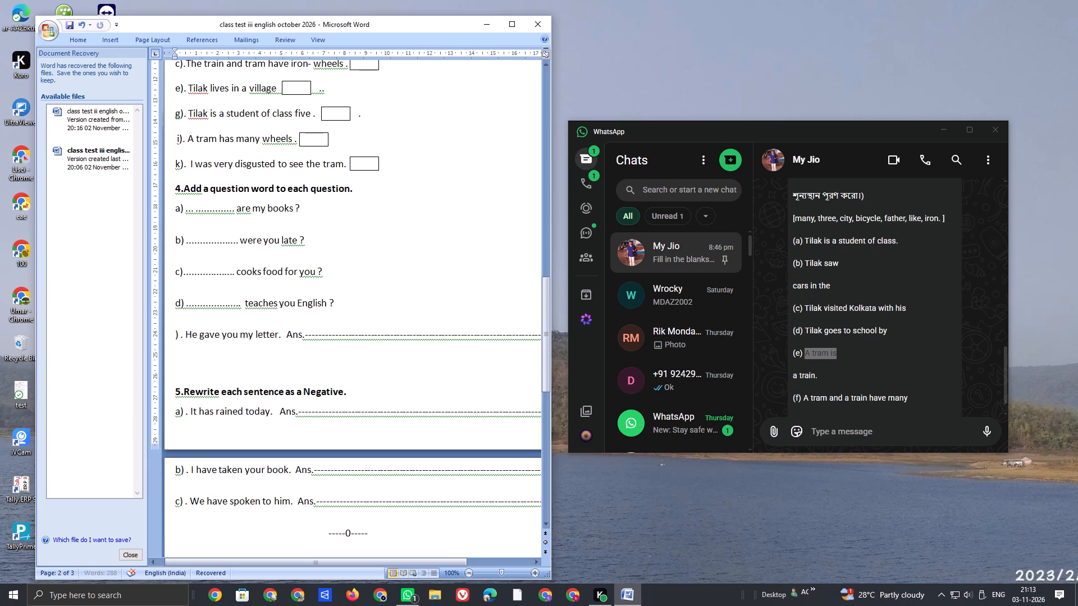
{"action": "key", "text": "e"}
Delete the sentence "He gave you my letter.", its "Ans." dashed line and the period after the e) label in section 4.
{"action": "left_click_drag", "start_coordinate": [192, 338], "coordinate": [244, 342]}
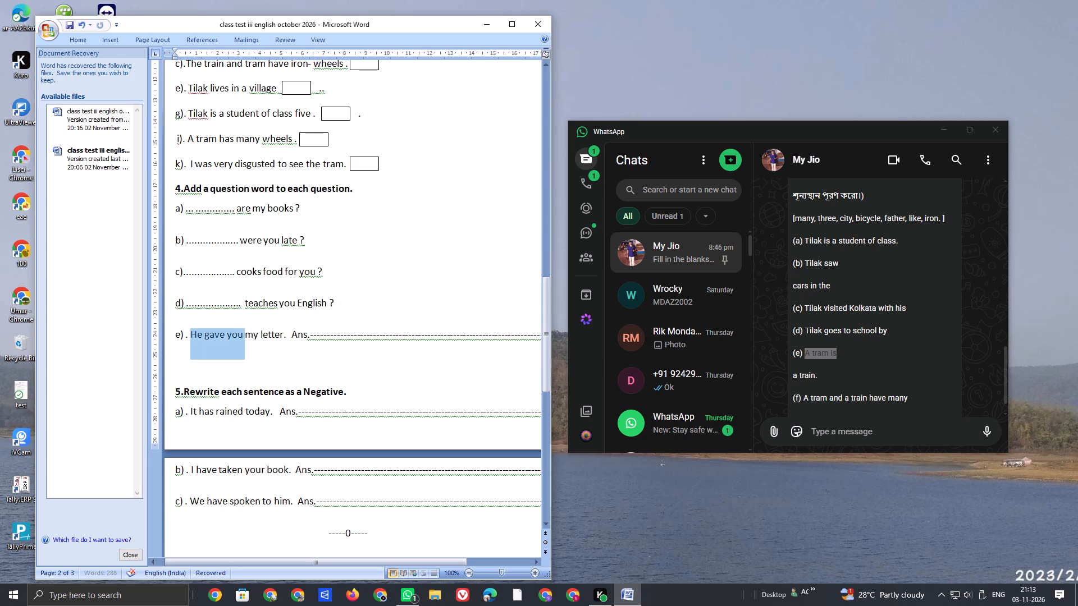
{"action": "left_click_drag", "start_coordinate": [244, 342], "coordinate": [287, 343]}
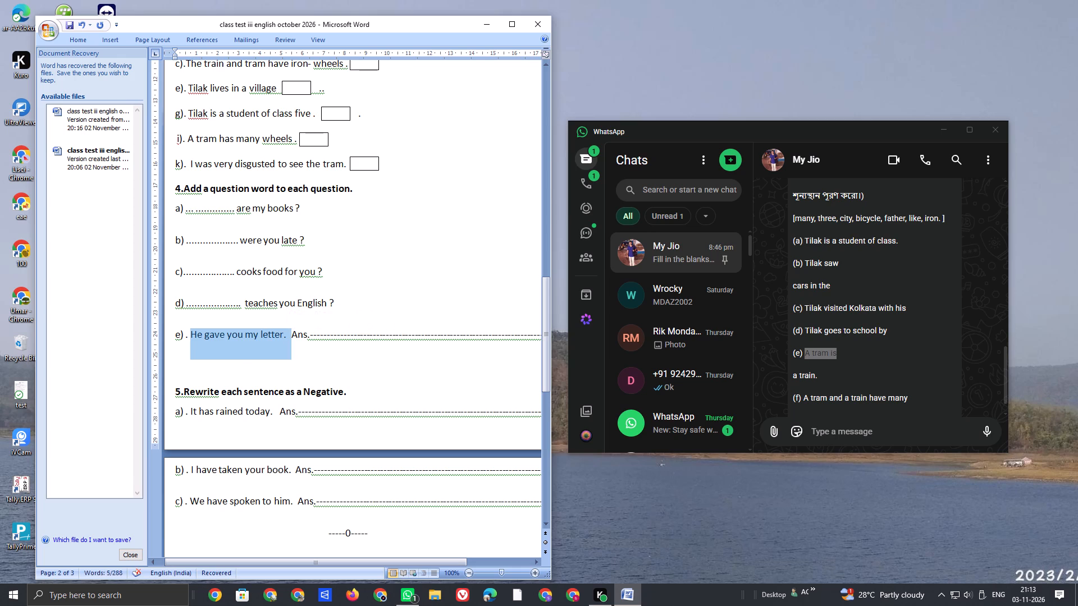
{"action": "left_click", "coordinate": [482, 346]}
{"action": "left_click_drag", "start_coordinate": [191, 334], "coordinate": [348, 337]}
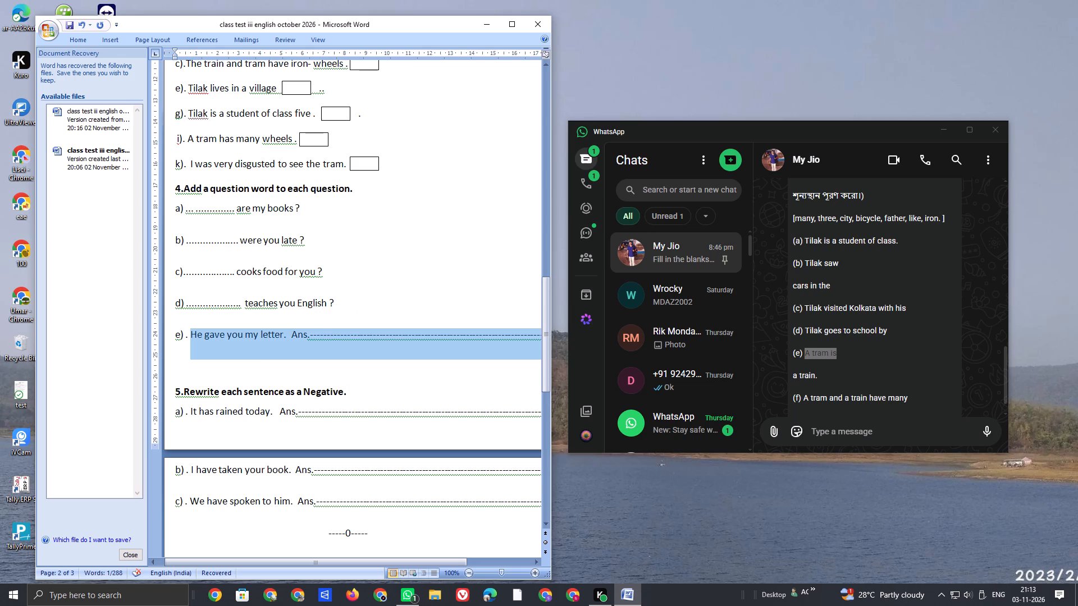
{"action": "left_click_drag", "start_coordinate": [348, 337], "coordinate": [519, 337]}
{"action": "key", "text": "BackSpace"}
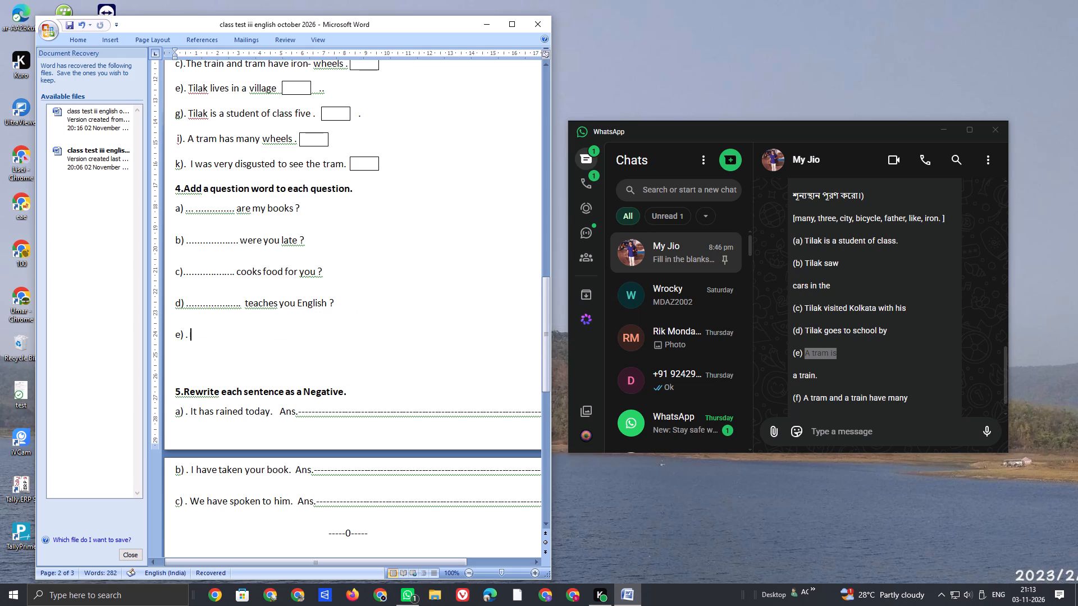
{"action": "key", "text": "BackSpace"}
{"action": "key", "text": "BackSpace"}
{"action": "key", "text": "BackSpace"}
Write item e) in section 4 as a dotted blank followed by "is your telephone number ?".
{"action": "key", "text": "space"}
{"action": "type", "text": "....."}
{"action": "key", "text": "space"}
{"action": "type", "text": "is you"}
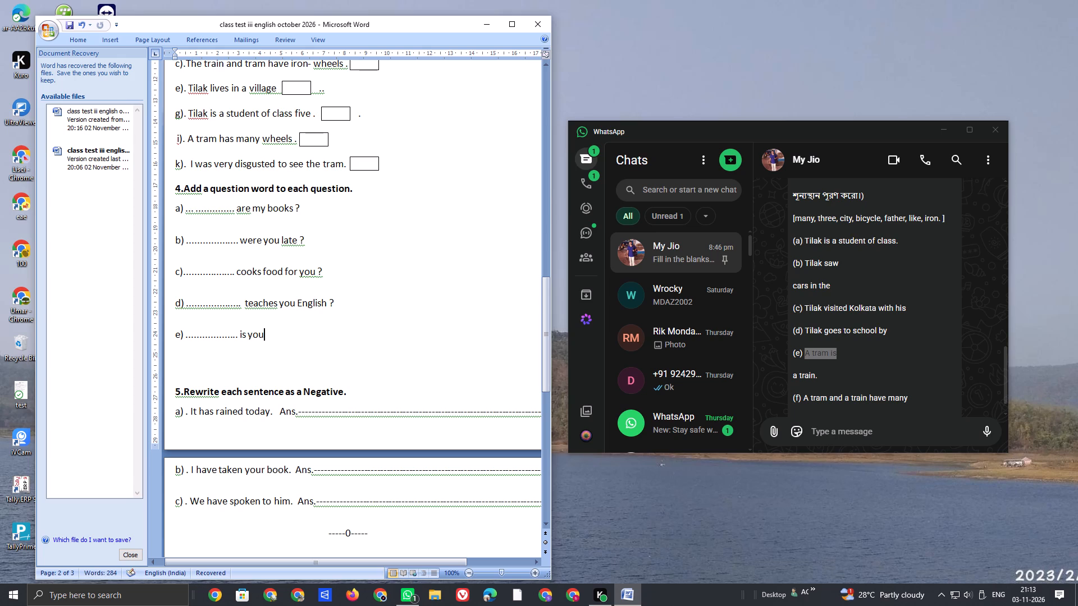
{"action": "type", "text": "r"}
{"action": "key", "text": "space"}
{"action": "type", "text": "telephone"}
{"action": "key", "text": "space"}
{"action": "type", "text": "number"}
{"action": "key", "text": "space"}
{"action": "type", "text": "?"}
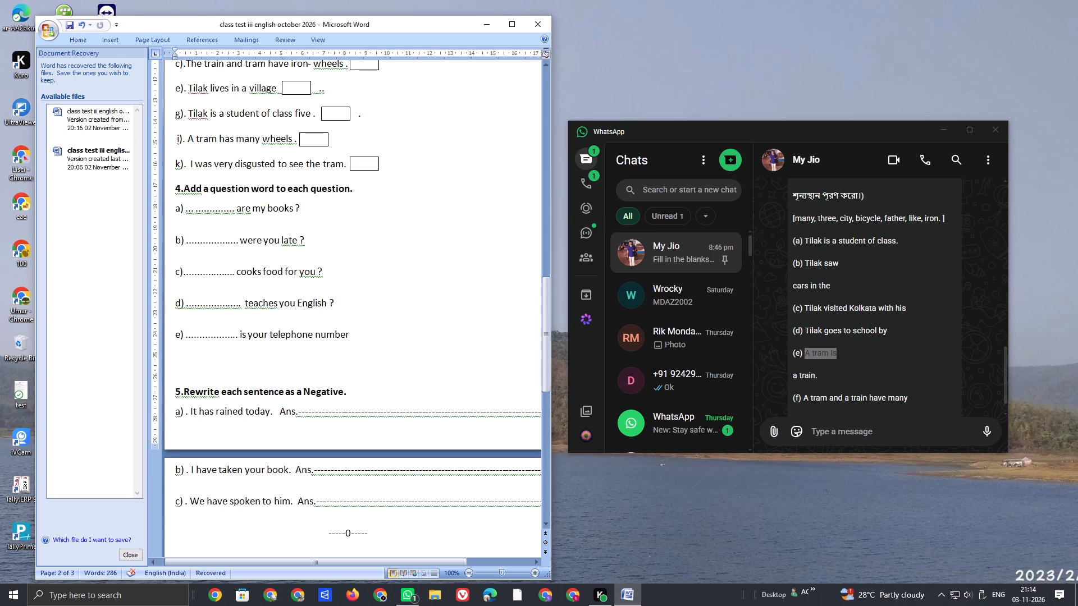
Finish item e) in section 4 with a spaced question mark after "is your telephone number".
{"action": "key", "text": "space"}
Review the whole test paper, from the school header through the questions of sections 1 to 5.
{"action": "scroll", "coordinate": [210, 338], "scroll_direction": "up", "scroll_amount": 20}
{"action": "scroll", "coordinate": [210, 338], "scroll_direction": "up", "scroll_amount": 5}
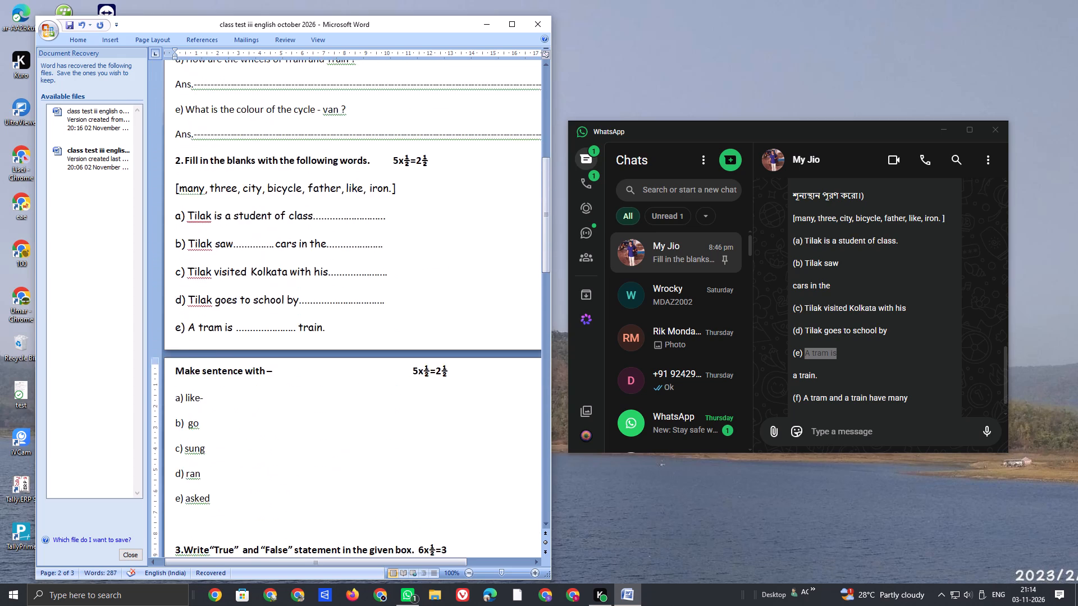
{"action": "scroll", "coordinate": [246, 301], "scroll_direction": "up", "scroll_amount": 10}
{"action": "scroll", "coordinate": [260, 291], "scroll_direction": "down", "scroll_amount": 1}
{"action": "scroll", "coordinate": [404, 286], "scroll_direction": "down", "scroll_amount": 5}
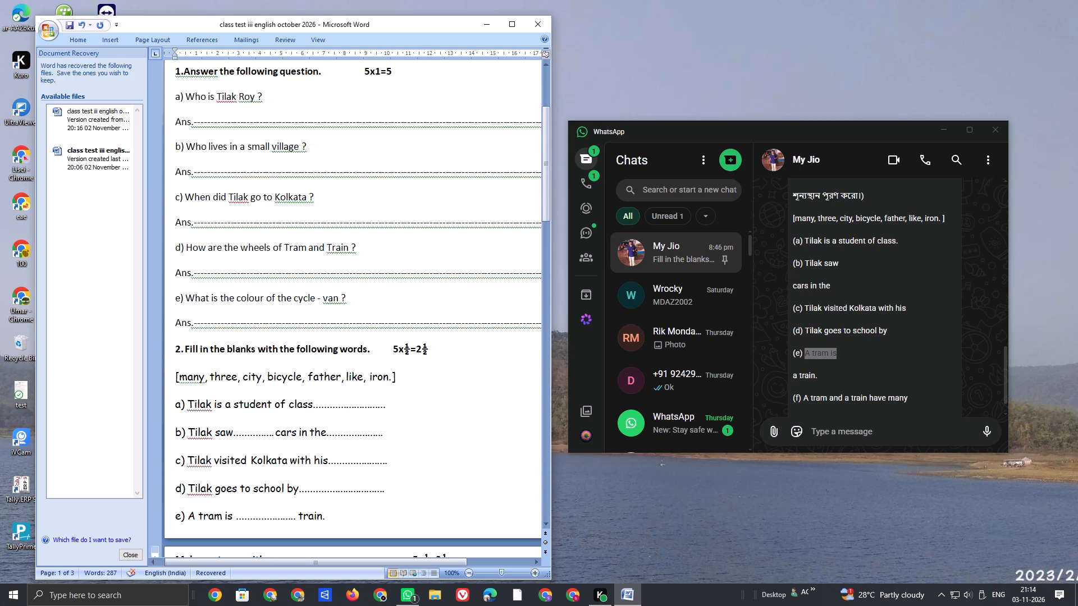
{"action": "scroll", "coordinate": [421, 298], "scroll_direction": "down", "scroll_amount": 14}
{"action": "scroll", "coordinate": [443, 359], "scroll_direction": "down", "scroll_amount": 3}
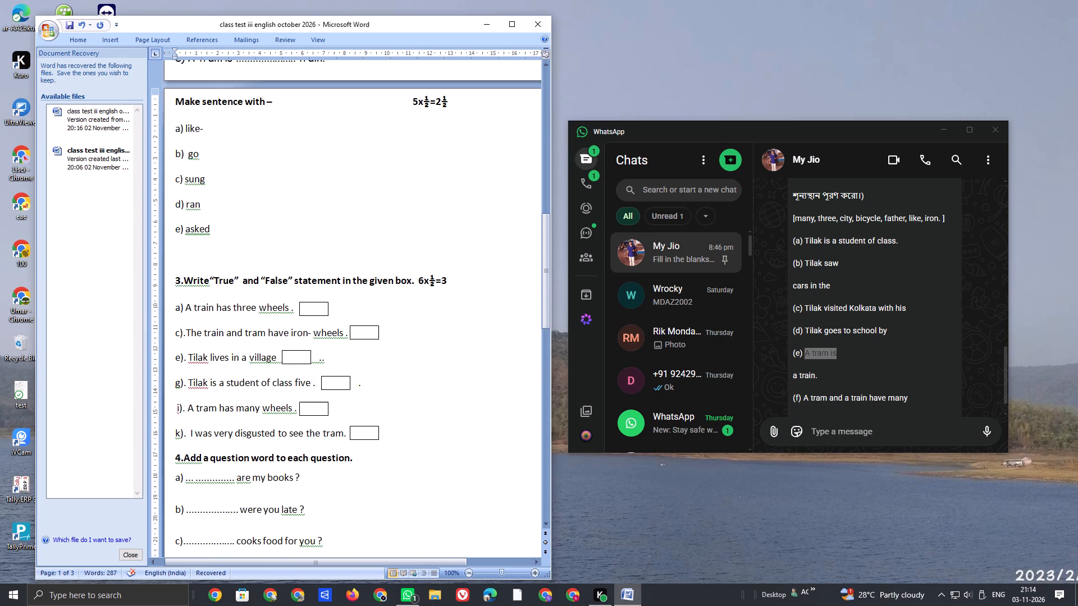
{"action": "scroll", "coordinate": [438, 322], "scroll_direction": "down", "scroll_amount": 9}
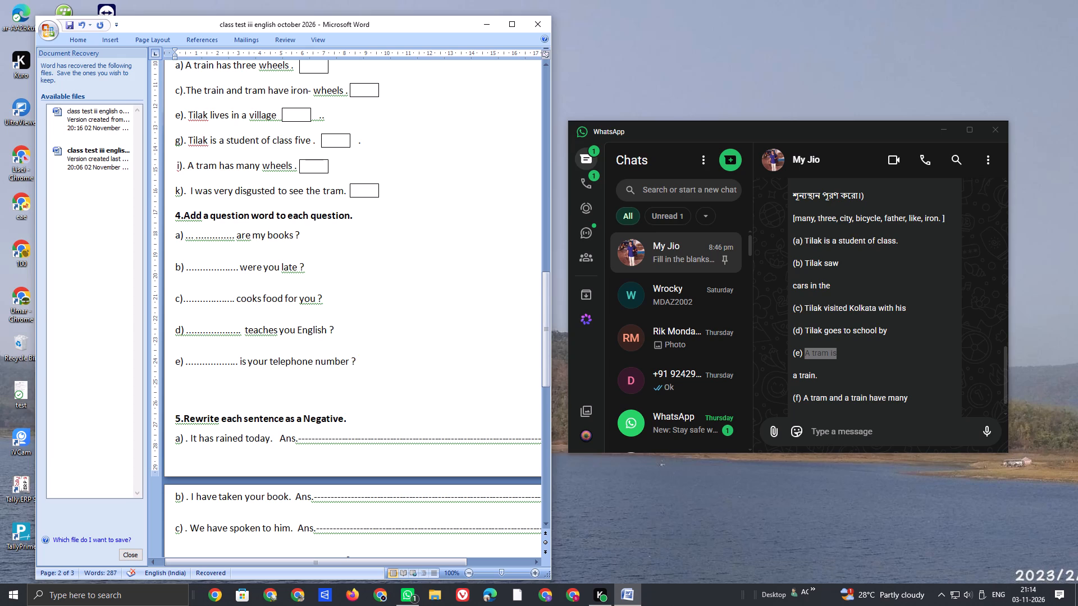
{"action": "scroll", "coordinate": [243, 250], "scroll_direction": "down", "scroll_amount": 4}
{"action": "scroll", "coordinate": [259, 285], "scroll_direction": "up", "scroll_amount": 1}
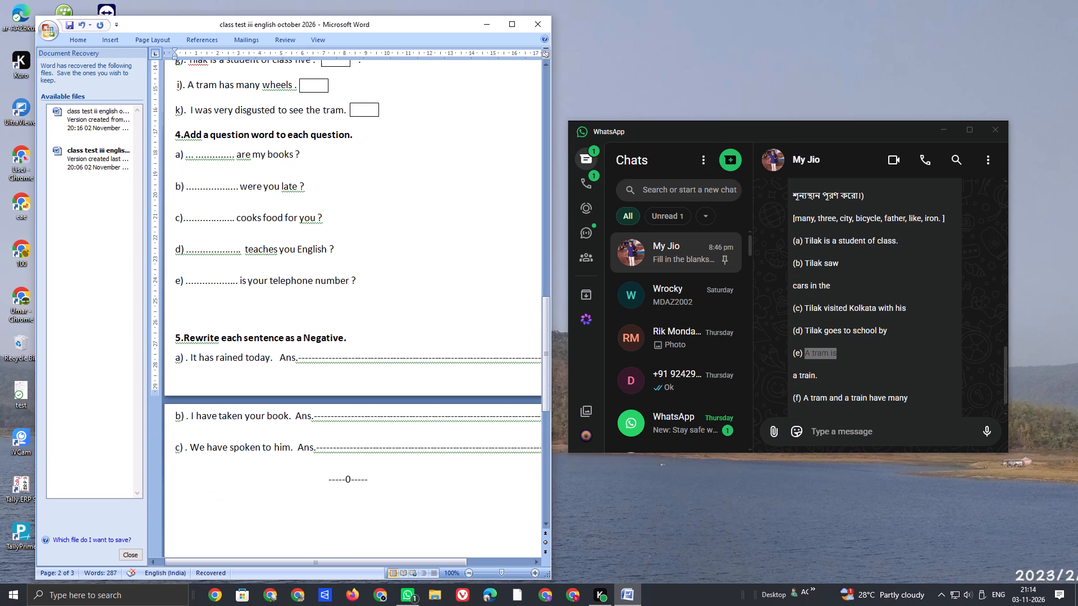
{"action": "scroll", "coordinate": [263, 279], "scroll_direction": "up", "scroll_amount": 8}
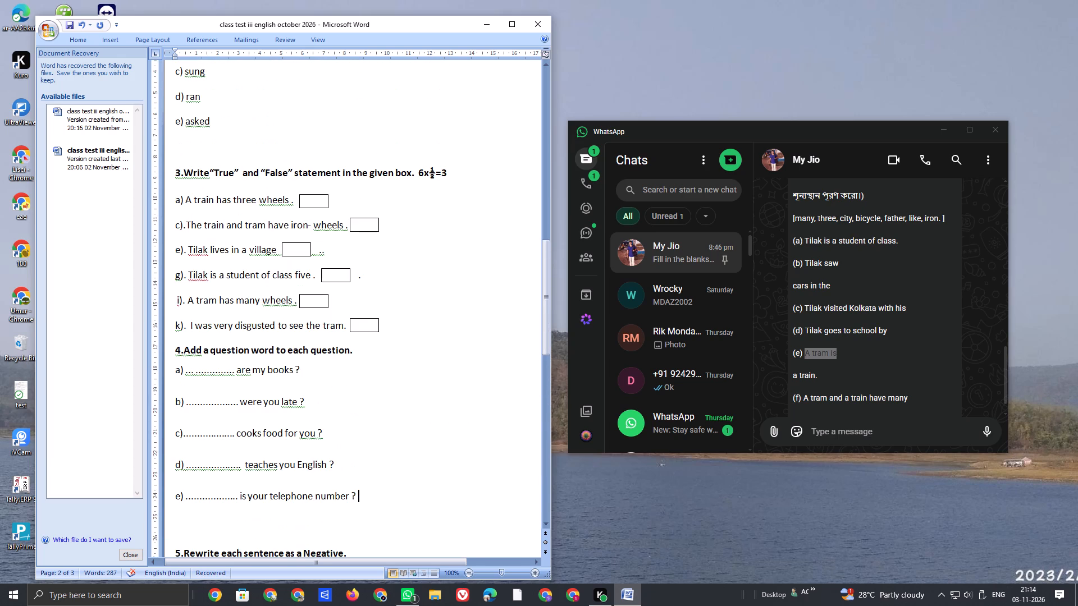
{"action": "scroll", "coordinate": [273, 238], "scroll_direction": "up", "scroll_amount": 8}
{"action": "scroll", "coordinate": [307, 257], "scroll_direction": "up", "scroll_amount": 19}
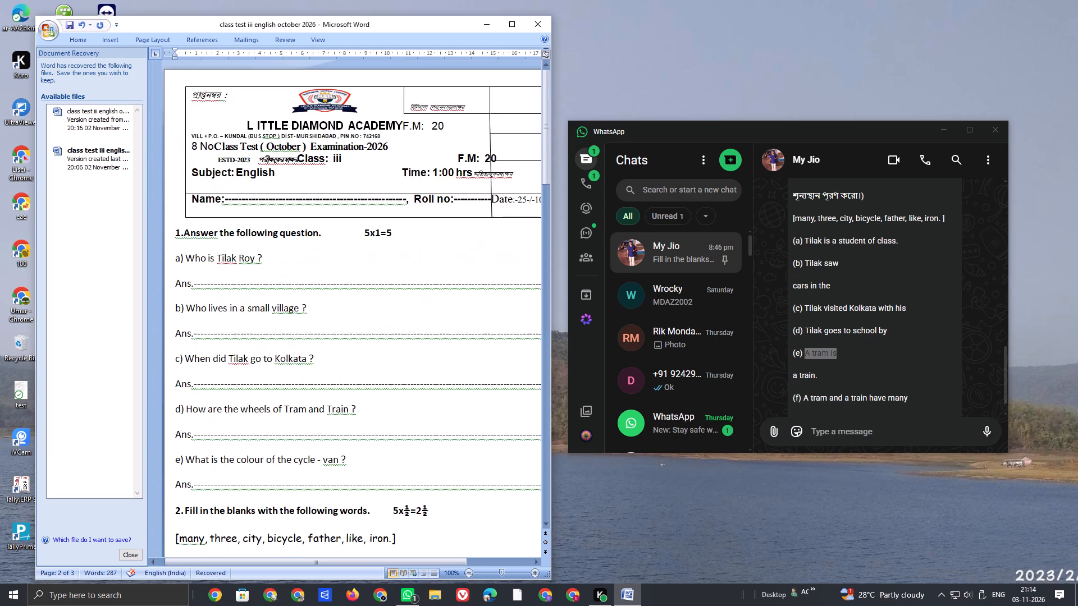
{"action": "scroll", "coordinate": [314, 279], "scroll_direction": "down", "scroll_amount": 16}
{"action": "scroll", "coordinate": [392, 327], "scroll_direction": "down", "scroll_amount": 8}
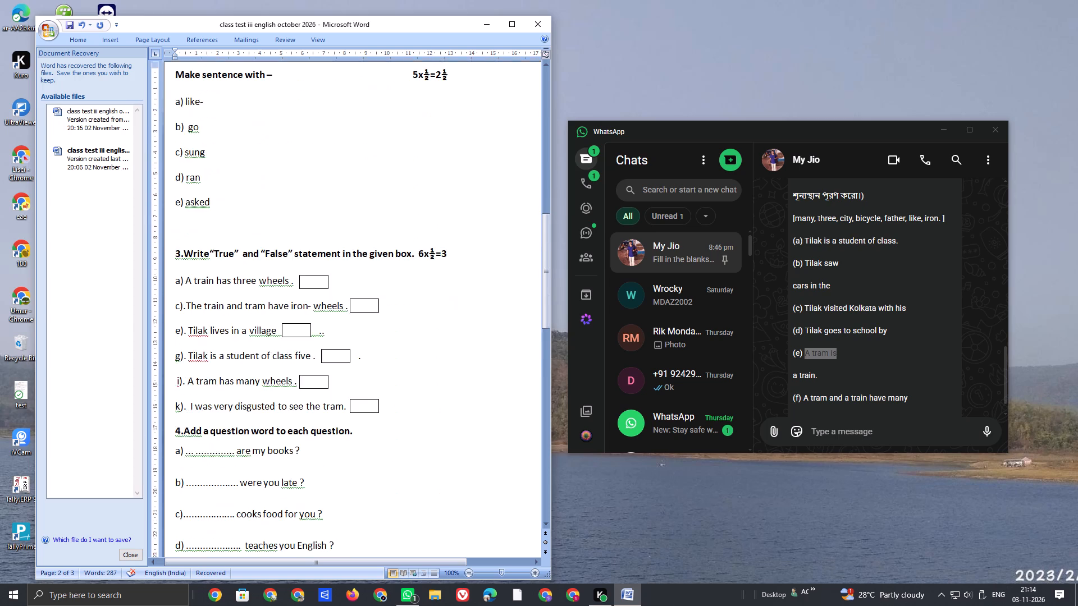
{"action": "scroll", "coordinate": [407, 342], "scroll_direction": "down", "scroll_amount": 5}
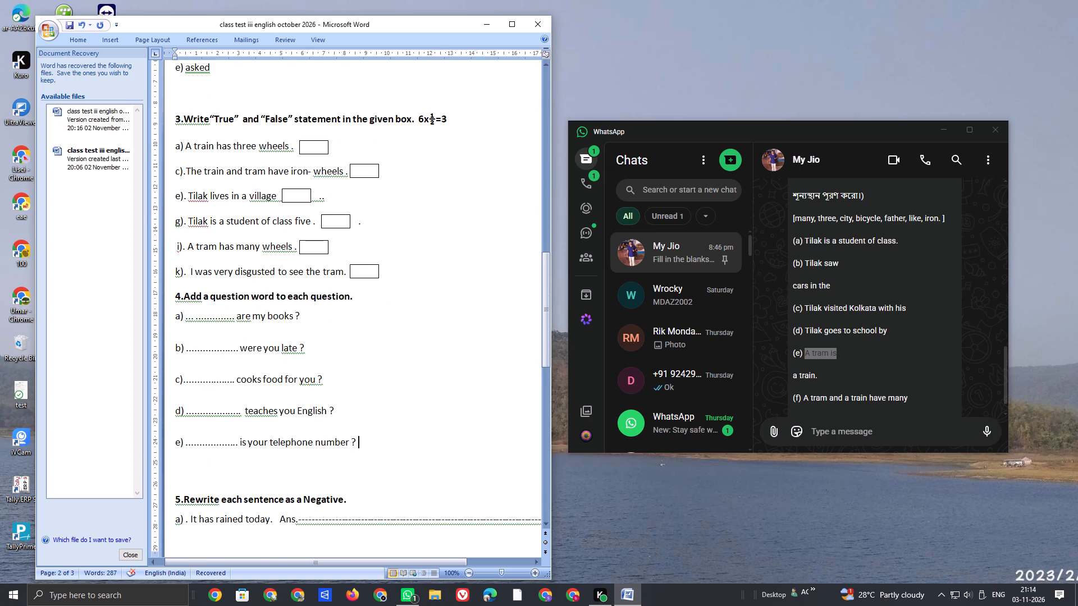
Review the paper from section 1 to section 5, checking the questions and the marks in the section headings.
{"action": "scroll", "coordinate": [410, 329], "scroll_direction": "down", "scroll_amount": 1}
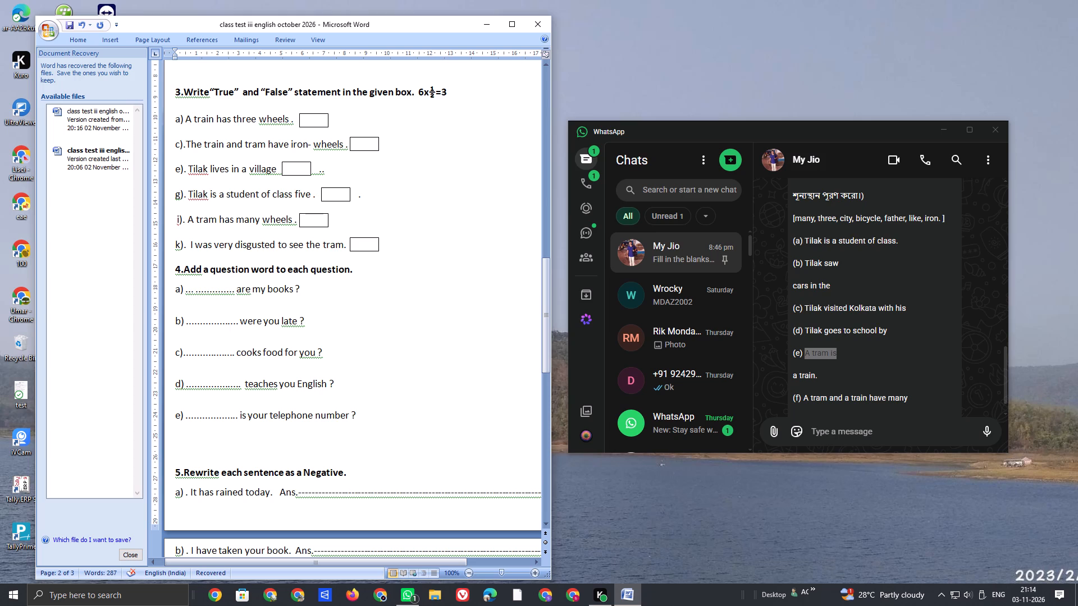
{"action": "scroll", "coordinate": [239, 388], "scroll_direction": "down", "scroll_amount": 1}
{"action": "scroll", "coordinate": [241, 382], "scroll_direction": "up", "scroll_amount": 18}
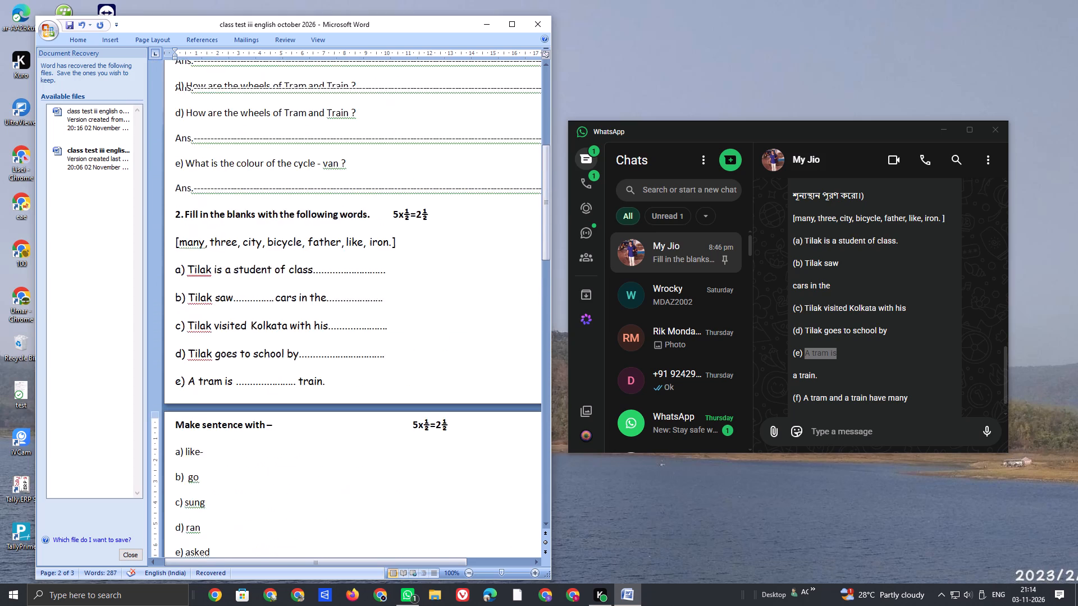
{"action": "scroll", "coordinate": [288, 346], "scroll_direction": "up", "scroll_amount": 13}
{"action": "scroll", "coordinate": [376, 314], "scroll_direction": "down", "scroll_amount": 12}
{"action": "scroll", "coordinate": [449, 327], "scroll_direction": "down", "scroll_amount": 2}
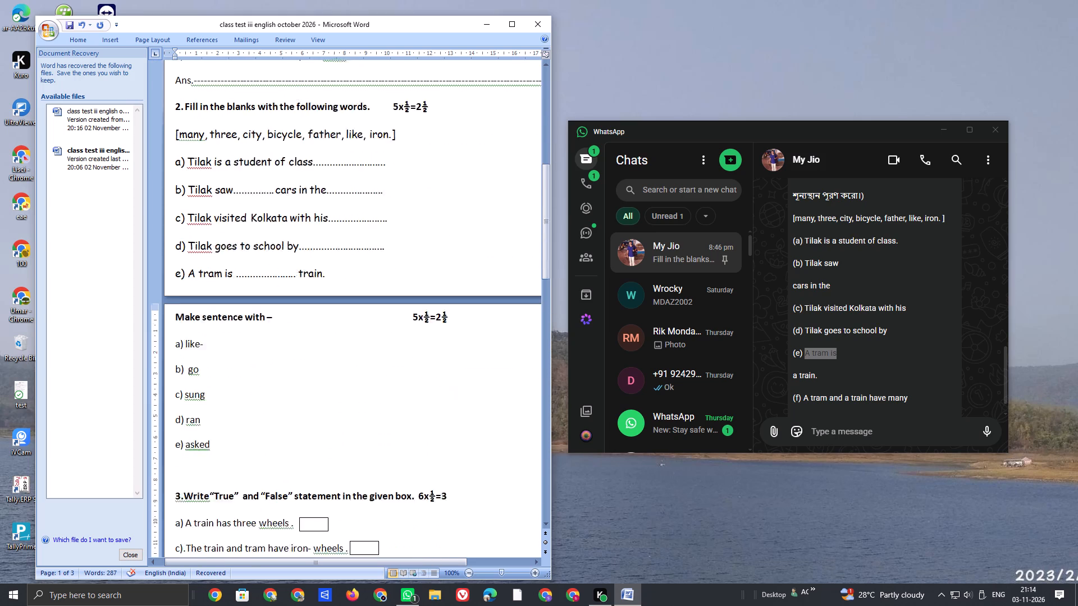
{"action": "scroll", "coordinate": [456, 351], "scroll_direction": "down", "scroll_amount": 16}
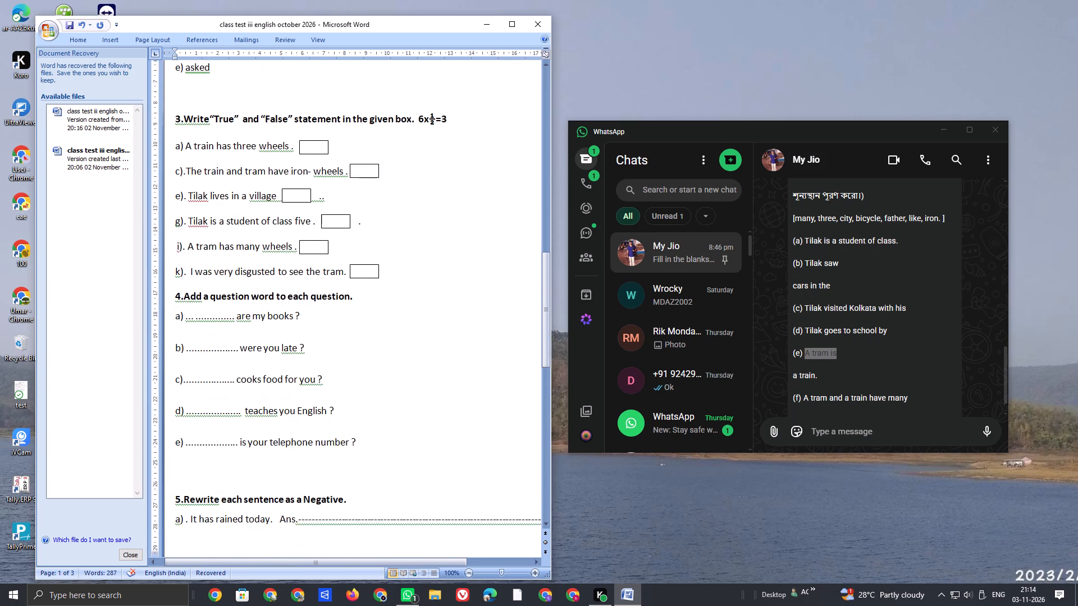
{"action": "scroll", "coordinate": [440, 346], "scroll_direction": "down", "scroll_amount": 2}
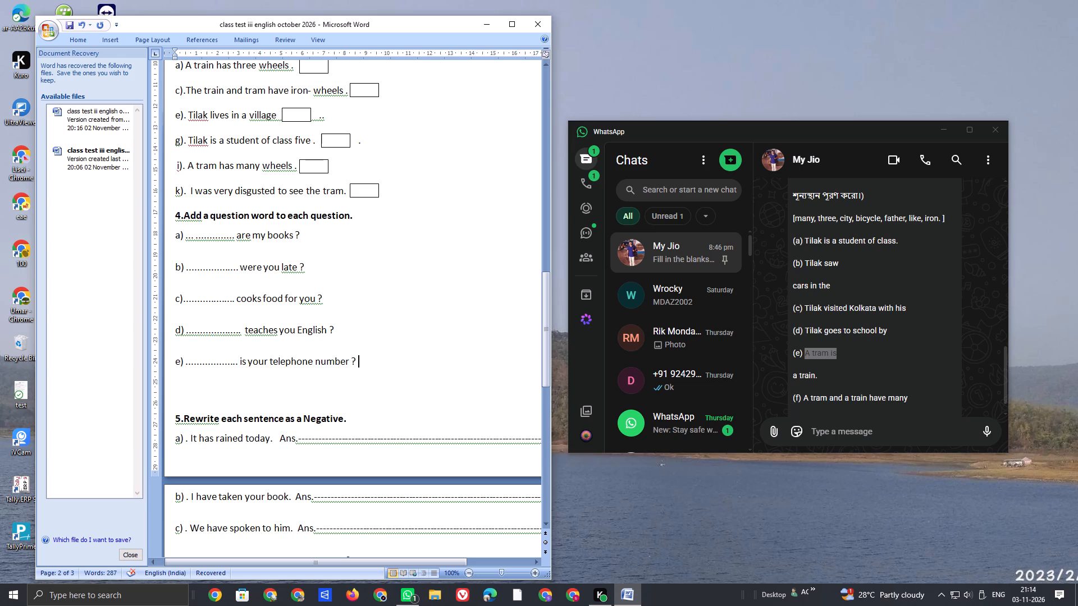
Add the marks "5x1= 5" after the section 4 heading "Add a question word to each question.".
{"action": "left_click", "coordinate": [364, 221]}
{"action": "key", "text": "space"}
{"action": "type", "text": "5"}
Complete the marks after the section 4 heading "Add a question word to each question." so they read "5x1= 5".
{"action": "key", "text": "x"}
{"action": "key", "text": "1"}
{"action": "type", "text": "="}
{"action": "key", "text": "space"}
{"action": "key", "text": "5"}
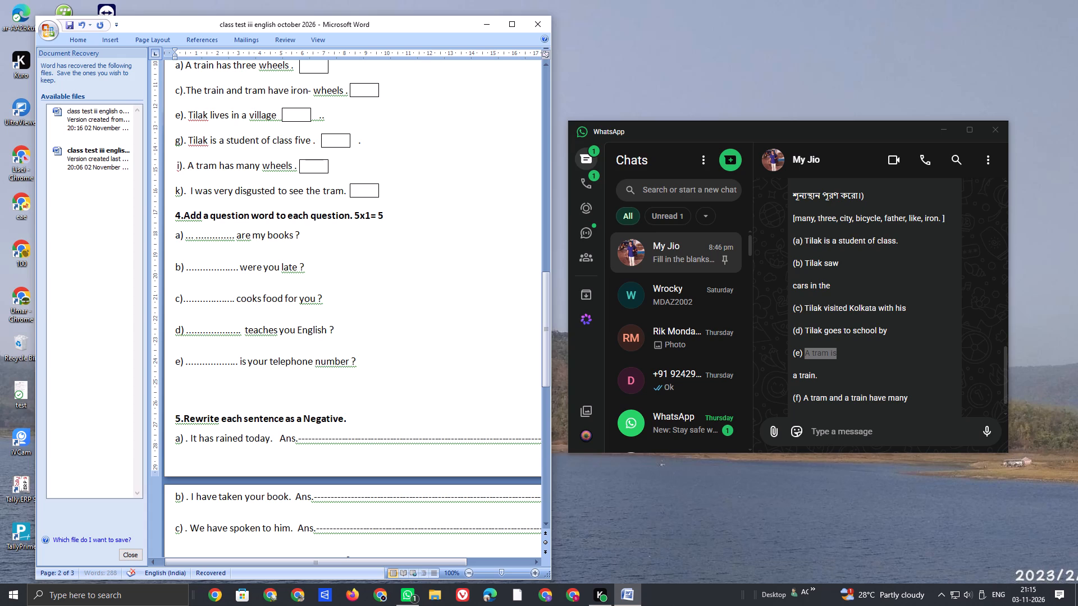
Review the whole paper from the header to section 5, checking the marks in each section heading against the full marks.
{"action": "scroll", "coordinate": [389, 226], "scroll_direction": "up", "scroll_amount": 20}
{"action": "scroll", "coordinate": [389, 226], "scroll_direction": "up", "scroll_amount": 14}
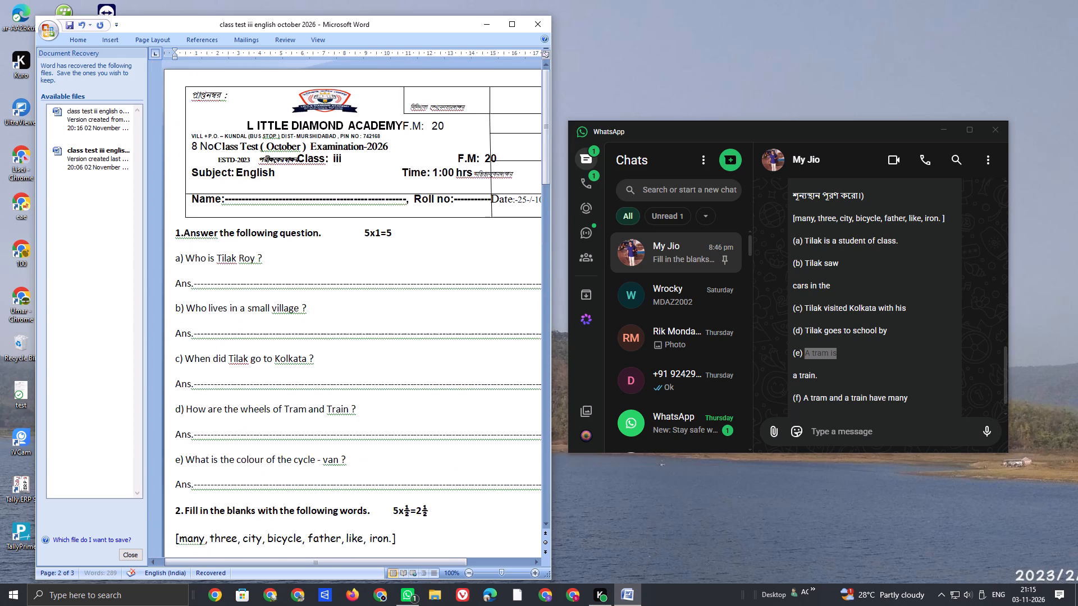
{"action": "scroll", "coordinate": [396, 263], "scroll_direction": "down", "scroll_amount": 20}
{"action": "scroll", "coordinate": [424, 244], "scroll_direction": "down", "scroll_amount": 2}
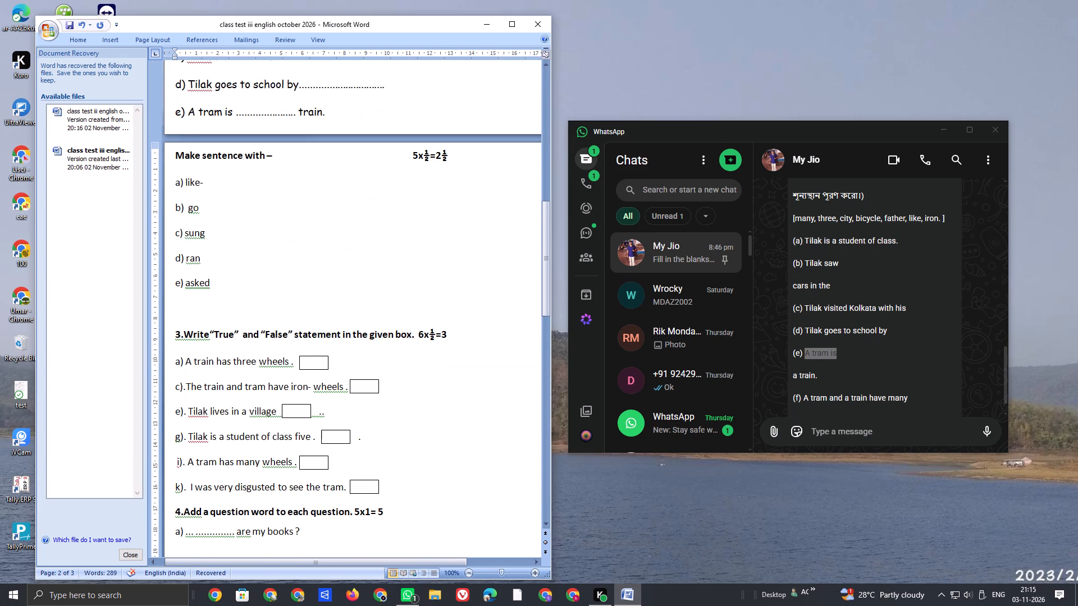
{"action": "scroll", "coordinate": [426, 247], "scroll_direction": "down", "scroll_amount": 12}
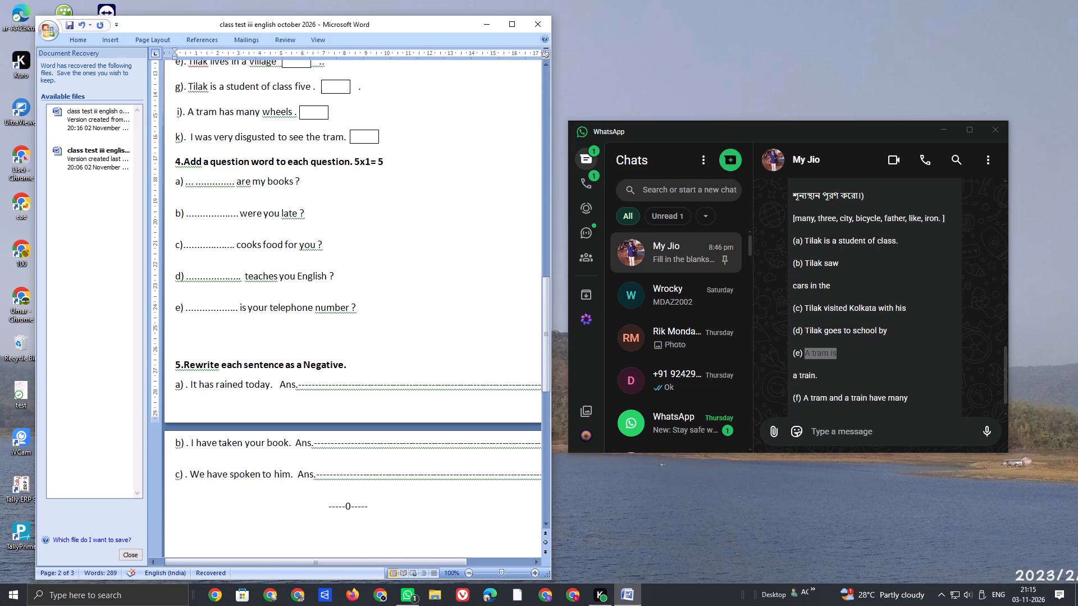
{"action": "scroll", "coordinate": [402, 263], "scroll_direction": "up", "scroll_amount": 20}
{"action": "scroll", "coordinate": [402, 263], "scroll_direction": "up", "scroll_amount": 14}
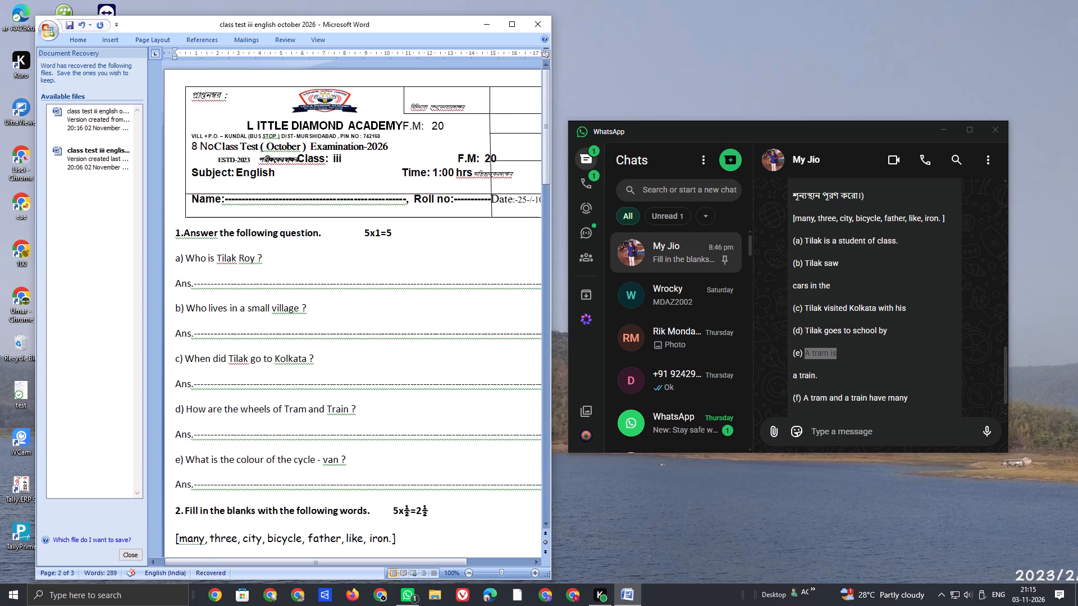
{"action": "scroll", "coordinate": [409, 254], "scroll_direction": "up", "scroll_amount": 1}
{"action": "scroll", "coordinate": [409, 254], "scroll_direction": "down", "scroll_amount": 19}
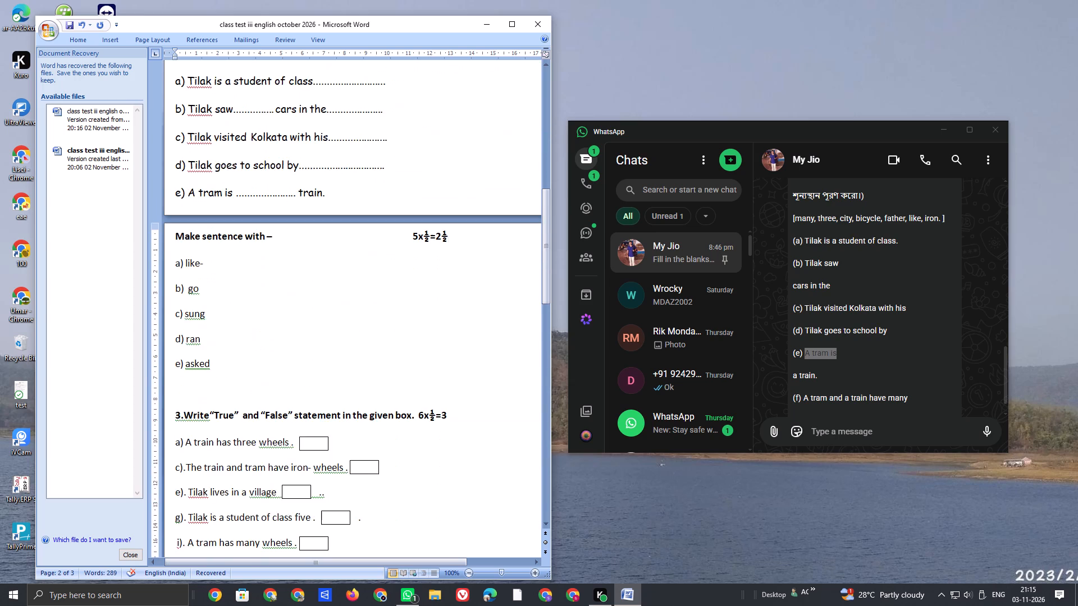
{"action": "scroll", "coordinate": [422, 251], "scroll_direction": "down", "scroll_amount": 6}
{"action": "scroll", "coordinate": [436, 264], "scroll_direction": "up", "scroll_amount": 12}
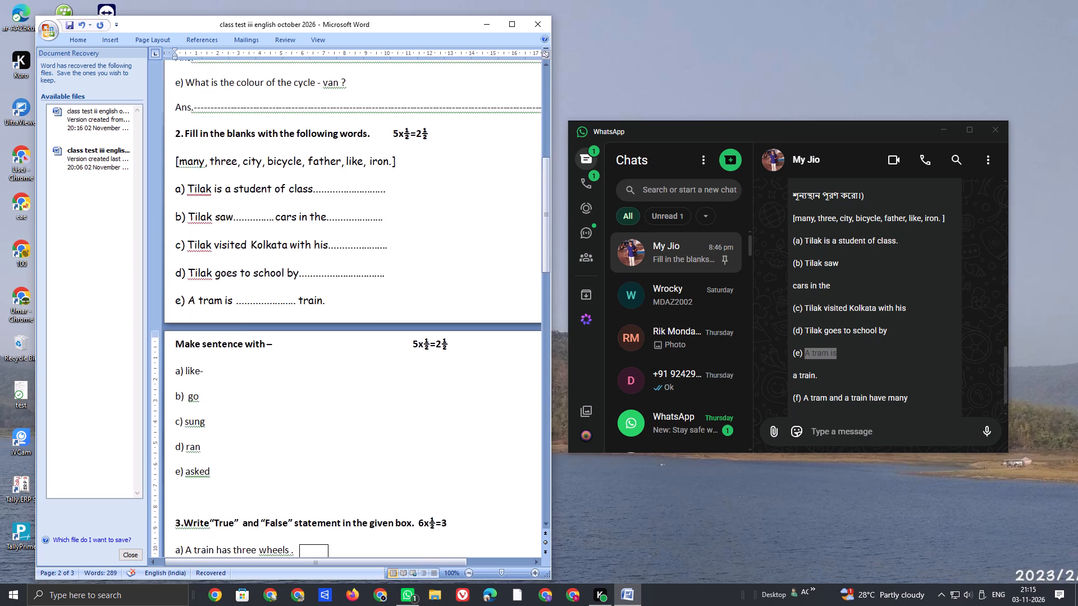
{"action": "scroll", "coordinate": [438, 258], "scroll_direction": "up", "scroll_amount": 14}
{"action": "scroll", "coordinate": [418, 252], "scroll_direction": "down", "scroll_amount": 12}
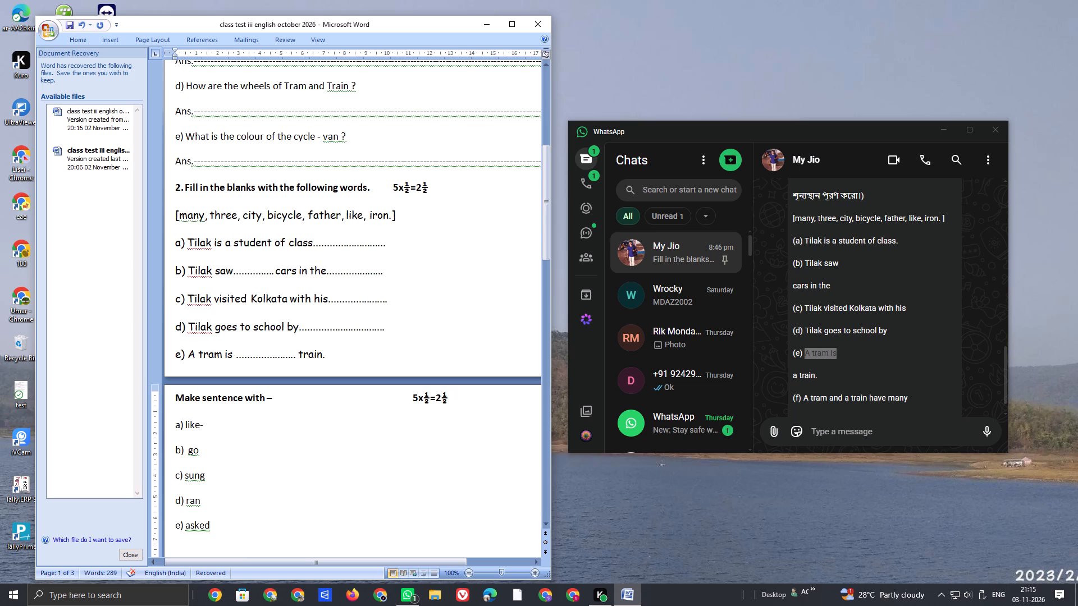
{"action": "scroll", "coordinate": [464, 435], "scroll_direction": "down", "scroll_amount": 14}
{"action": "scroll", "coordinate": [453, 391], "scroll_direction": "down", "scroll_amount": 3}
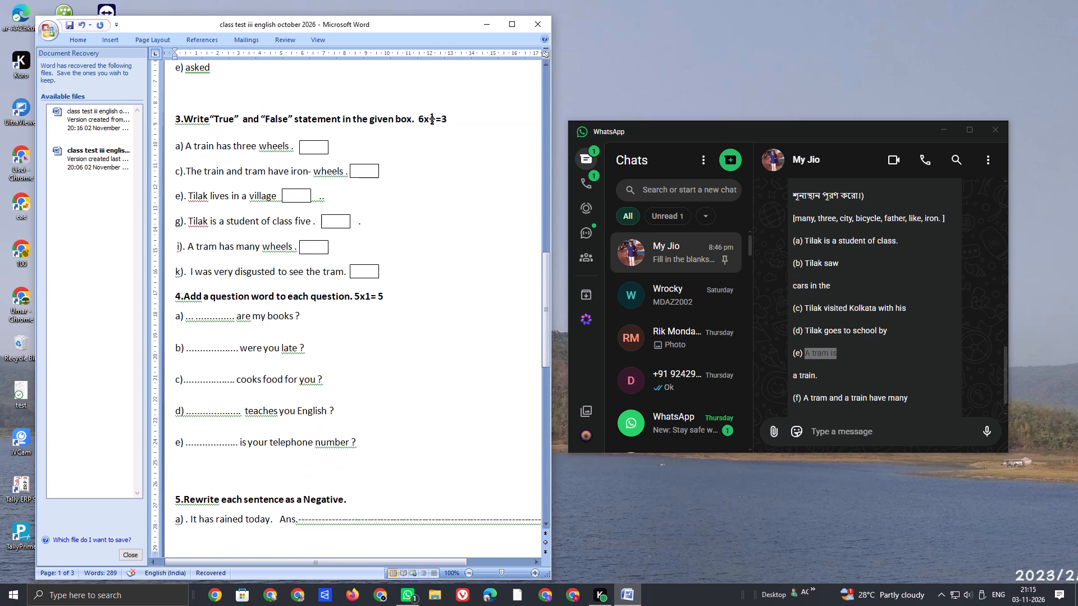
{"action": "scroll", "coordinate": [453, 391], "scroll_direction": "down", "scroll_amount": 4}
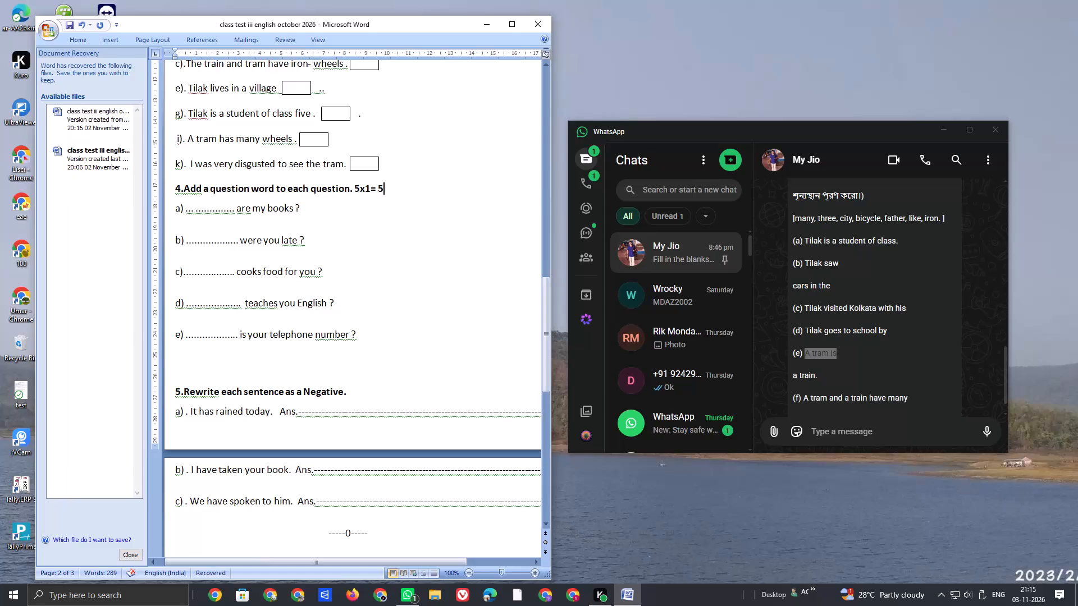
Start a new item f) below item e) in section 4 with a dotted blank.
{"action": "scroll", "coordinate": [388, 422], "scroll_direction": "down", "scroll_amount": 2}
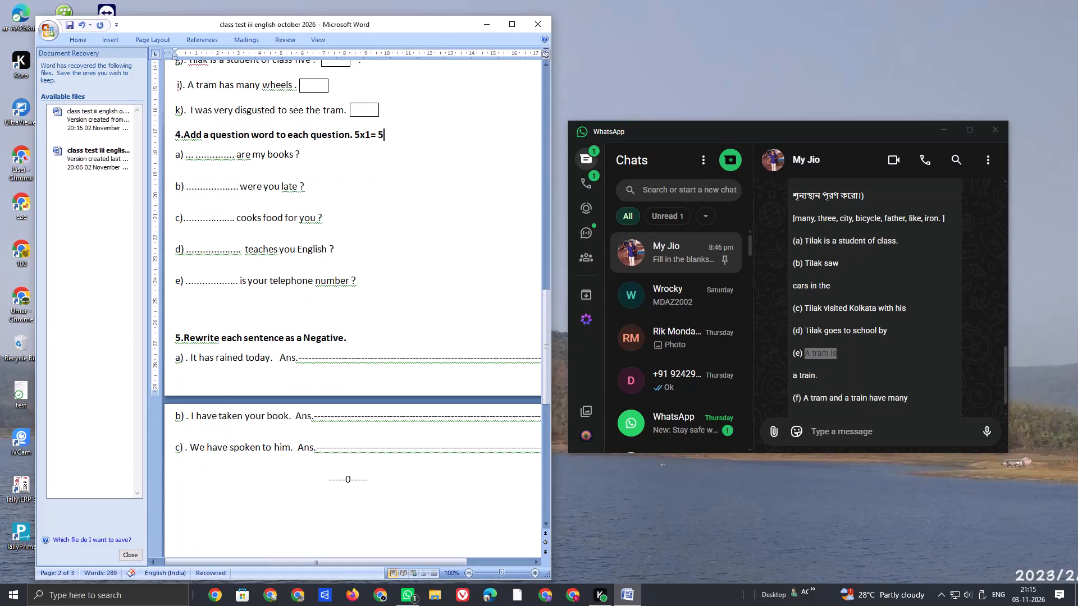
{"action": "scroll", "coordinate": [382, 423], "scroll_direction": "down", "scroll_amount": 2}
{"action": "scroll", "coordinate": [382, 423], "scroll_direction": "up", "scroll_amount": 2}
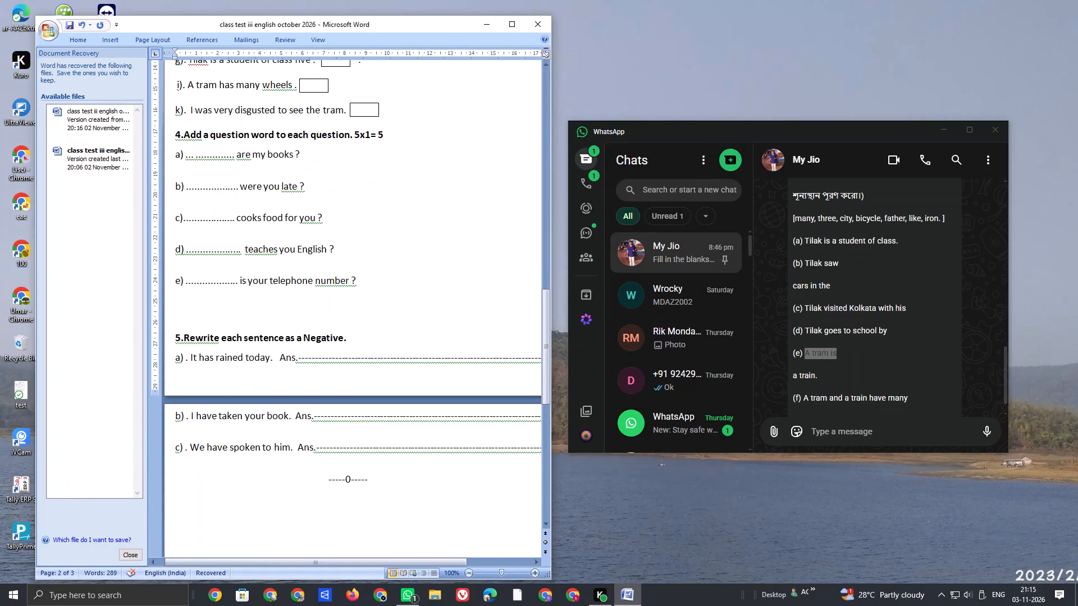
{"action": "left_click", "coordinate": [197, 301]}
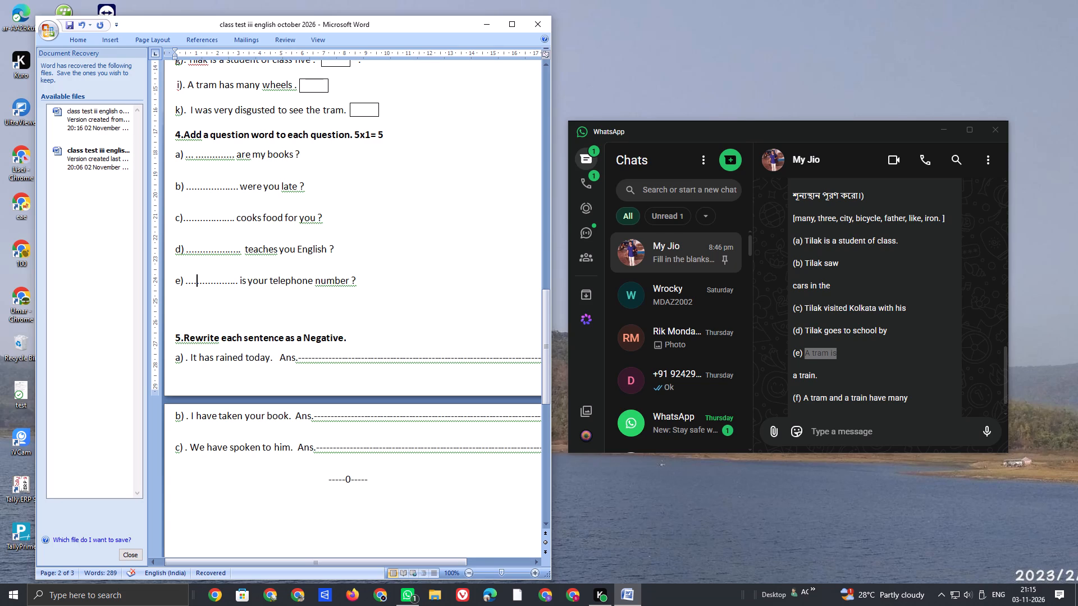
{"action": "left_click", "coordinate": [368, 289]}
{"action": "key", "text": "Return"}
{"action": "key", "text": "f"}
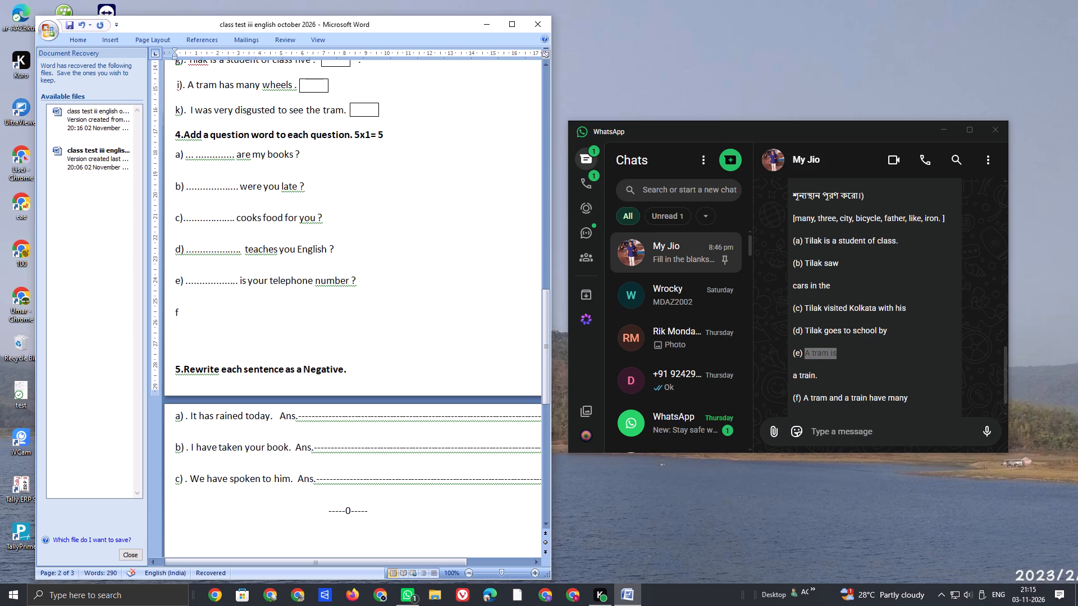
{"action": "type", "text": ")"}
{"action": "key", "text": "space"}
{"action": "key", "text": "period"}
{"action": "key", "text": "period"}
{"action": "key", "text": "period"}
{"action": "key", "text": "period"}
{"action": "key", "text": "period"}
{"action": "key", "text": "period"}
{"action": "key", "text": "period"}
{"action": "key", "text": "period"}
{"action": "key", "text": "period"}
{"action": "key", "text": "period"}
{"action": "key", "text": "period"}
{"action": "key", "text": "period"}
{"action": "key", "text": "period"}
{"action": "key", "text": "period"}
{"action": "key", "text": "period"}
{"action": "type", "text": "..."}
{"action": "key", "text": "space"}
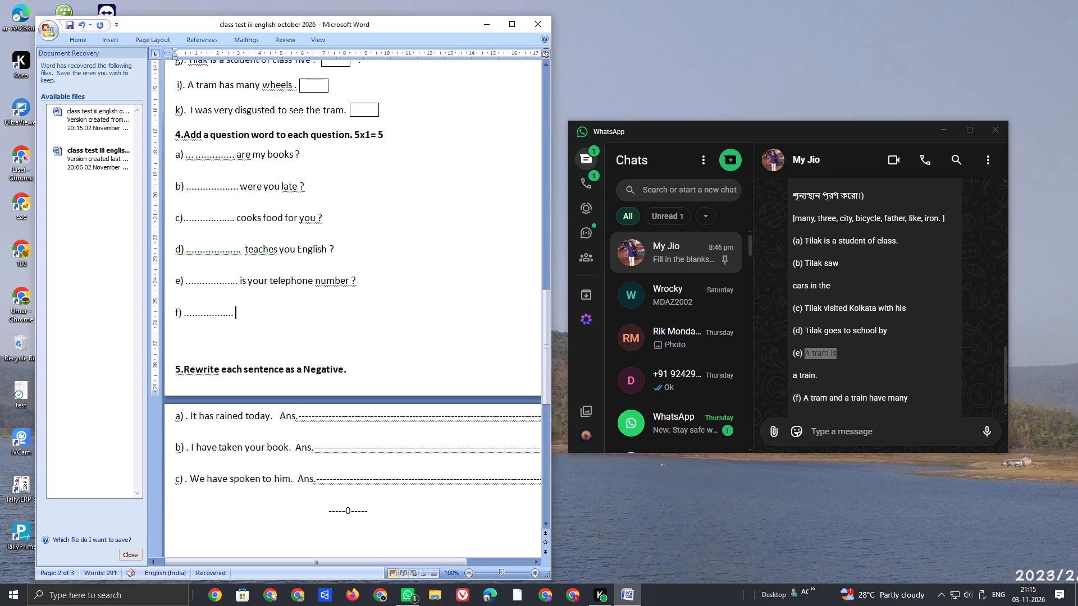
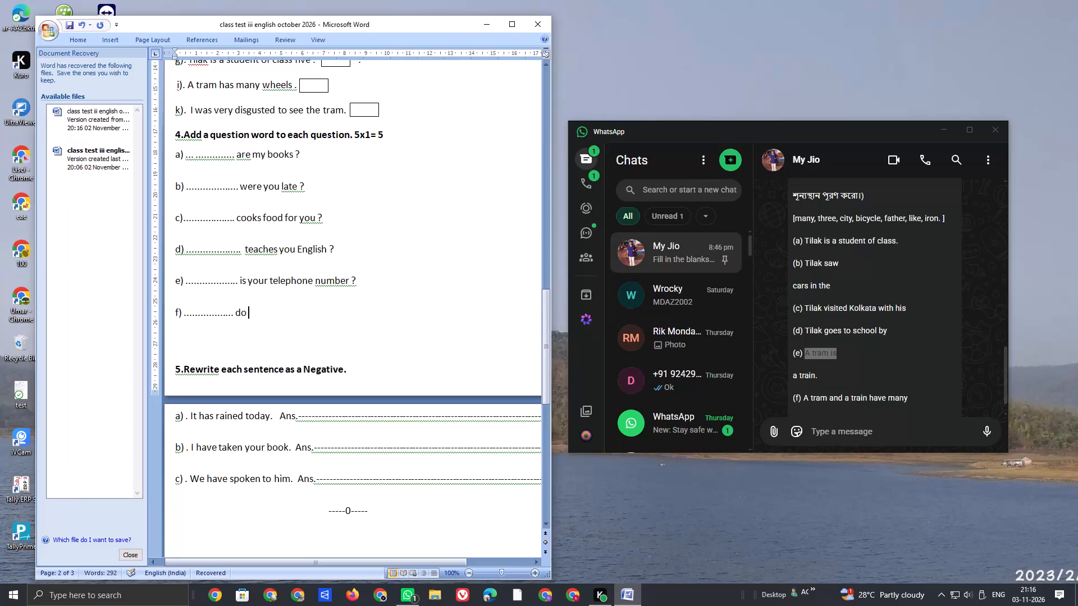
Complete item f) in section 4 with the words "you get up ?" after "do".
{"action": "type", "text": "you get"}
{"action": "key", "text": "space"}
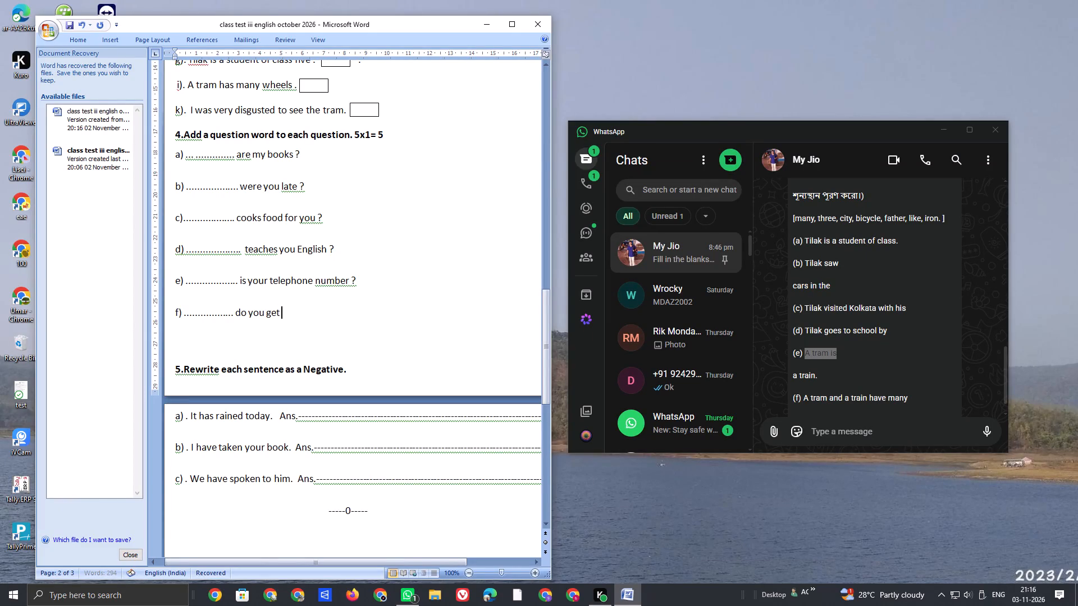
{"action": "type", "text": "up"}
{"action": "key", "text": "space"}
{"action": "key", "text": "shift+question"}
{"action": "key", "text": "Return"}
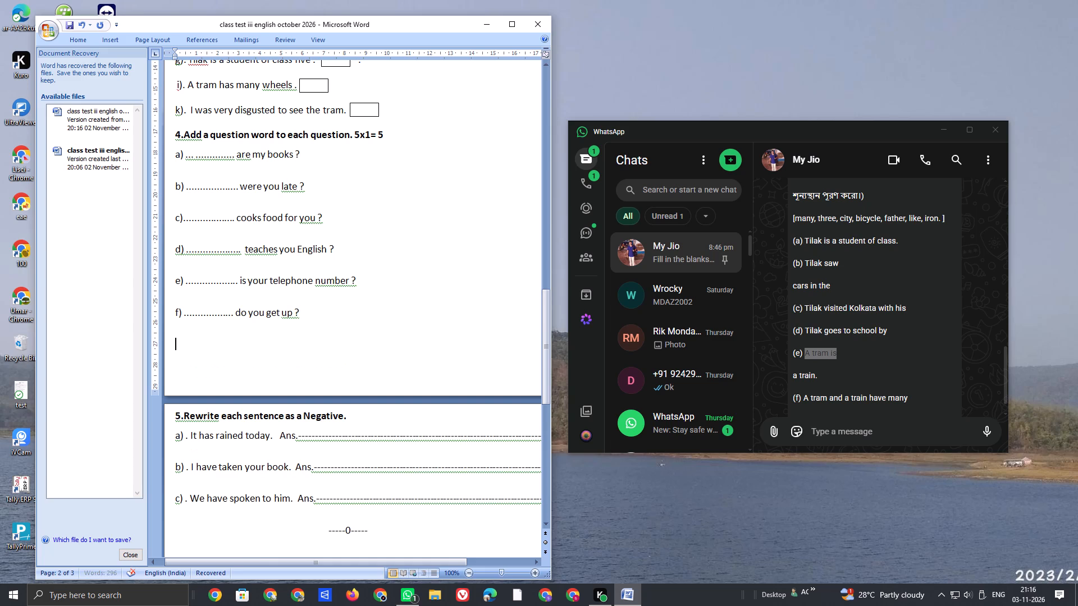
Write item g) in section 4 as a dotted blank followed by "colour do like ?".
{"action": "key", "text": "g"}
{"action": "type", "text": ")"}
{"action": "key", "text": "space"}
{"action": "type", "text": ".................."}
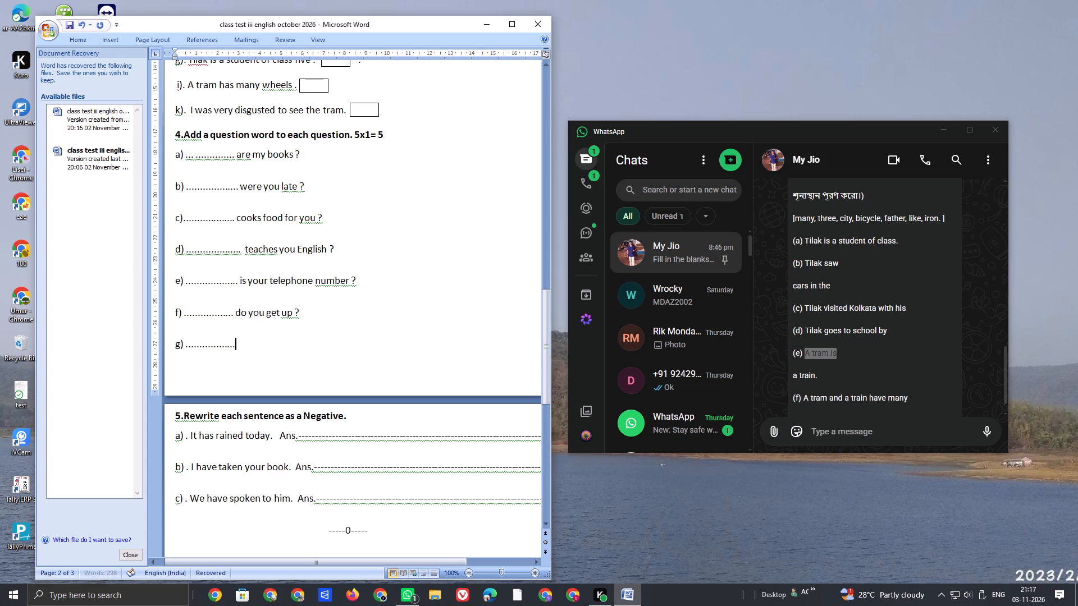
{"action": "key", "text": "space"}
{"action": "type", "text": "c"}
{"action": "type", "text": "olour"}
{"action": "key", "text": "space"}
{"action": "type", "text": "do l;ike"}
{"action": "key", "text": "space"}
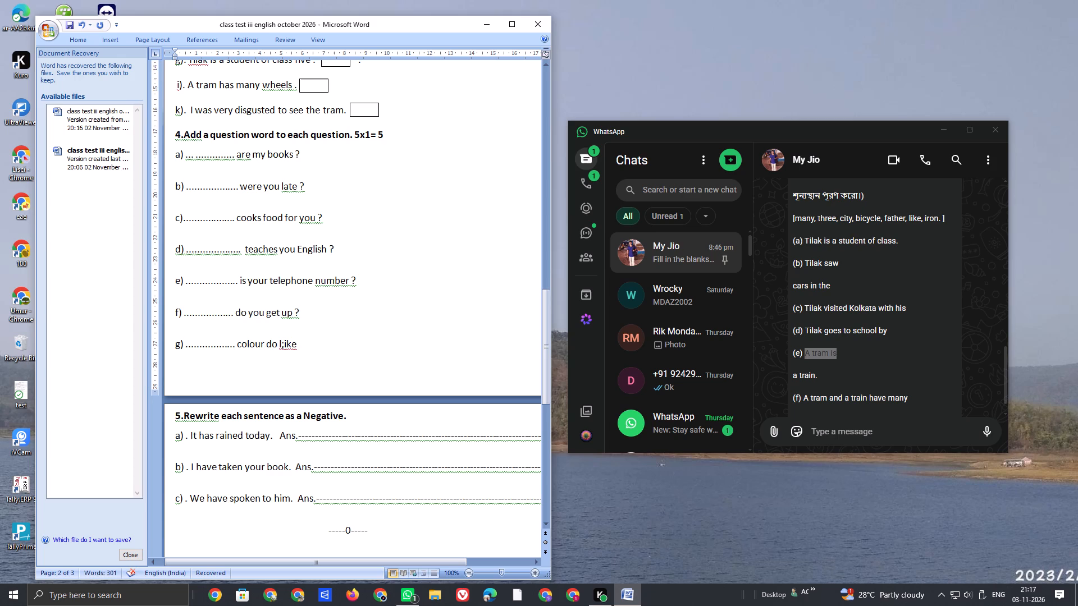
{"action": "key", "text": "BackSpace"}
{"action": "key", "text": "BackSpace"}
{"action": "key", "text": "BackSpace"}
{"action": "key", "text": "BackSpace"}
{"action": "key", "text": "BackSpace"}
{"action": "type", "text": "ike"}
{"action": "key", "text": "space"}
{"action": "type", "text": "?"}
{"action": "key", "text": "space"}
{"action": "key", "text": "Return"}
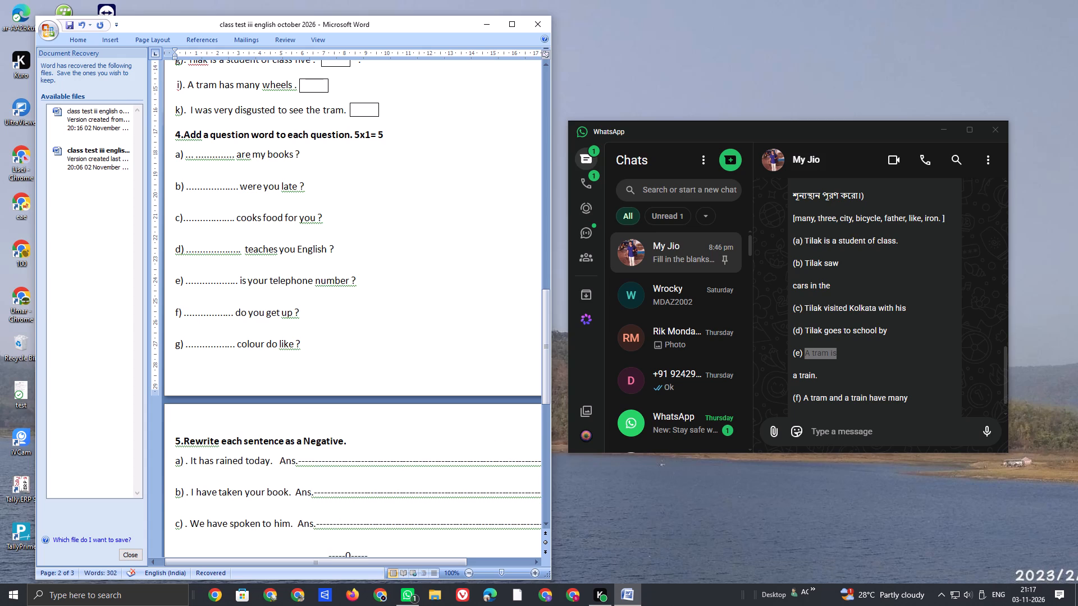
Write item h) in section 4 as a dotted blank followed by "long will it take ?".
{"action": "key", "text": "h"}
{"action": "type", "text": ")"}
{"action": "key", "text": "space"}
{"action": "type", "text": "................."}
{"action": "key", "text": "space"}
{"action": "type", "text": "long"}
{"action": "key", "text": "space"}
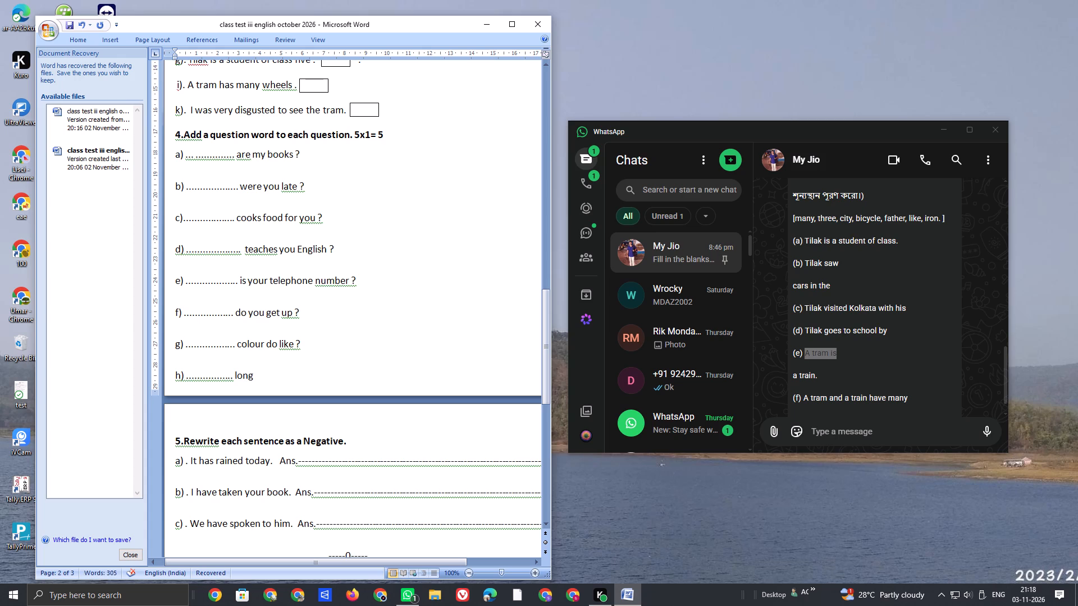
{"action": "type", "text": "will"}
{"action": "key", "text": "space"}
{"action": "type", "text": "it t"}
{"action": "type", "text": "ake"}
{"action": "key", "text": "space"}
{"action": "type", "text": "?"}
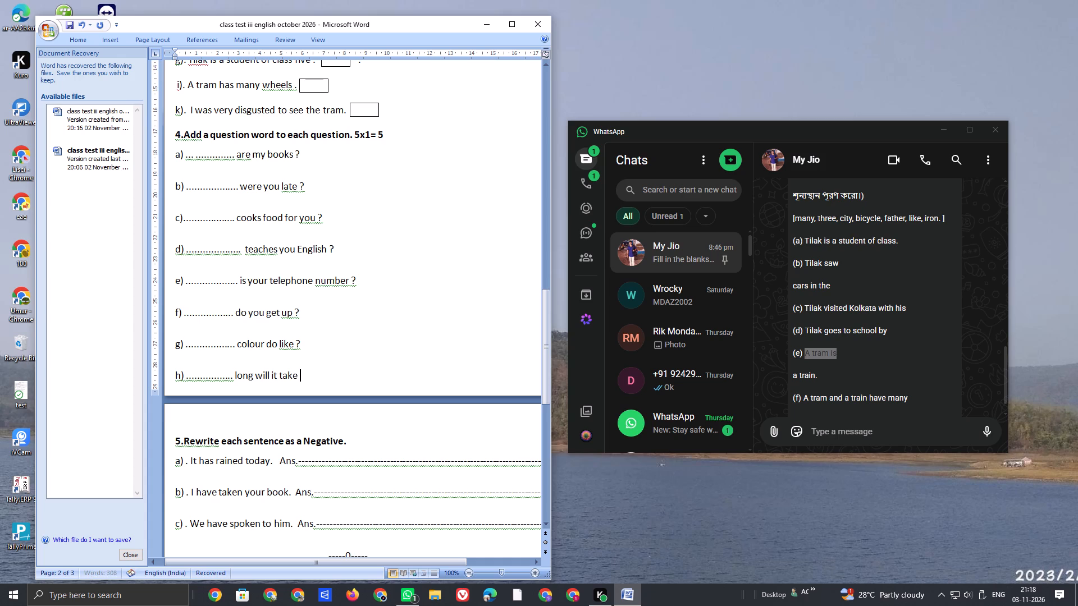
{"action": "key", "text": "space"}
{"action": "key", "text": "Return"}
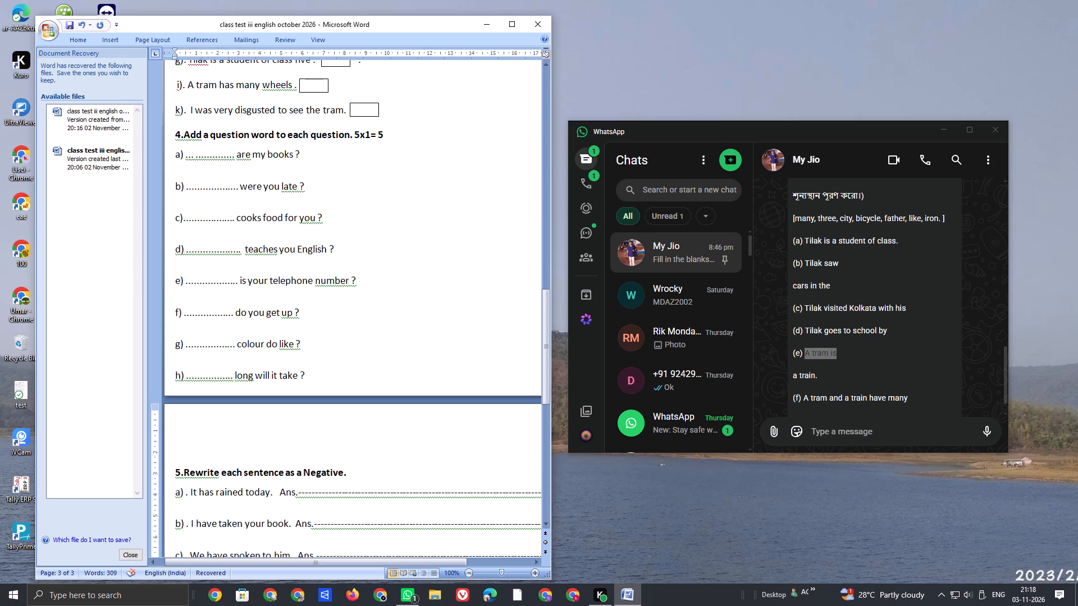
Write item i) in section 4 as a dotted blank followed by "are you ?".
{"action": "key", "text": "i"}
{"action": "type", "text": ")"}
{"action": "key", "text": "space"}
{"action": "type", "text": "....."}
{"action": "key", "text": "space"}
{"action": "type", "text": "are"}
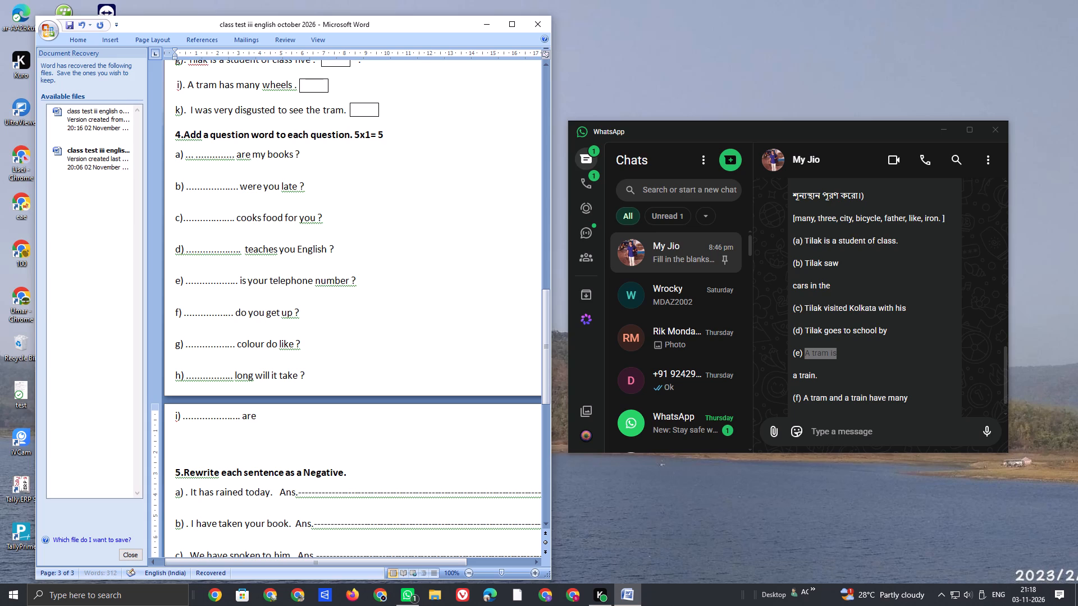
{"action": "key", "text": "space"}
{"action": "type", "text": "you"}
{"action": "key", "text": "space"}
{"action": "type", "text": "?"}
{"action": "key", "text": "space"}
{"action": "key", "text": "Return"}
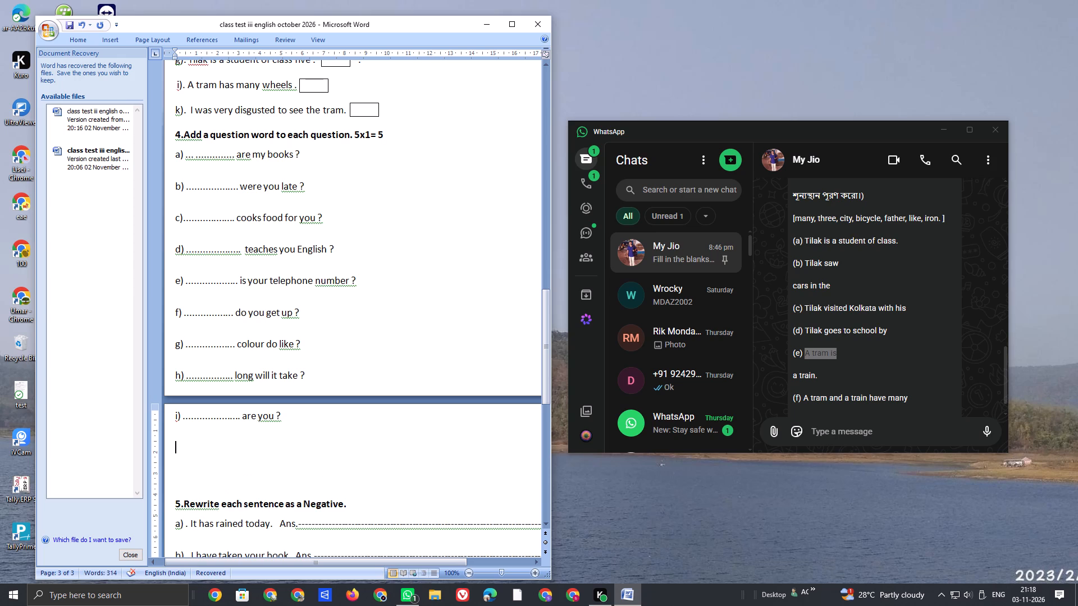
Write item j) in section 4 as a dotted blank directly after the bracket, followed by "far is your school ?".
{"action": "key", "text": "j"}
{"action": "type", "text": ")"}
{"action": "key", "text": "space"}
{"action": "key", "text": "BackSpace"}
{"action": "key", "text": "period"}
{"action": "key", "text": "period"}
{"action": "key", "text": "period"}
{"action": "key", "text": "period"}
{"action": "key", "text": "period"}
{"action": "key", "text": "period"}
{"action": "key", "text": "period"}
{"action": "key", "text": "period"}
{"action": "key", "text": "period"}
{"action": "key", "text": "period"}
{"action": "key", "text": "period"}
{"action": "key", "text": "period"}
{"action": "key", "text": "period"}
{"action": "key", "text": "period"}
{"action": "type", "text": "........"}
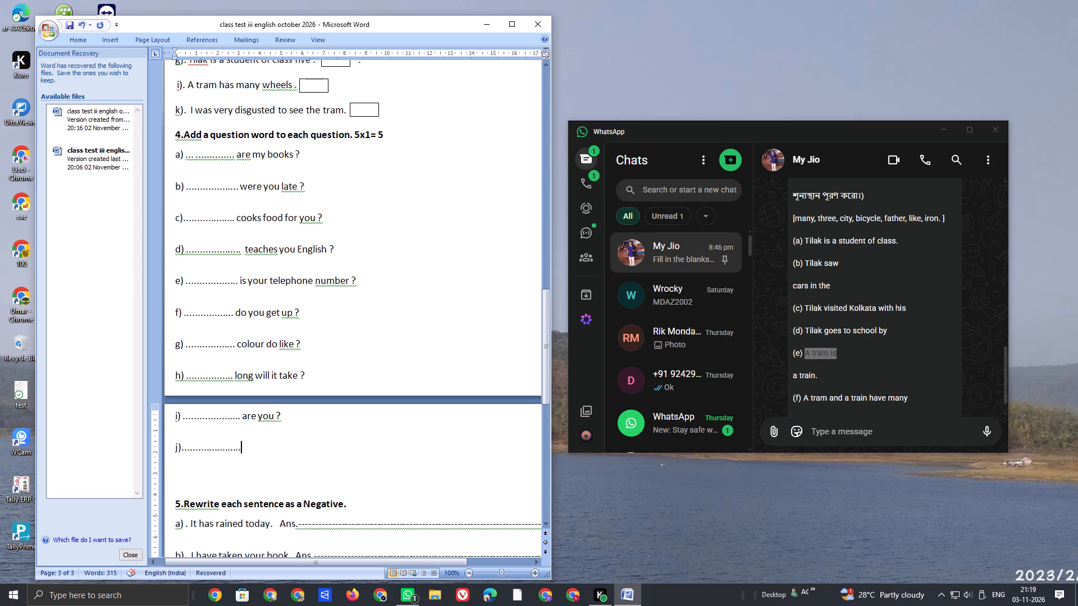
{"action": "type", "text": "far"}
{"action": "key", "text": "space"}
{"action": "type", "text": "is"}
{"action": "key", "text": "space"}
{"action": "type", "text": "your sc"}
{"action": "type", "text": "hool"}
{"action": "key", "text": "space"}
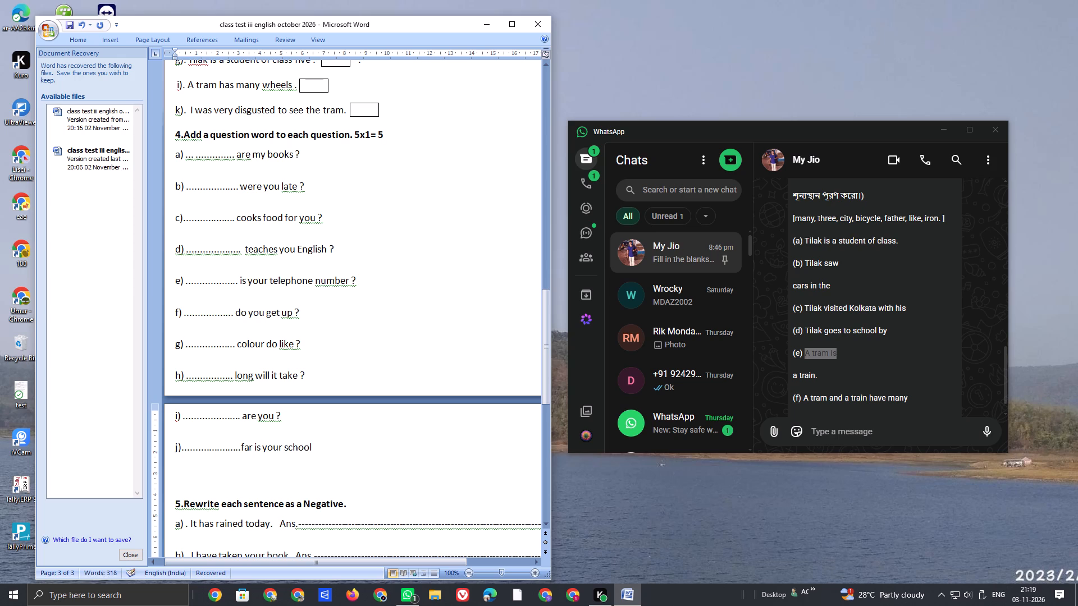
{"action": "type", "text": "?"}
{"action": "key", "text": "space"}
Replace the 1 in section 4's marks with the ½ copied from section 3's heading.
{"action": "scroll", "coordinate": [232, 433], "scroll_direction": "up", "scroll_amount": 3}
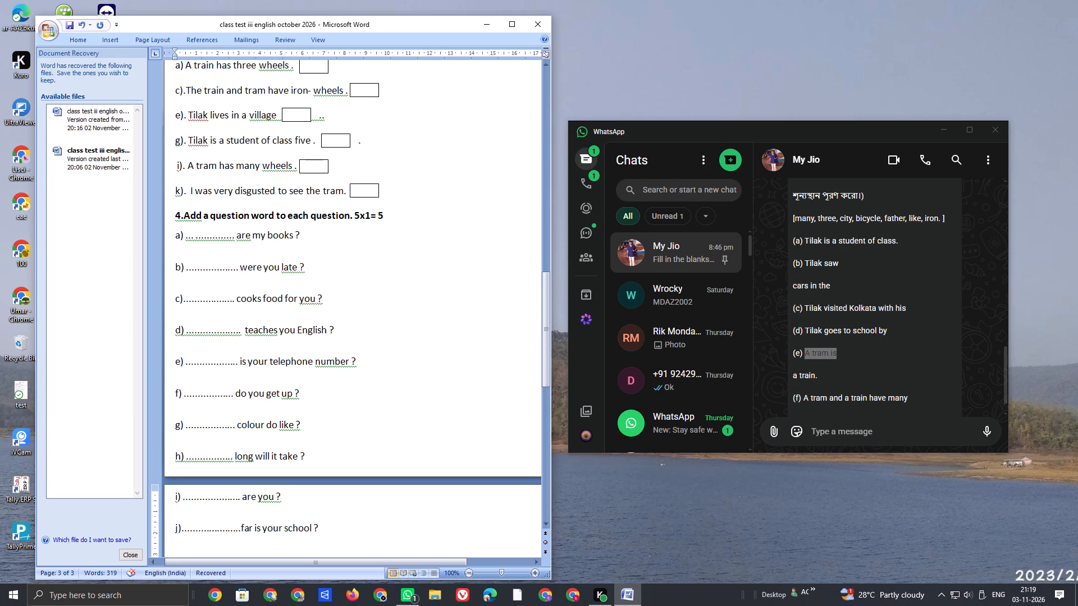
{"action": "scroll", "coordinate": [287, 454], "scroll_direction": "up", "scroll_amount": 2}
{"action": "scroll", "coordinate": [392, 252], "scroll_direction": "up", "scroll_amount": 4}
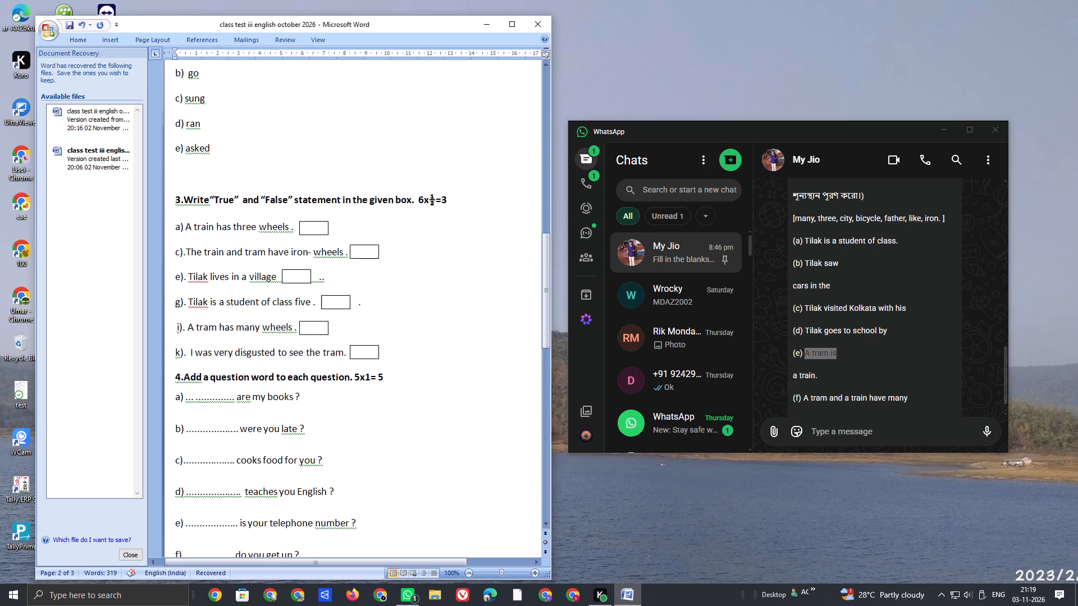
{"action": "scroll", "coordinate": [391, 253], "scroll_direction": "up", "scroll_amount": 1}
{"action": "left_click_drag", "start_coordinate": [430, 228], "coordinate": [435, 228]}
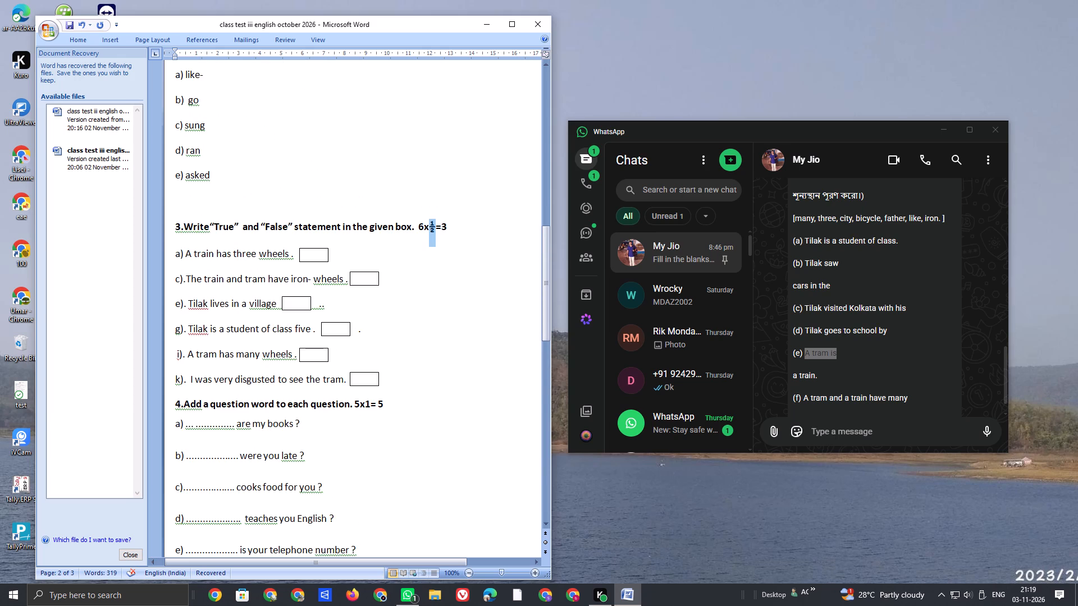
{"action": "left_click_drag", "start_coordinate": [435, 228], "coordinate": [435, 229]}
{"action": "right_click", "coordinate": [432, 229]}
{"action": "left_click", "coordinate": [447, 251]}
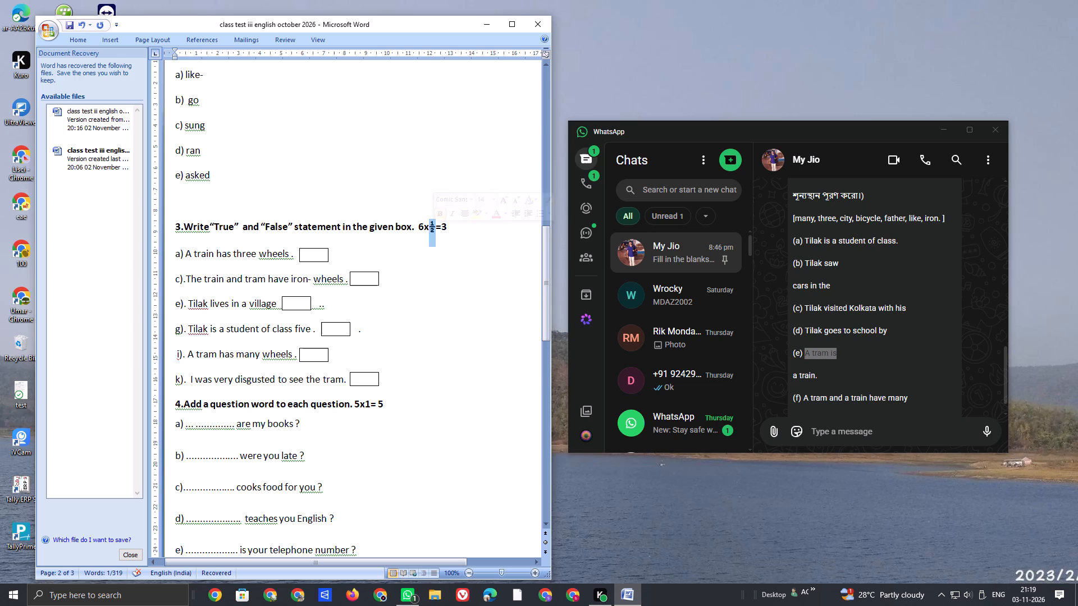
{"action": "left_click", "coordinate": [367, 405]}
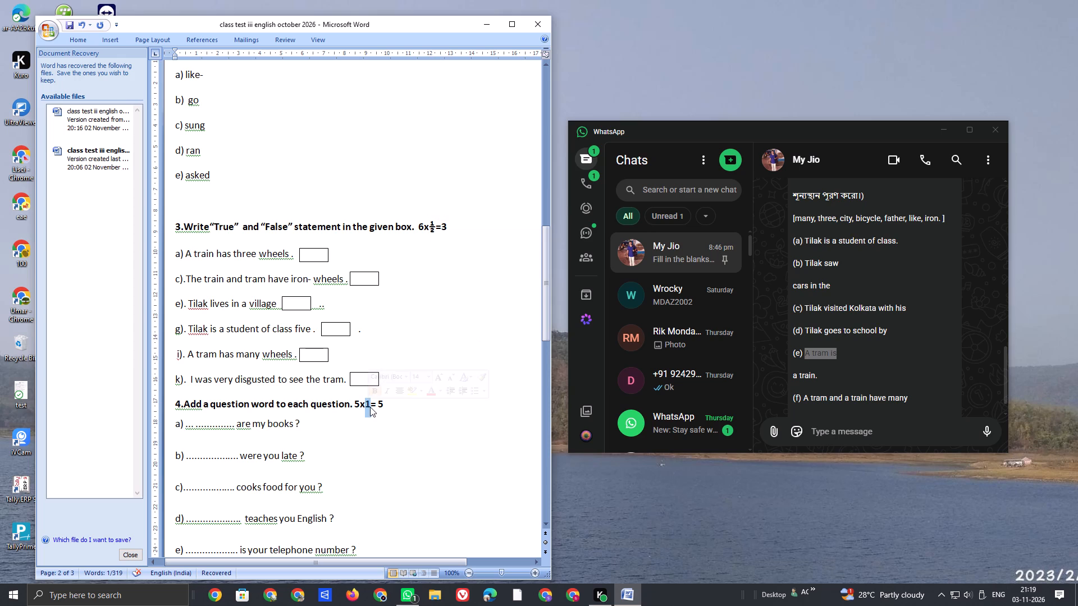
{"action": "key", "text": "ctrl+v"}
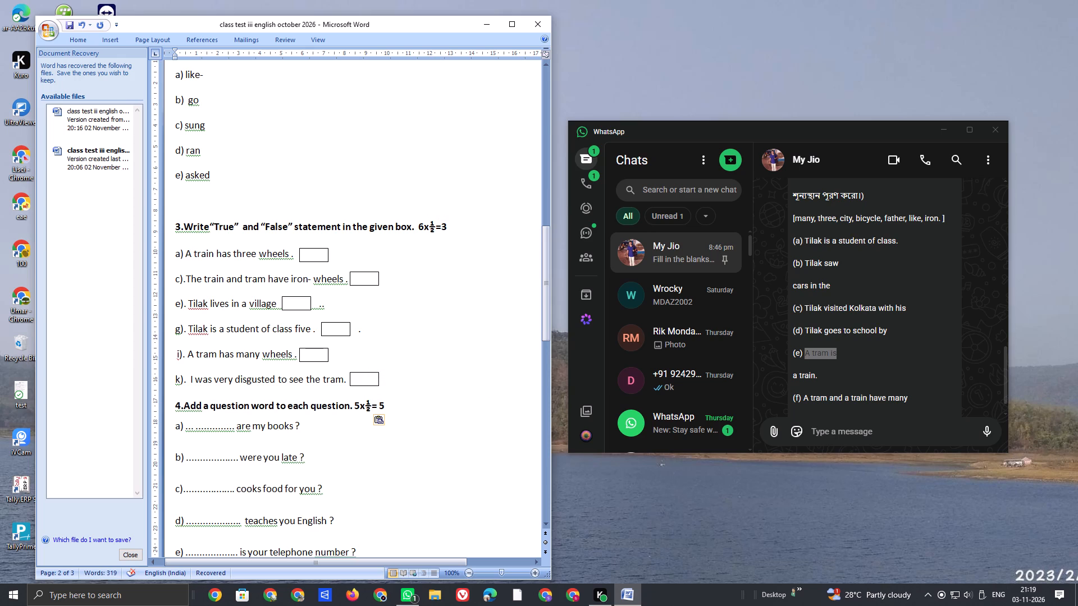
Change the number of questions in section 4's marks to 10, before the x½.
{"action": "left_click", "coordinate": [358, 406]}
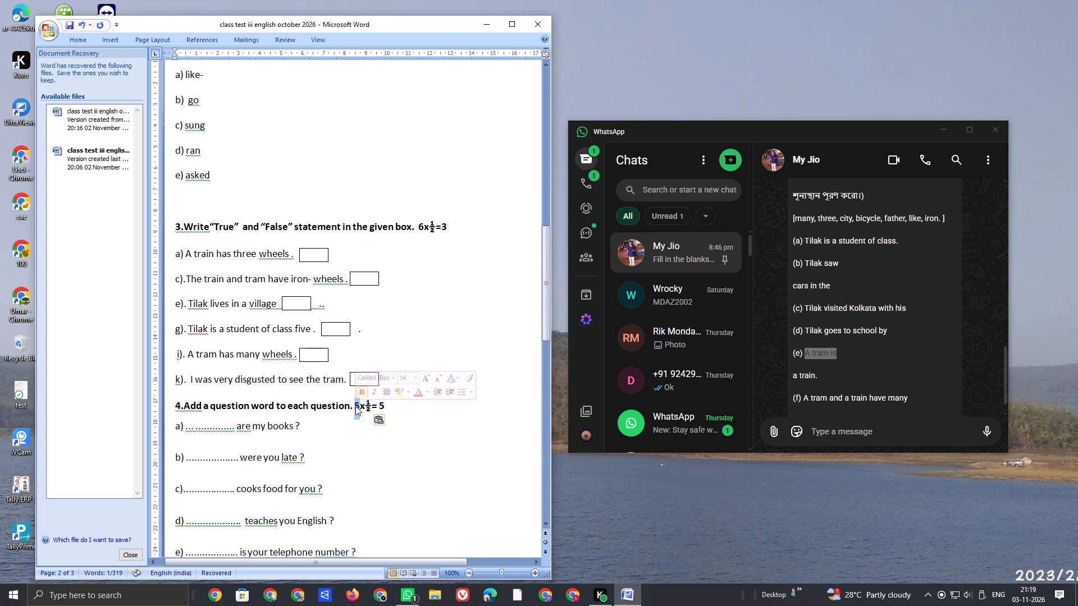
{"action": "key", "text": "1"}
{"action": "key", "text": "0"}
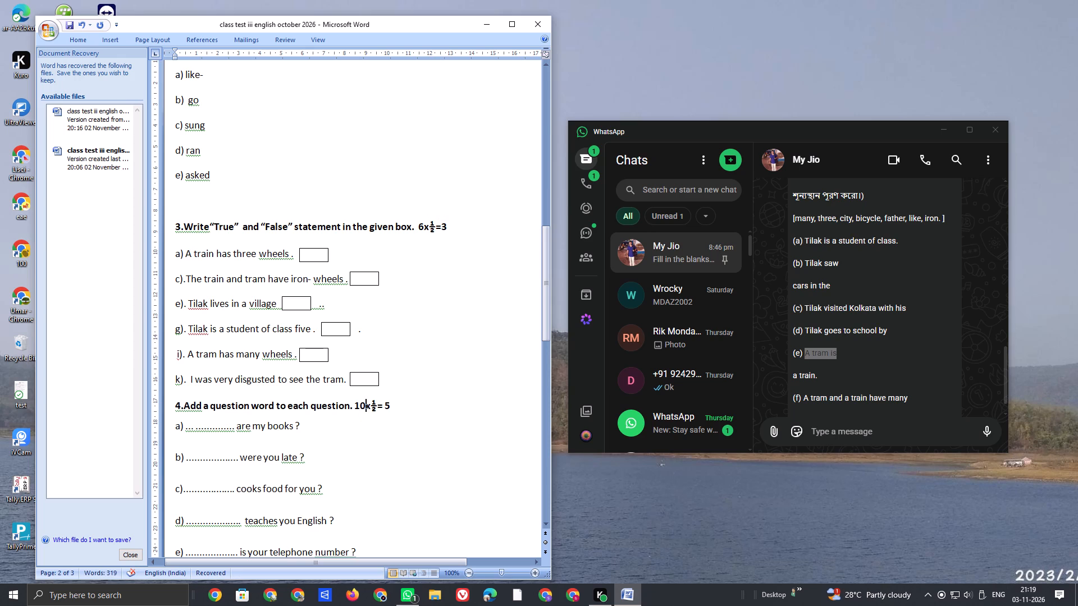
{"action": "left_click_drag", "start_coordinate": [386, 406], "coordinate": [391, 406]}
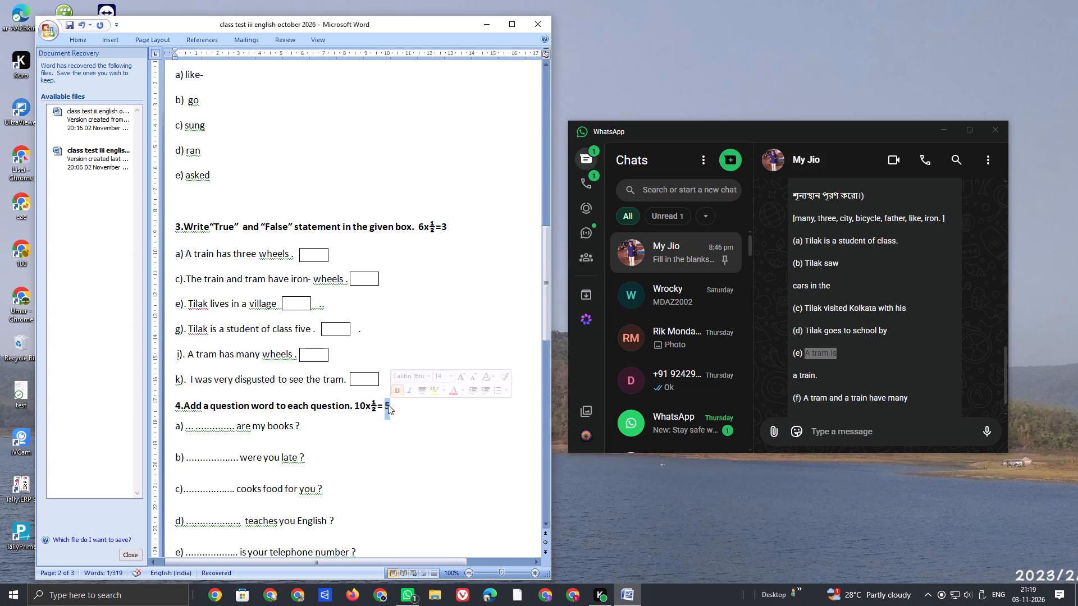
{"action": "left_click", "coordinate": [405, 444]}
Review the paper's questions and marks from section 1 through section 5.
{"action": "scroll", "coordinate": [386, 425], "scroll_direction": "down", "scroll_amount": 5}
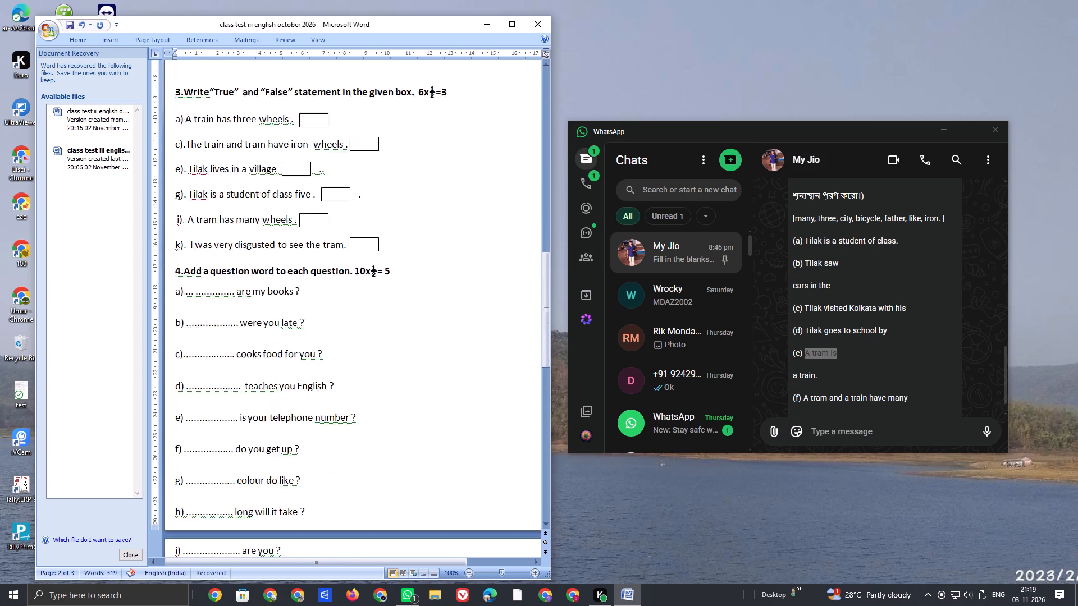
{"action": "scroll", "coordinate": [363, 414], "scroll_direction": "down", "scroll_amount": 3}
{"action": "scroll", "coordinate": [318, 380], "scroll_direction": "down", "scroll_amount": 7}
{"action": "scroll", "coordinate": [308, 388], "scroll_direction": "up", "scroll_amount": 17}
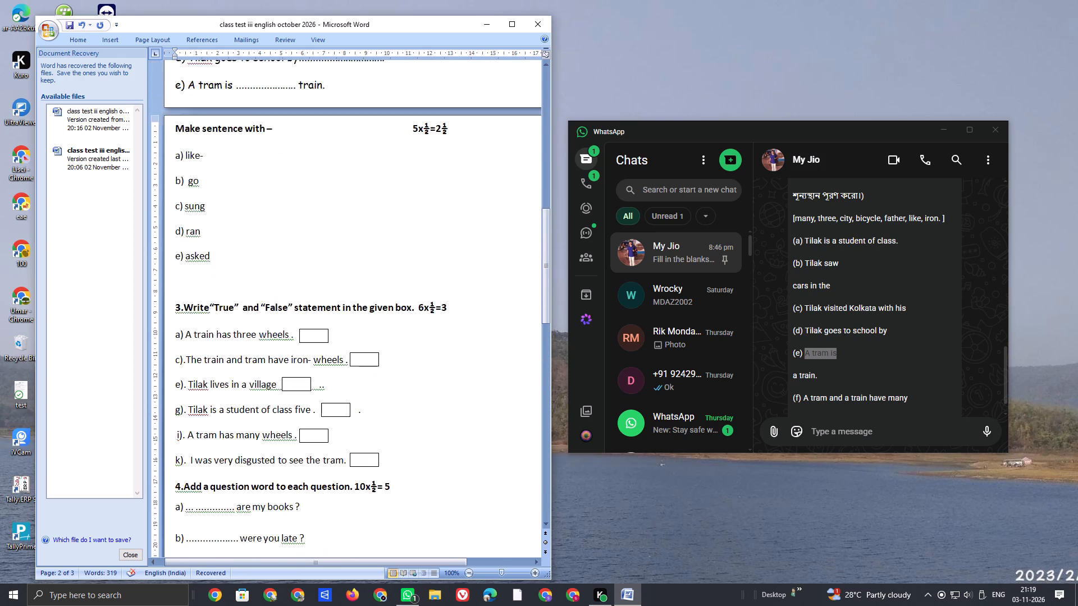
{"action": "scroll", "coordinate": [331, 376], "scroll_direction": "up", "scroll_amount": 20}
{"action": "scroll", "coordinate": [331, 376], "scroll_direction": "up", "scroll_amount": 2}
{"action": "scroll", "coordinate": [376, 333], "scroll_direction": "down", "scroll_amount": 8}
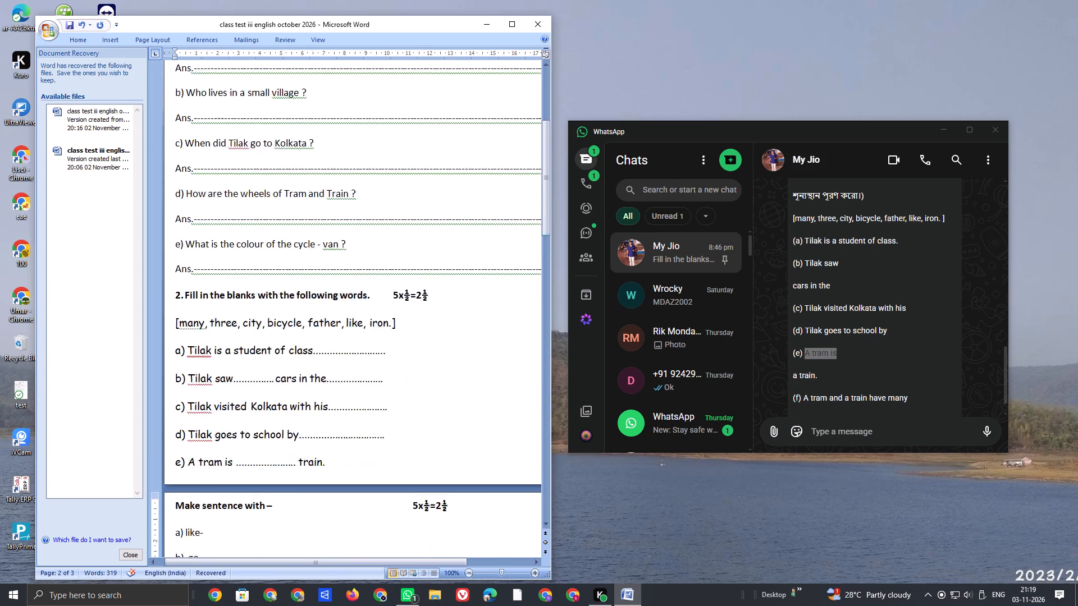
{"action": "scroll", "coordinate": [449, 332], "scroll_direction": "down", "scroll_amount": 6}
{"action": "scroll", "coordinate": [438, 256], "scroll_direction": "down", "scroll_amount": 3}
{"action": "scroll", "coordinate": [442, 276], "scroll_direction": "up", "scroll_amount": 1}
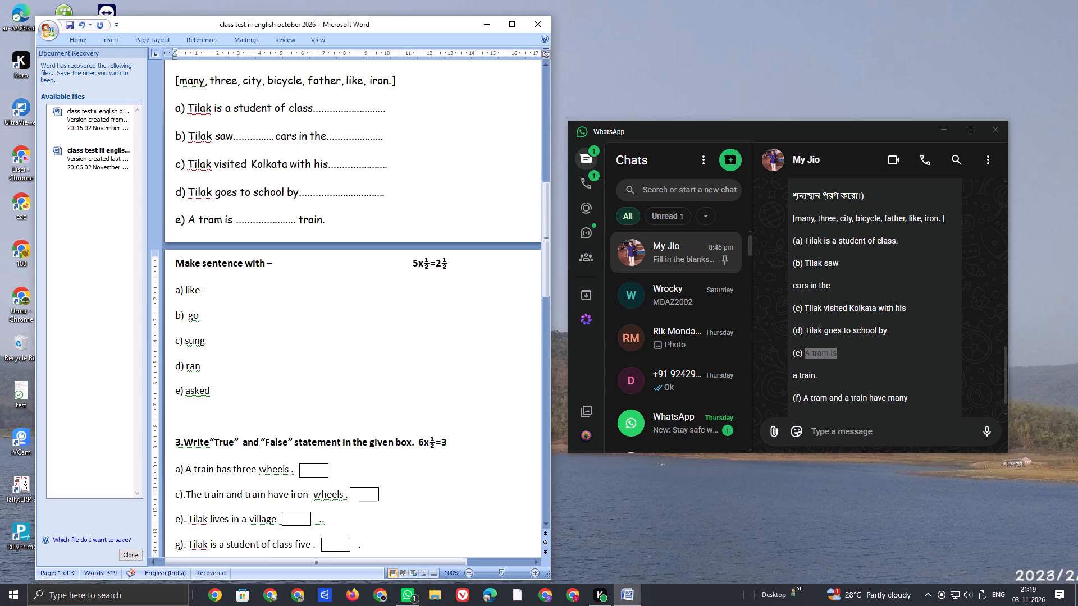
{"action": "scroll", "coordinate": [442, 279], "scroll_direction": "down", "scroll_amount": 13}
{"action": "scroll", "coordinate": [418, 346], "scroll_direction": "down", "scroll_amount": 10}
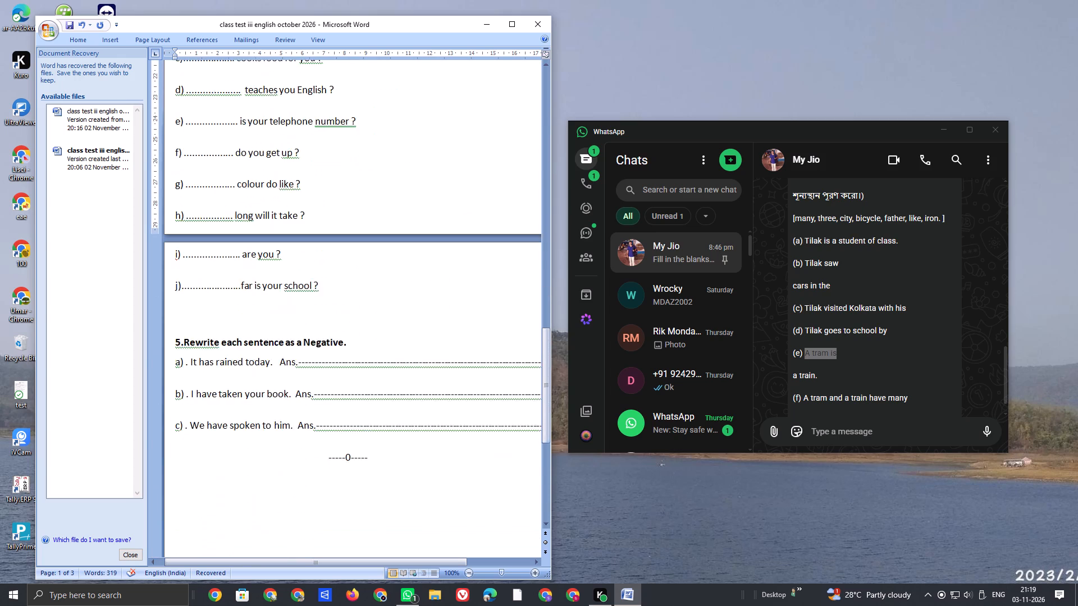
{"action": "scroll", "coordinate": [386, 388], "scroll_direction": "down", "scroll_amount": 5}
Reword section 5's heading to "Rewrite each sentence changing v1 into v2 .".
{"action": "left_click", "coordinate": [197, 344]}
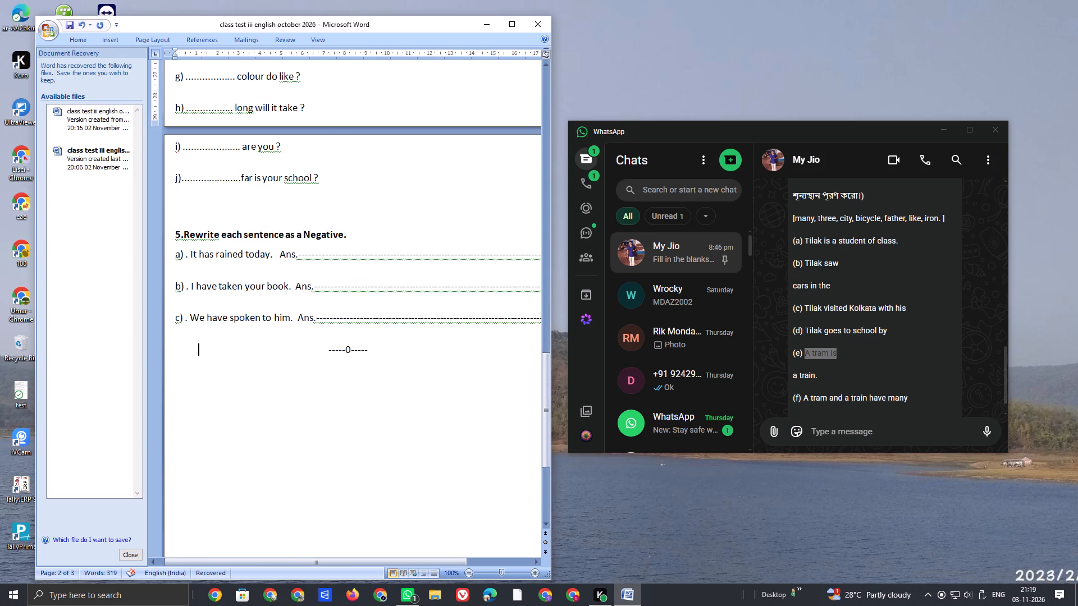
{"action": "left_click", "coordinate": [188, 340]}
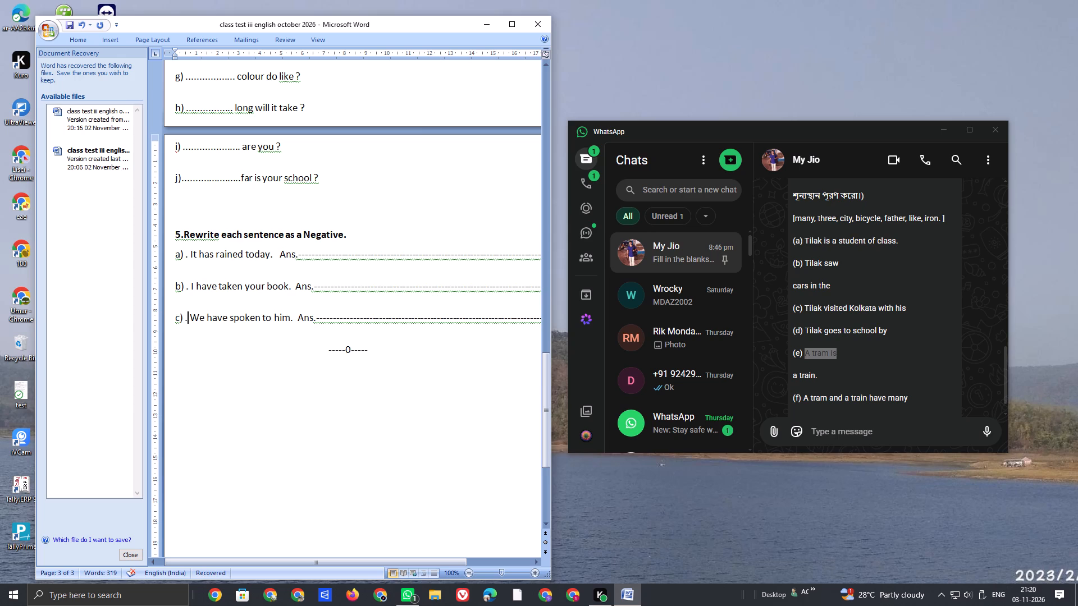
{"action": "left_click_drag", "start_coordinate": [284, 233], "coordinate": [333, 234]}
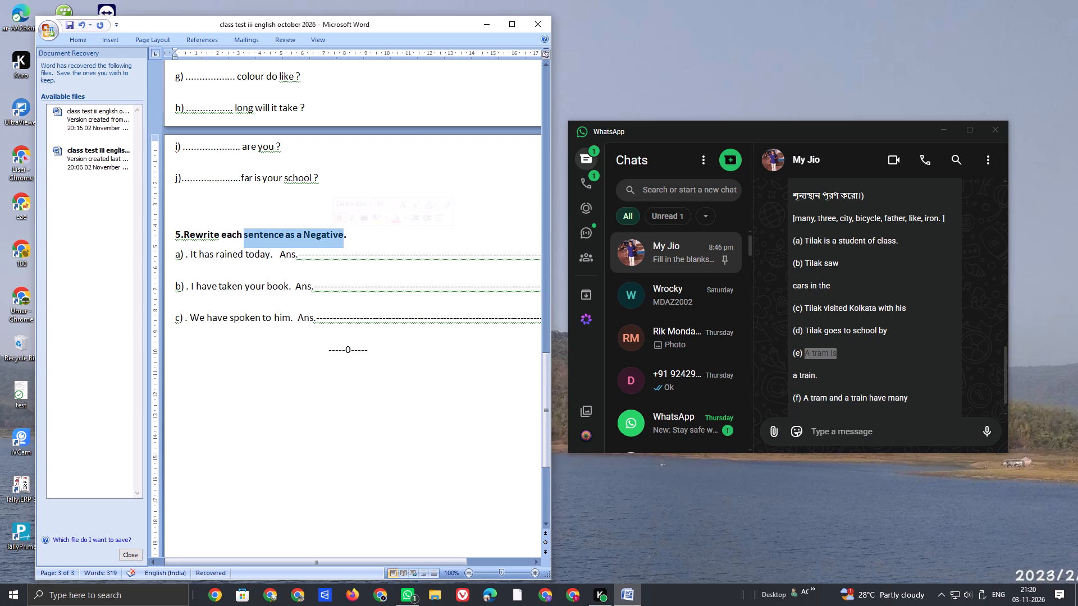
{"action": "left_click_drag", "start_coordinate": [372, 239], "coordinate": [365, 237]}
{"action": "left_click_drag", "start_coordinate": [288, 235], "coordinate": [327, 235]}
{"action": "type", "text": "changing"}
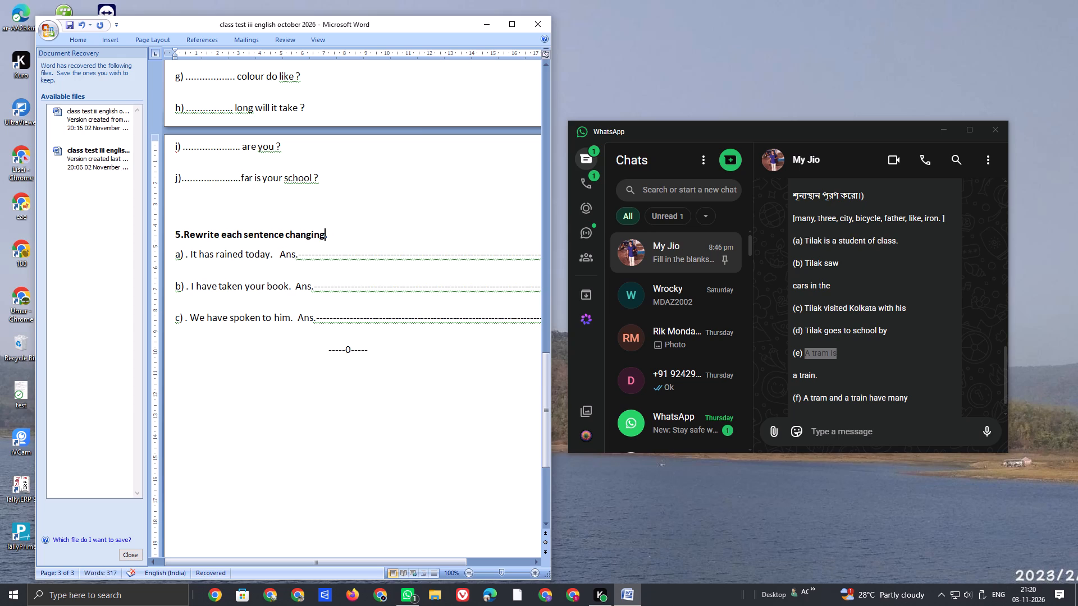
{"action": "key", "text": "space"}
{"action": "type", "text": "v1"}
{"action": "key", "text": "space"}
{"action": "key", "text": "BackSpace"}
{"action": "key", "text": "BackSpace"}
{"action": "type", "text": "1"}
{"action": "key", "text": "space"}
{"action": "type", "text": "into v2"}
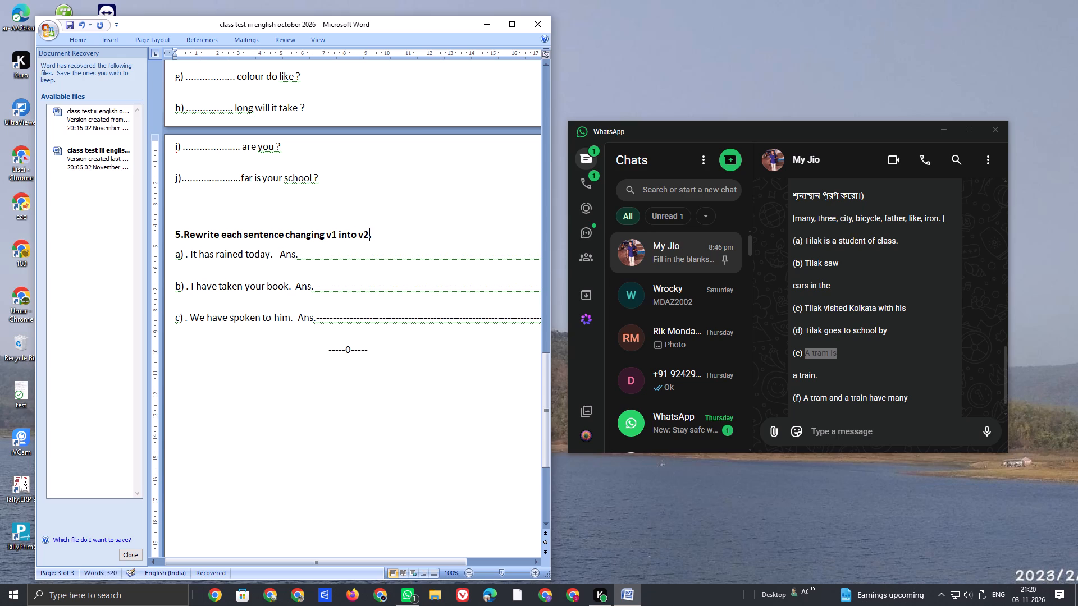
{"action": "key", "text": "space"}
Replace the sentence of item a) in section 5 with "He helps his classmates .".
{"action": "left_click_drag", "start_coordinate": [191, 255], "coordinate": [261, 259]}
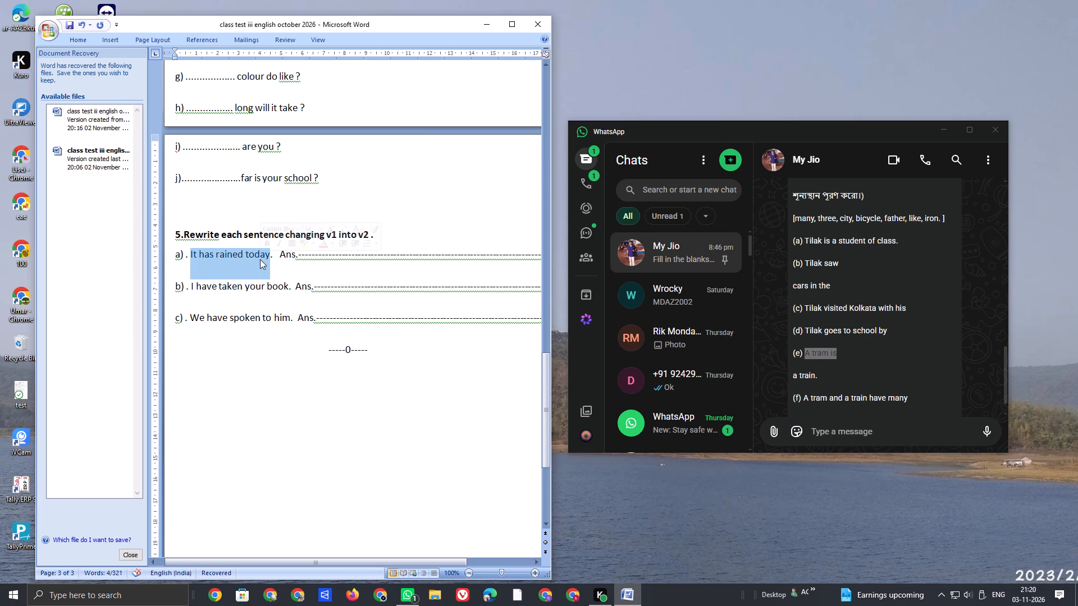
{"action": "type", "text": "HE"}
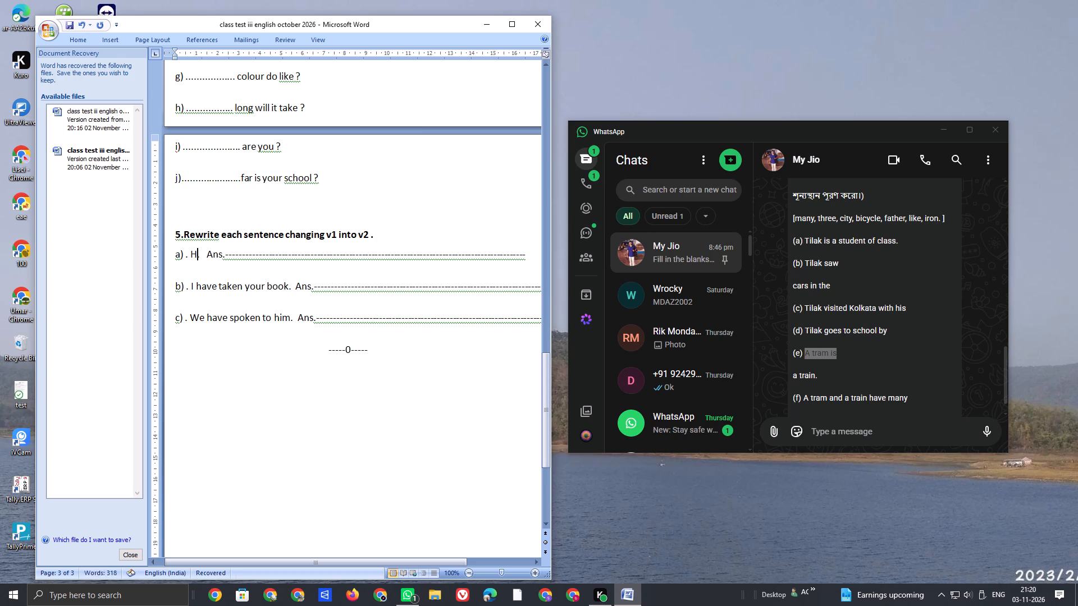
{"action": "key", "text": "space"}
{"action": "key", "text": "BackSpace"}
{"action": "key", "text": "BackSpace"}
{"action": "type", "text": "e helps"}
{"action": "key", "text": "space"}
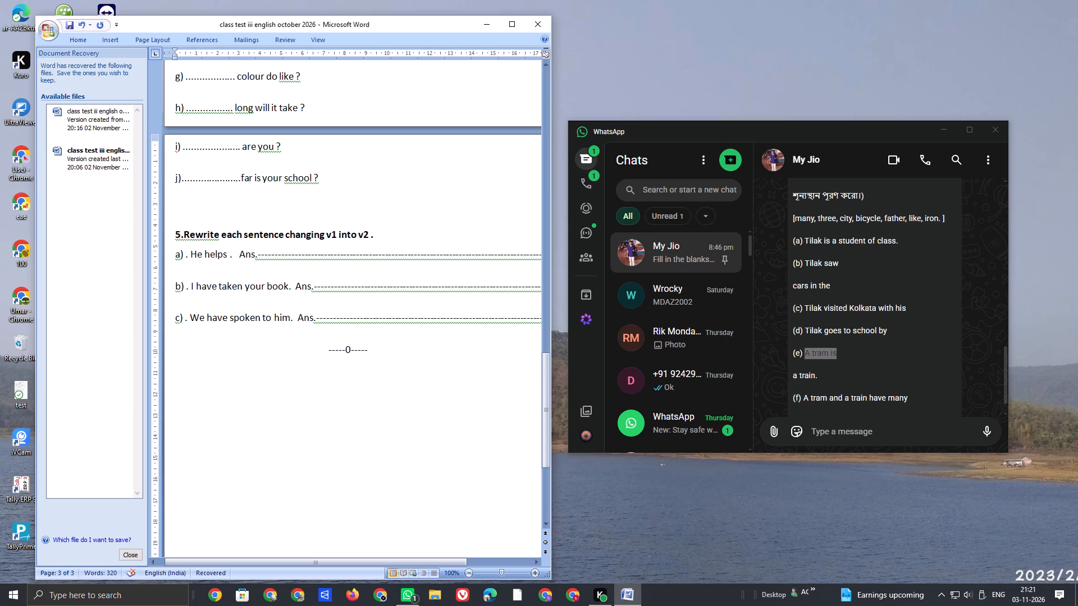
{"action": "type", "text": "his classmate"}
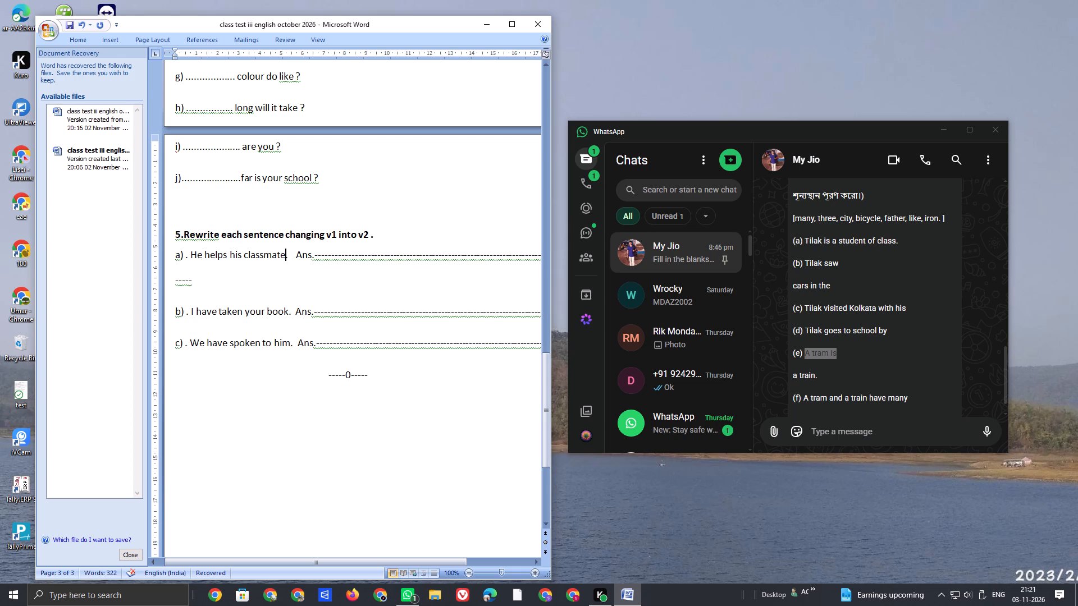
{"action": "type", "text": "s"}
{"action": "key", "text": "space"}
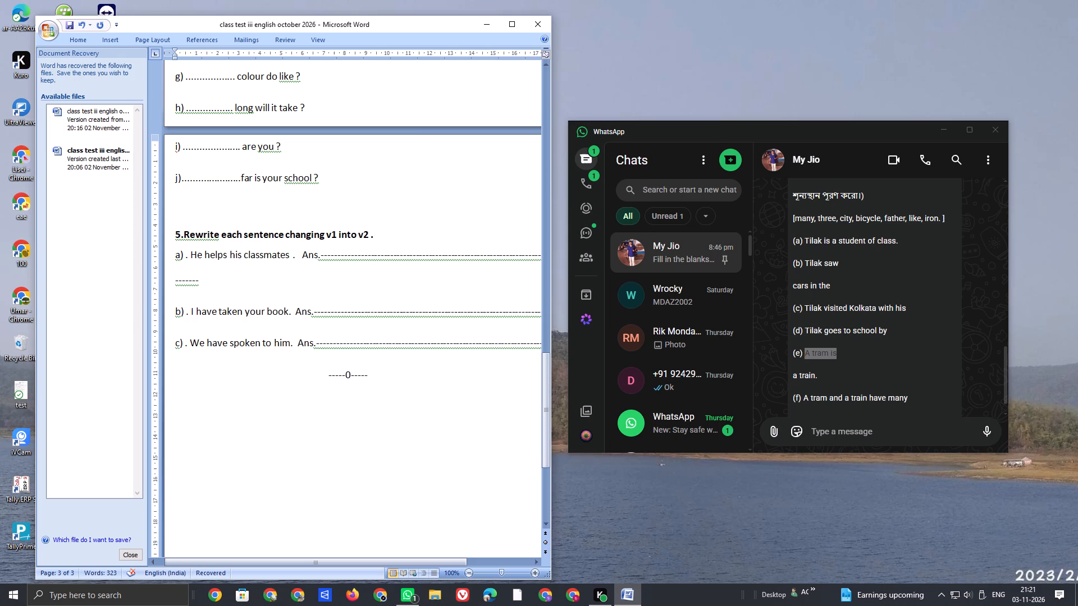
Delete the overflow dashes that wrap below item a)'s answer line in section 5.
{"action": "left_click_drag", "start_coordinate": [228, 282], "coordinate": [170, 282]}
{"action": "key", "text": "BackSpace"}
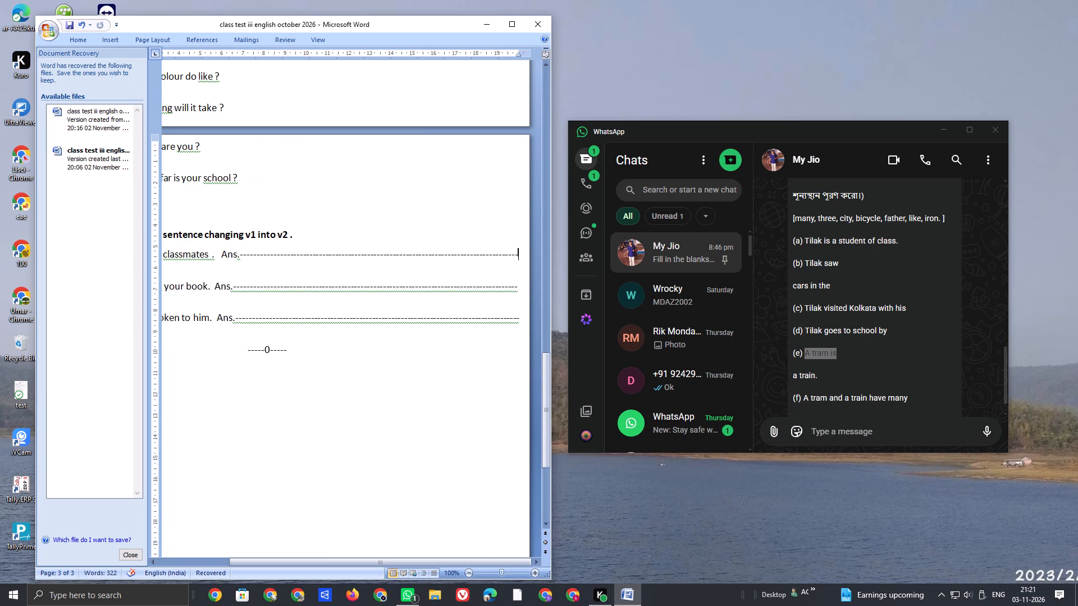
Maximize the document window and replace the sentence of item b) in section 5 with "Children play in the park".
{"action": "left_click", "coordinate": [508, 26]}
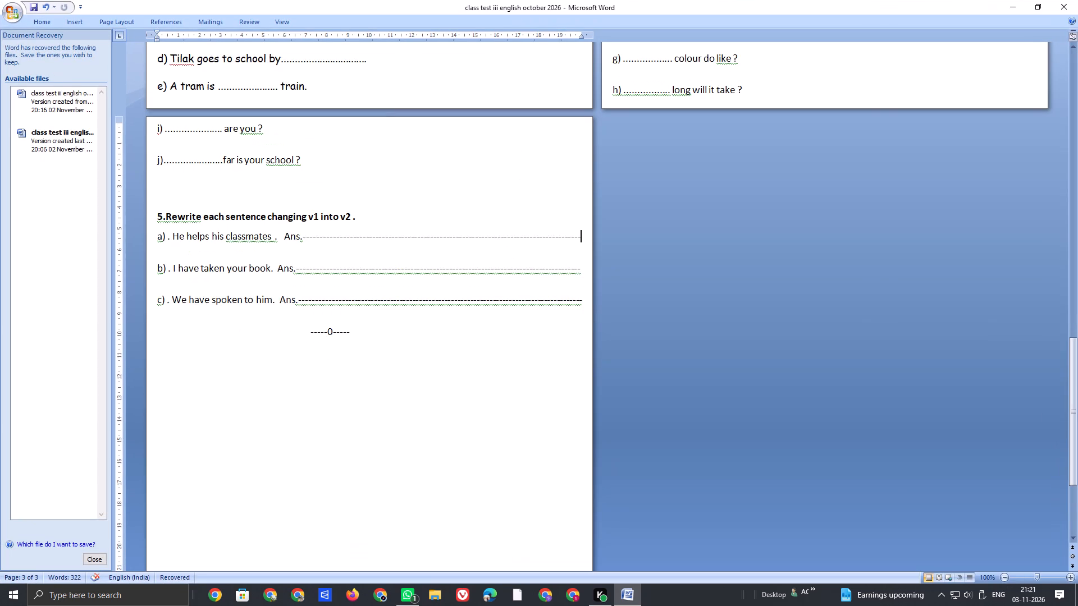
{"action": "left_click_drag", "start_coordinate": [175, 268], "coordinate": [248, 265]}
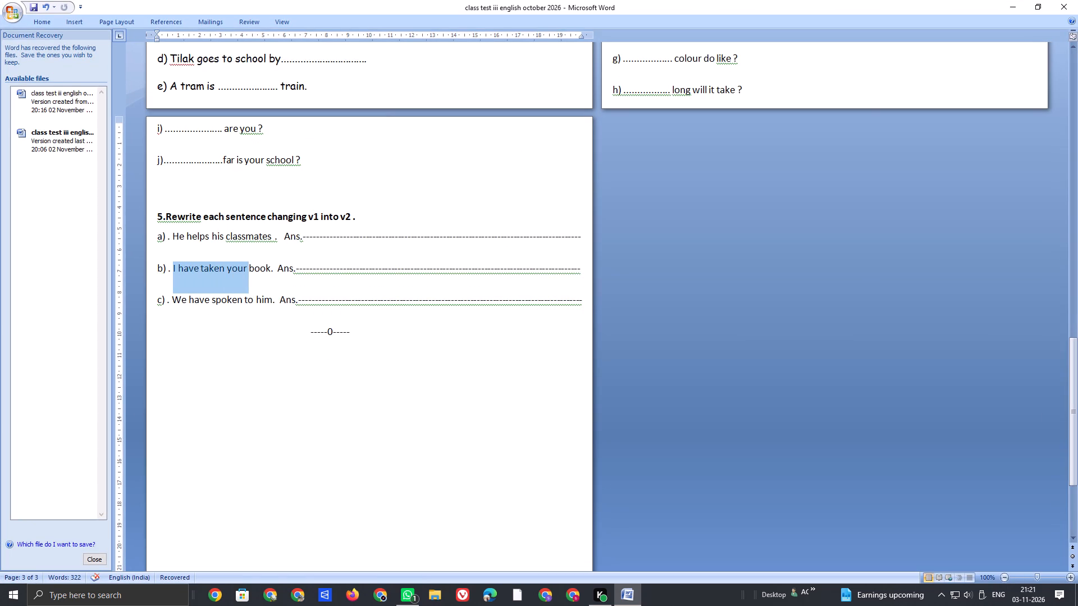
{"action": "left_click_drag", "start_coordinate": [248, 265], "coordinate": [256, 265]}
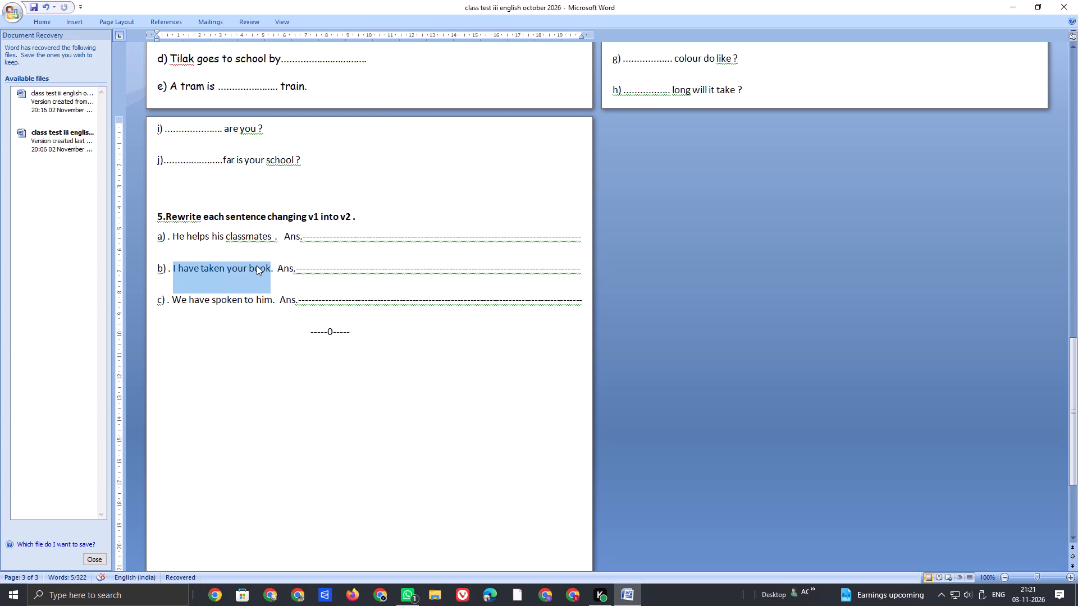
{"action": "type", "text": "Children"}
{"action": "key", "text": "space"}
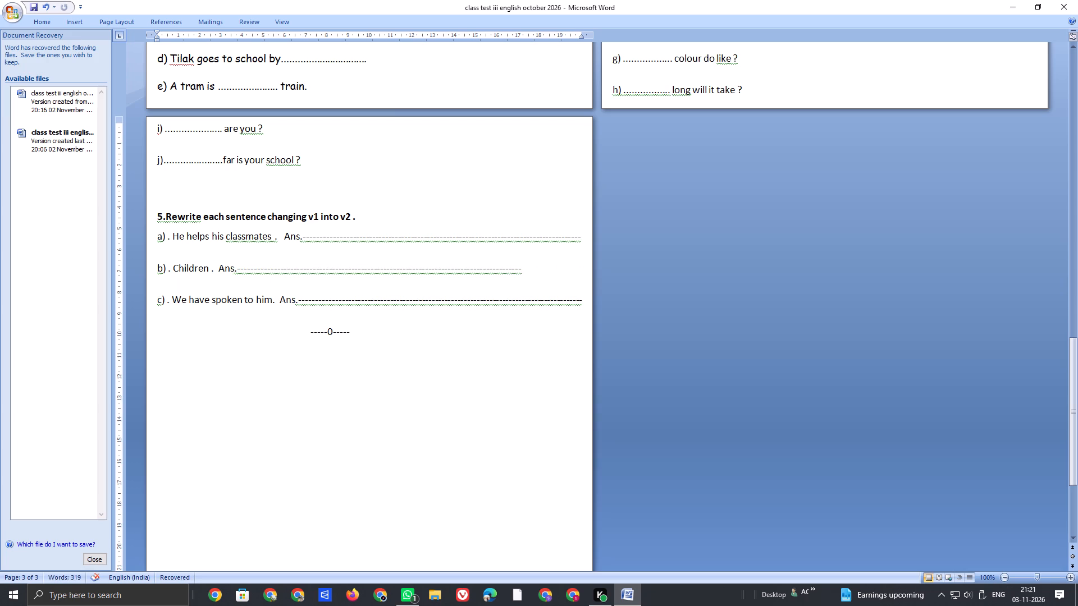
{"action": "type", "text": "play"}
{"action": "key", "text": "space"}
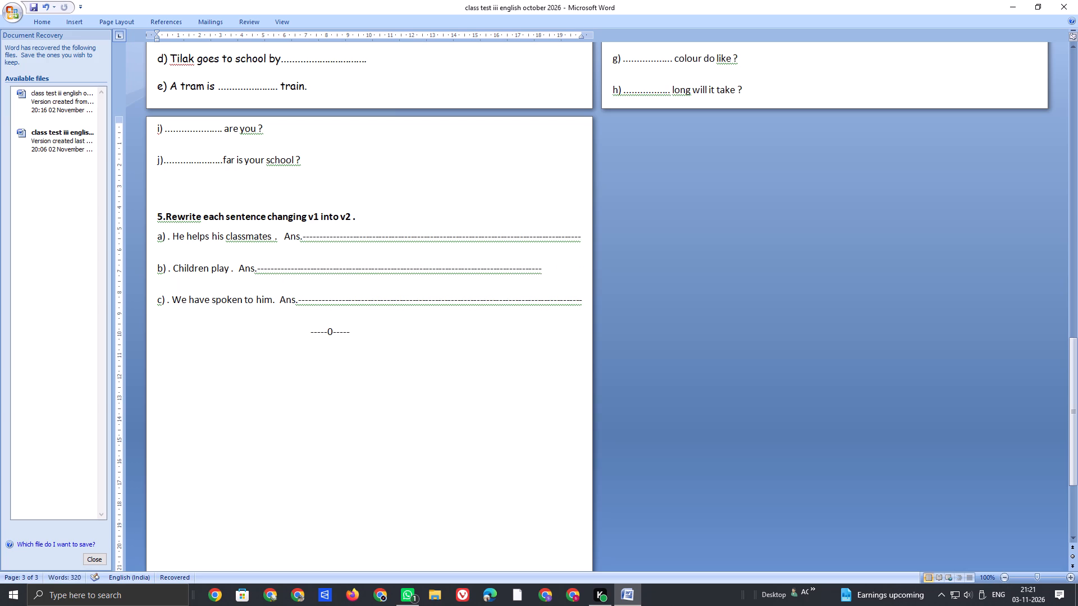
{"action": "type", "text": "in the"}
{"action": "key", "text": "space"}
{"action": "type", "text": "parl"}
{"action": "key", "text": "BackSpace"}
{"action": "key", "text": "k"}
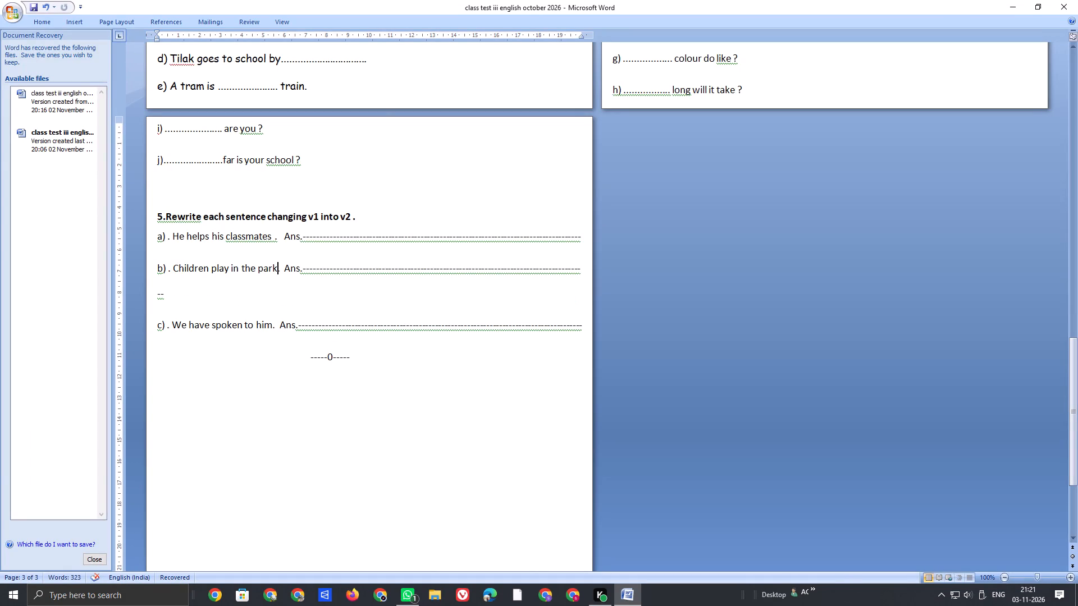
Delete the overflow dashes that wrap below item b)'s answer line in section 5.
{"action": "left_click_drag", "start_coordinate": [187, 299], "coordinate": [156, 297]}
{"action": "key", "text": "BackSpace"}
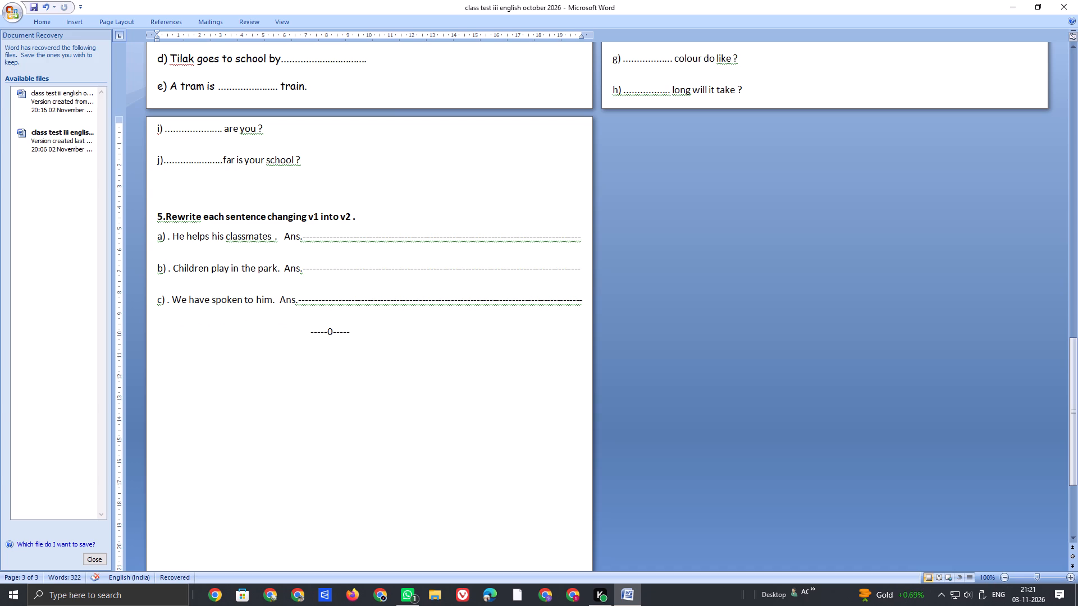
Replace the sentence of item c) in section 5 with "Misha draws lovely pictures".
{"action": "left_click_drag", "start_coordinate": [172, 301], "coordinate": [264, 300]}
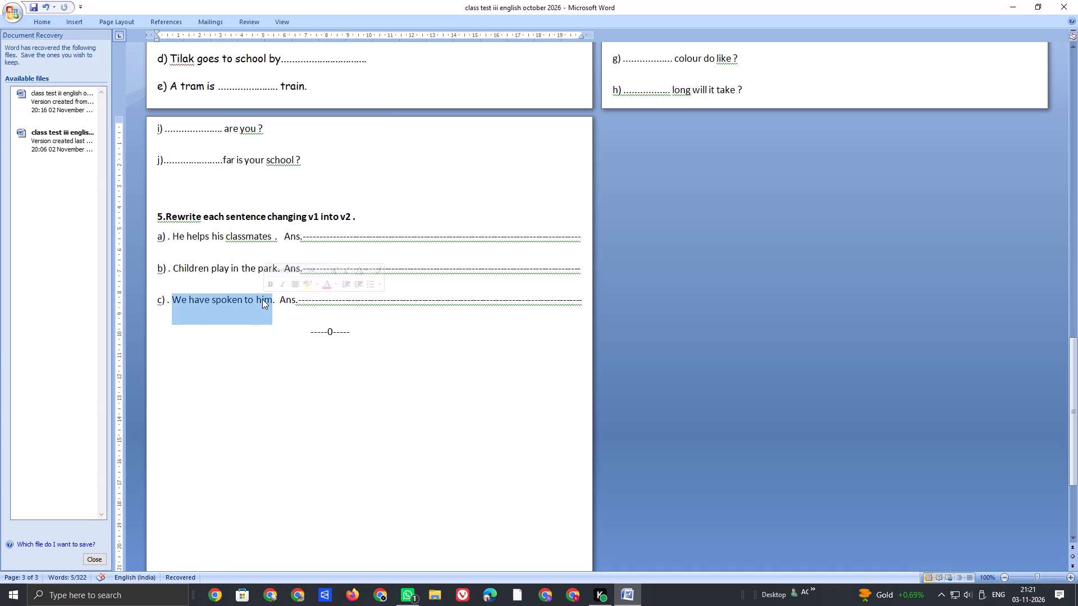
{"action": "type", "text": "Misha"}
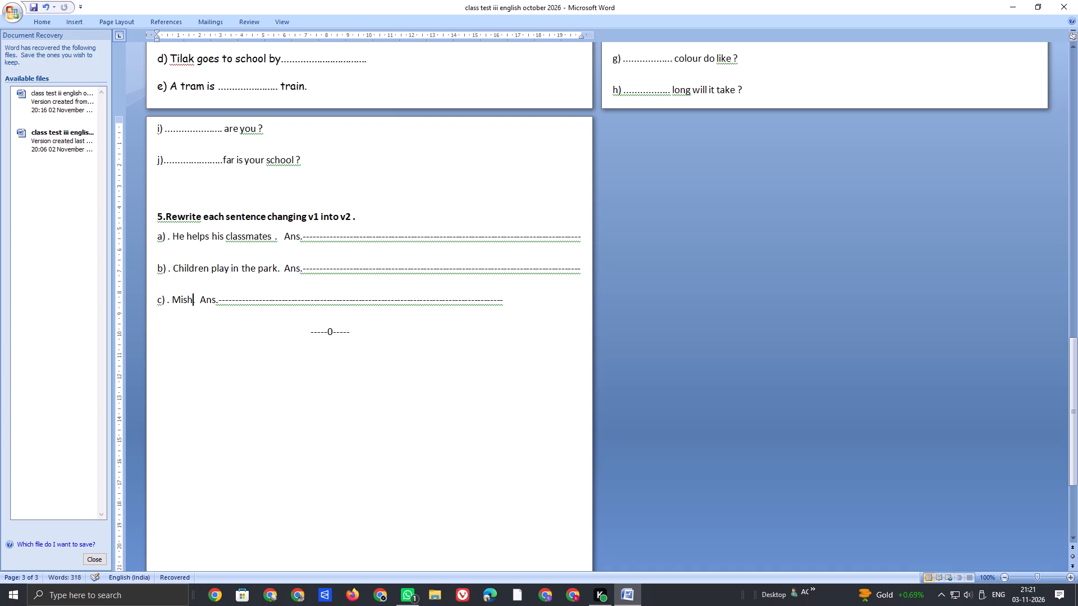
{"action": "key", "text": "space"}
{"action": "type", "text": "draws"}
{"action": "key", "text": "space"}
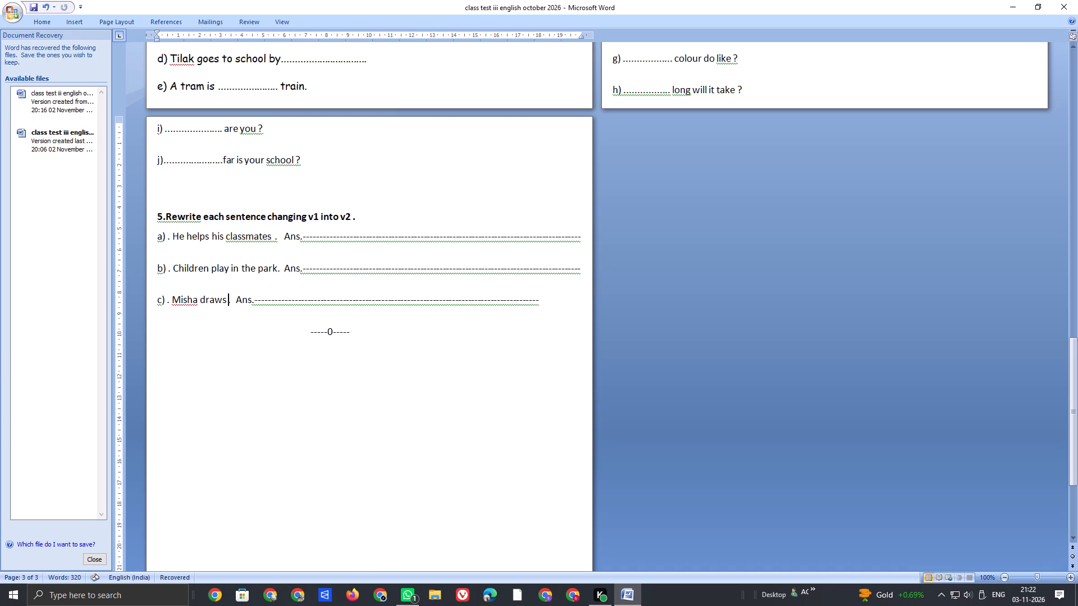
{"action": "key", "text": "semicolon"}
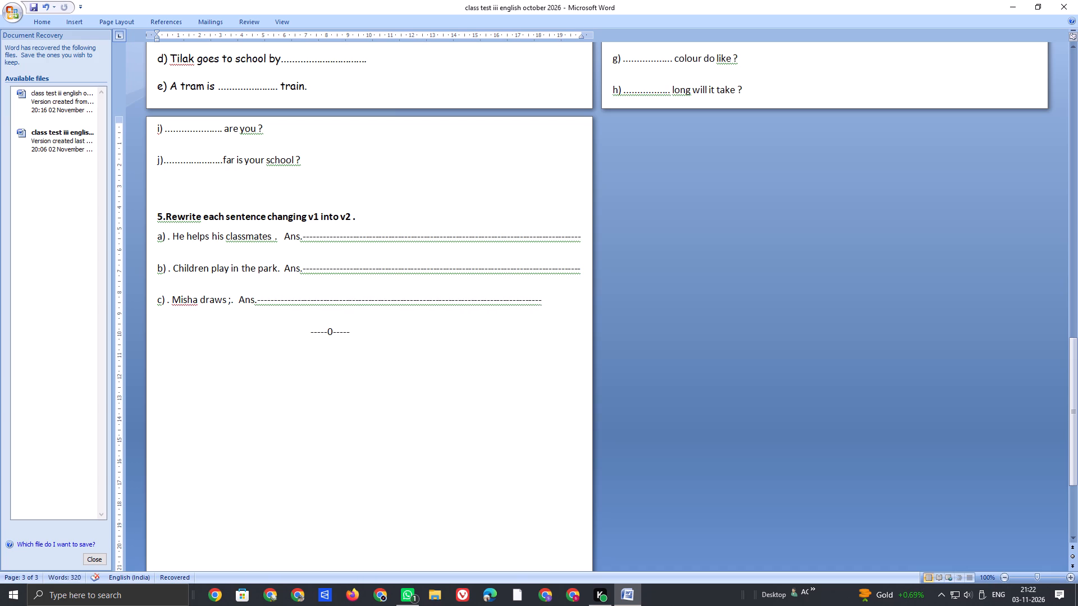
{"action": "key", "text": "BackSpace"}
{"action": "type", "text": "lovely"}
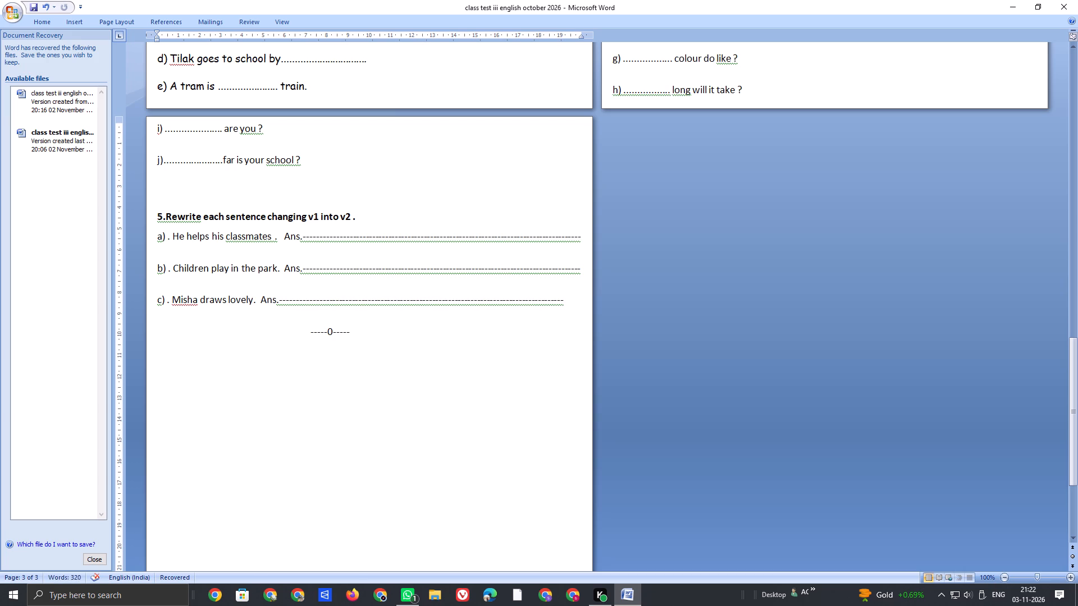
{"action": "key", "text": "space"}
{"action": "type", "text": "picture"}
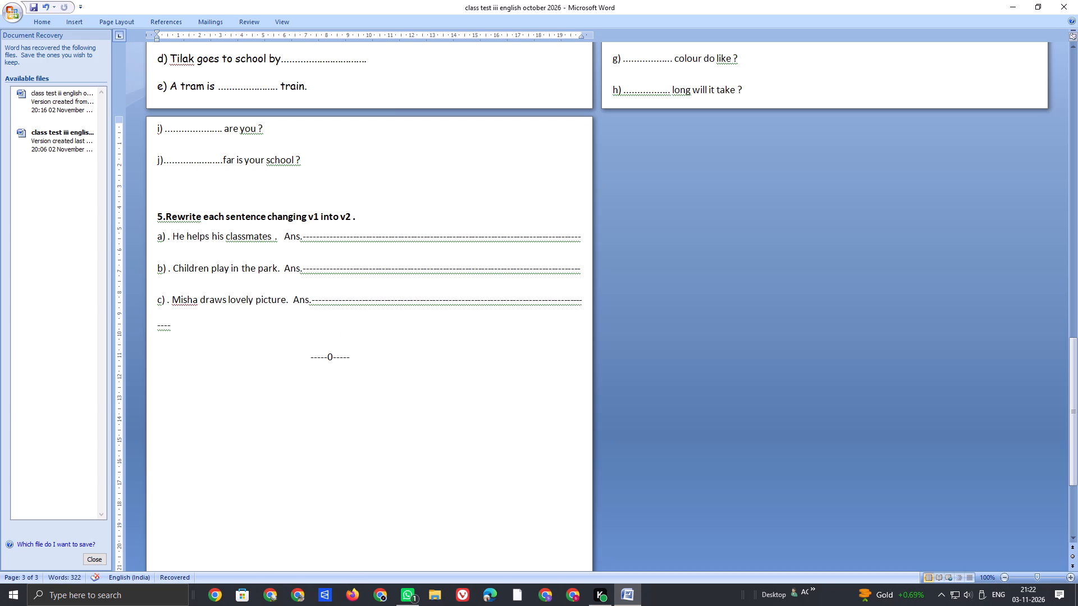
{"action": "key", "text": "s"}
Delete the overflow dashes that wrap below item c)'s answer line in section 5.
{"action": "left_click_drag", "start_coordinate": [198, 331], "coordinate": [156, 331]}
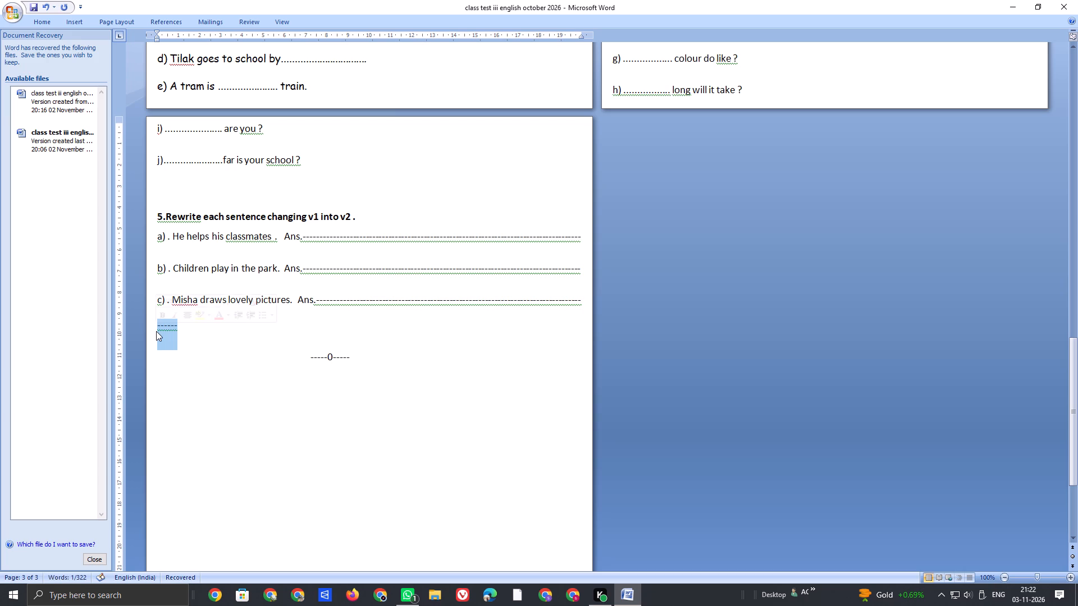
{"action": "key", "text": "BackSpace"}
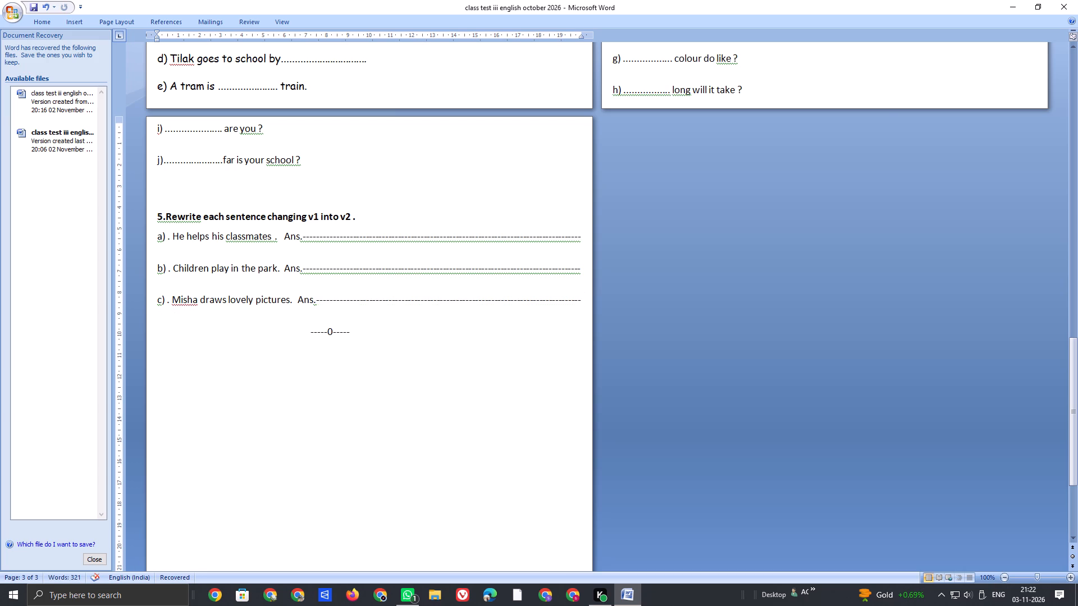
Add an item d) below item c) in section 5 with the sentence "Rosy loves dancing and singing.".
{"action": "scroll", "coordinate": [332, 317], "scroll_direction": "down", "scroll_amount": 1}
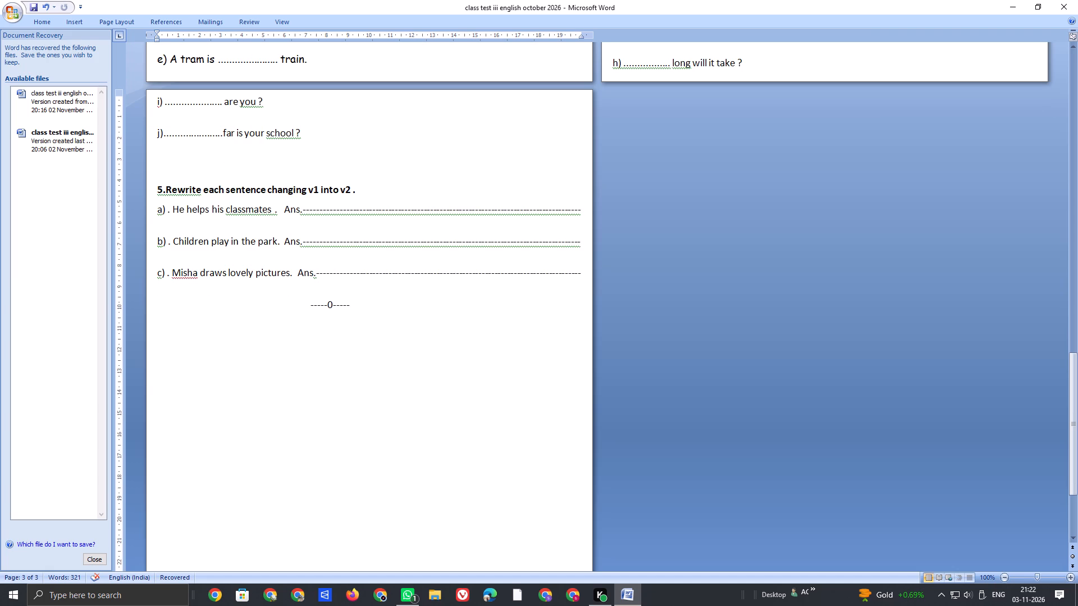
{"action": "key", "text": "Return"}
{"action": "key", "text": "d"}
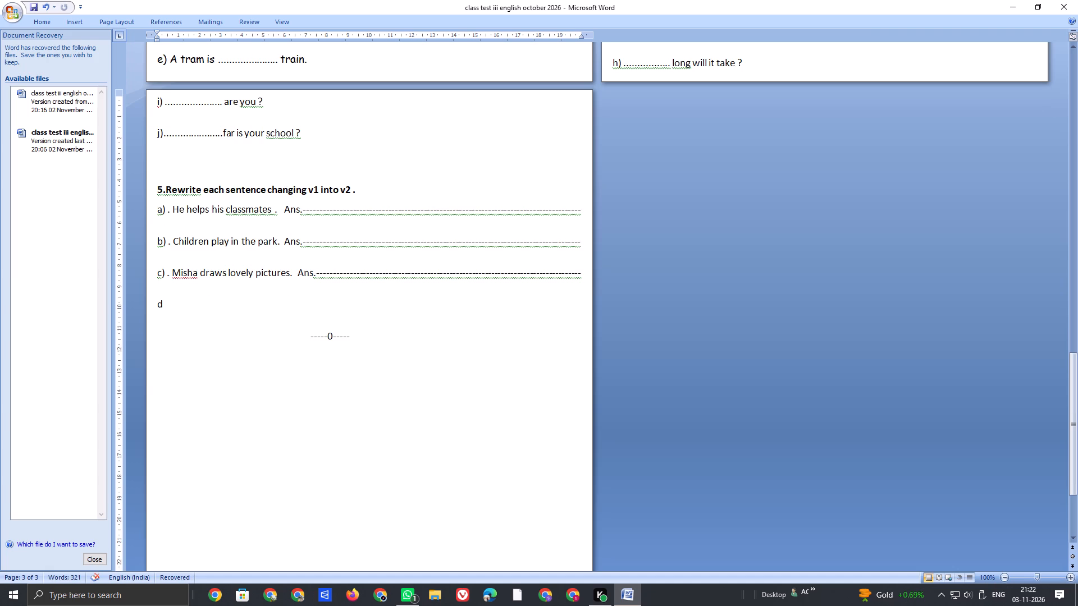
{"action": "key", "text": "shift+parenright"}
{"action": "key", "text": "space"}
{"action": "type", "text": "Rosy"}
{"action": "key", "text": "space"}
{"action": "type", "text": "lo"}
{"action": "type", "text": "ves dancing and si"}
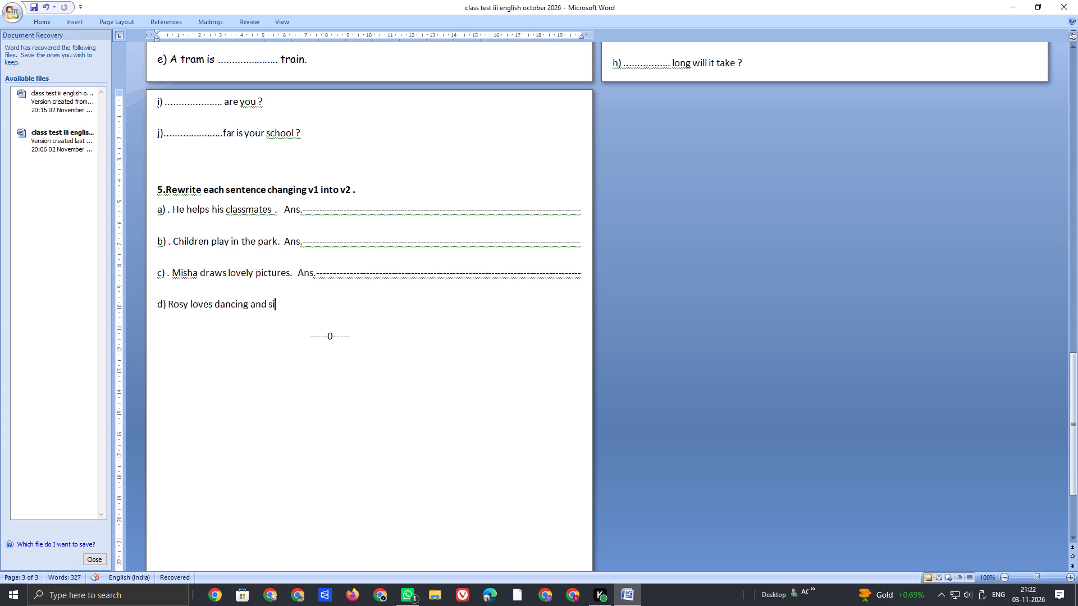
{"action": "key", "text": "n"}
{"action": "type", "text": "ging"}
{"action": "key", "text": "period"}
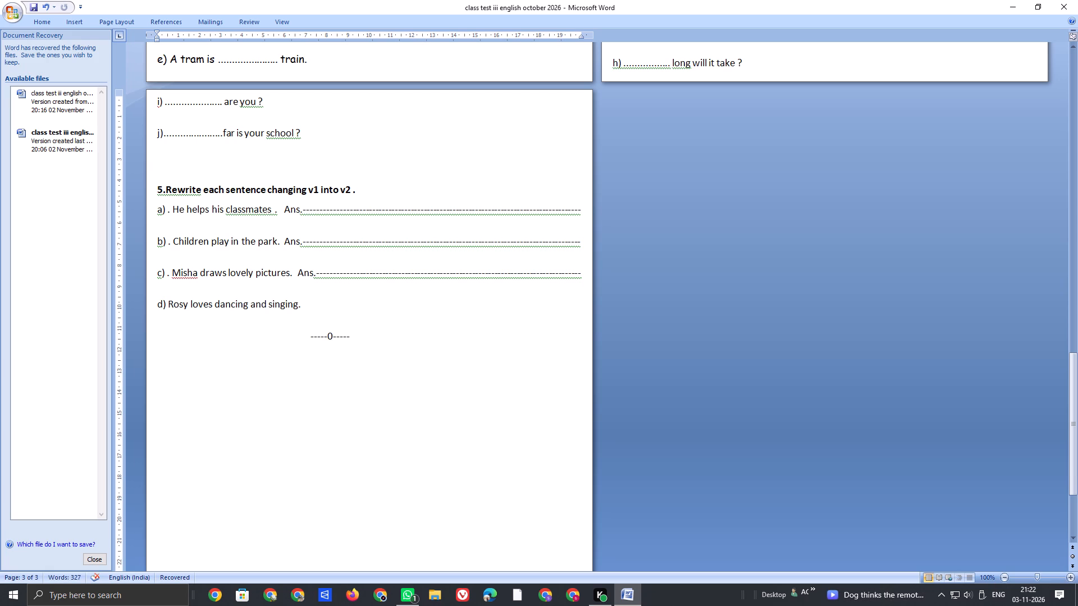
Copy item c)'s "Ans." dashed line to the end of item d) and remove the dashes that wrap below it.
{"action": "left_click_drag", "start_coordinate": [299, 274], "coordinate": [459, 273]}
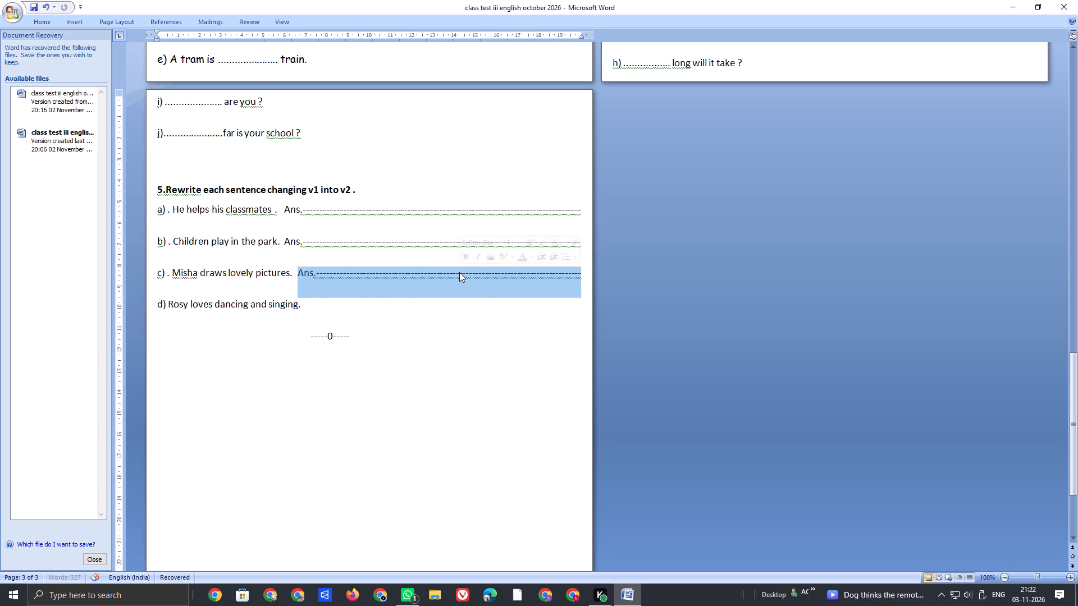
{"action": "right_click", "coordinate": [459, 272]}
{"action": "left_click", "coordinate": [478, 292]}
{"action": "left_click", "coordinate": [312, 307]}
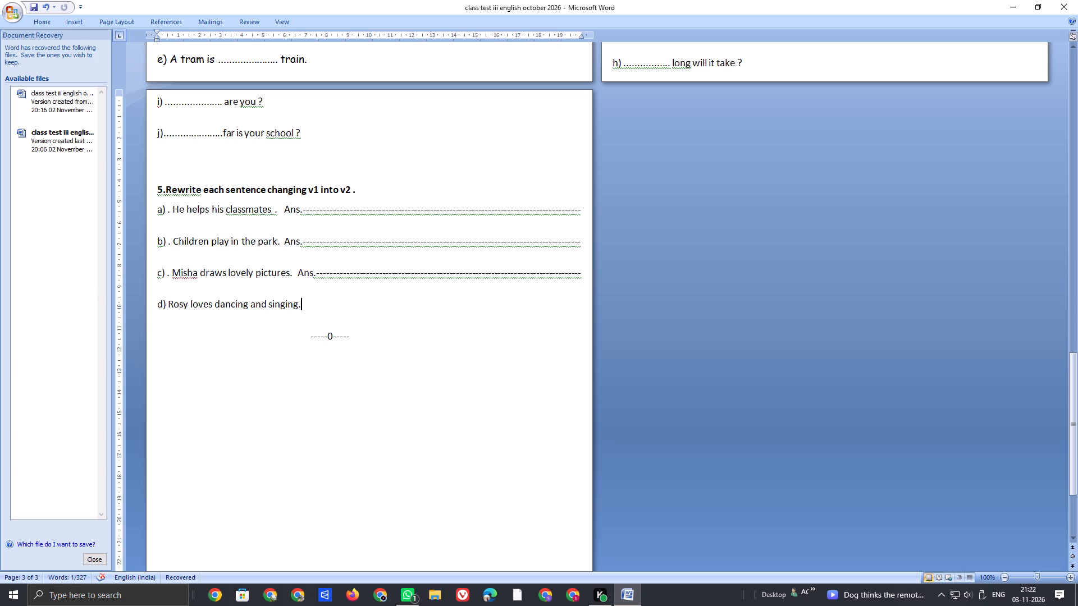
{"action": "key", "text": "ctrl+v"}
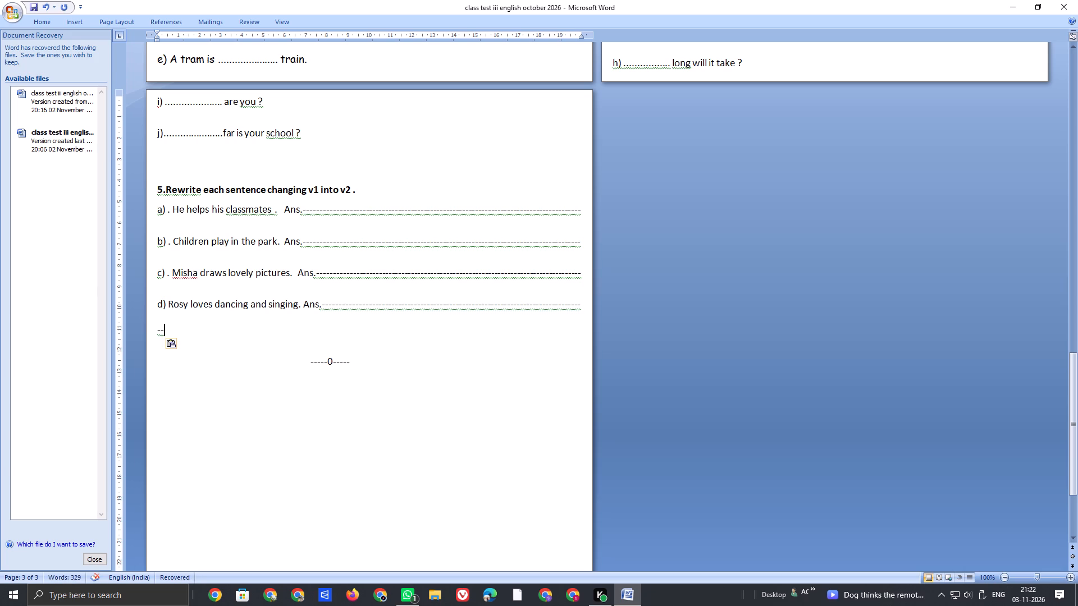
{"action": "key", "text": "BackSpace"}
{"action": "key", "text": "BackSpace"}
Add the marks "4x½=2" after section 5's heading, spaced away from the text, copying the ½ fraction from section 2's heading.
{"action": "left_click", "coordinate": [366, 190]}
{"action": "key", "text": "space"}
{"action": "key", "text": "space"}
{"action": "key", "text": "space"}
{"action": "key", "text": "space"}
{"action": "key", "text": "space"}
{"action": "key", "text": "space"}
{"action": "key", "text": "space"}
{"action": "key", "text": "space"}
{"action": "key", "text": "space"}
{"action": "key", "text": "space"}
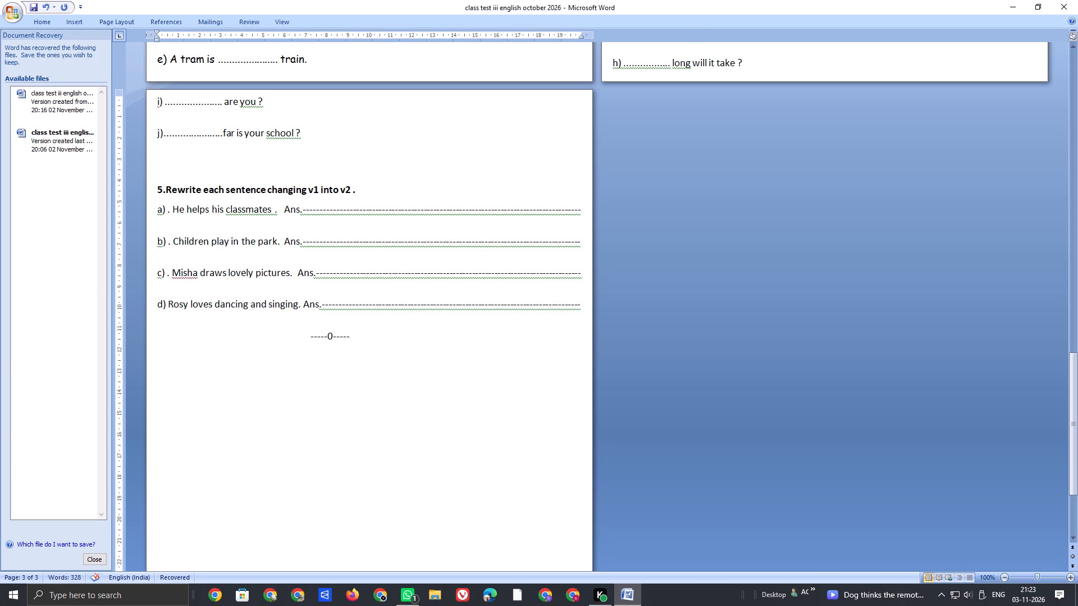
{"action": "key", "text": "4"}
{"action": "key", "text": "x"}
{"action": "scroll", "coordinate": [240, 145], "scroll_direction": "up", "scroll_amount": 2}
{"action": "scroll", "coordinate": [382, 169], "scroll_direction": "up", "scroll_amount": 6}
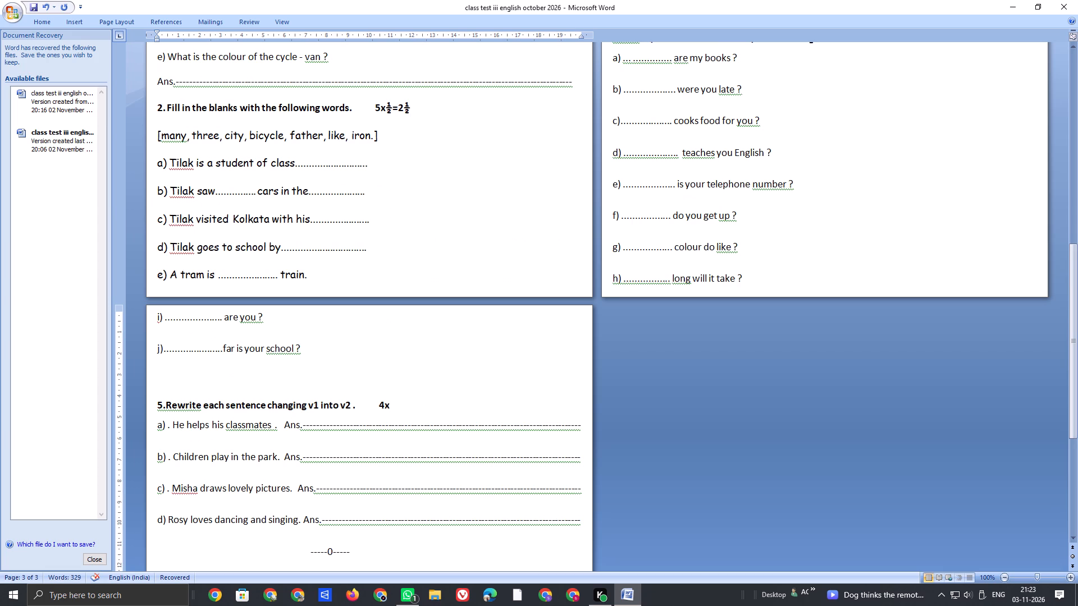
{"action": "left_click", "coordinate": [386, 107]}
{"action": "right_click", "coordinate": [390, 107]}
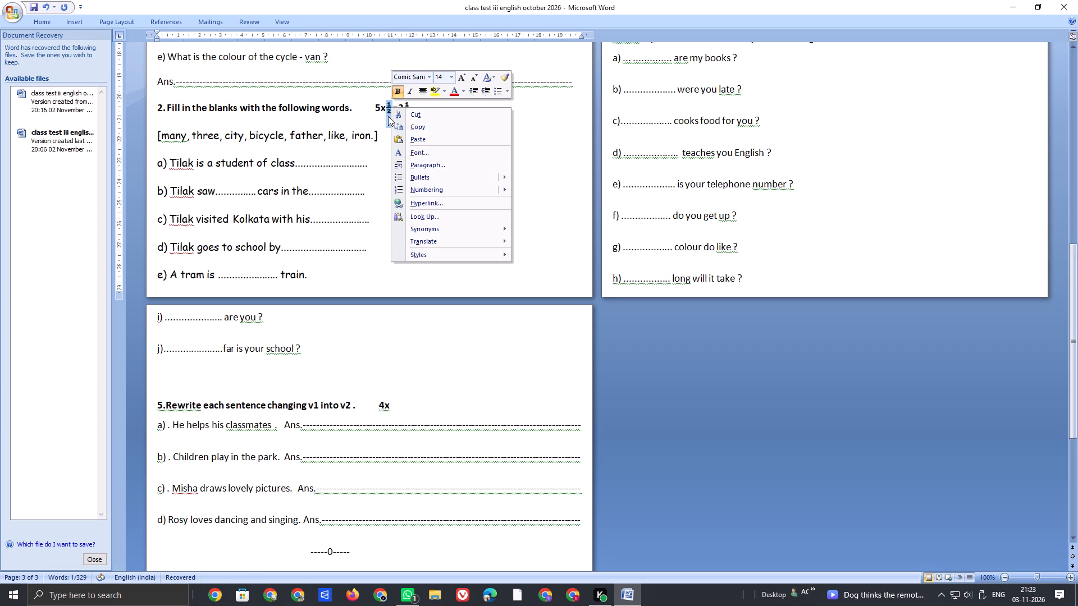
{"action": "left_click", "coordinate": [406, 128]}
{"action": "left_click", "coordinate": [405, 402]}
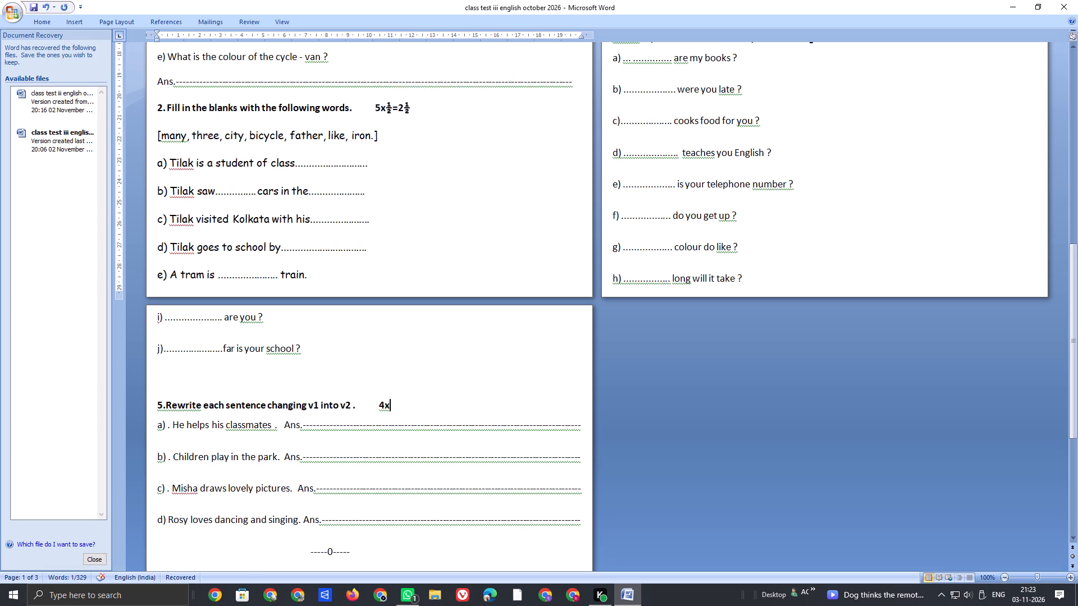
{"action": "key", "text": "ctrl+v"}
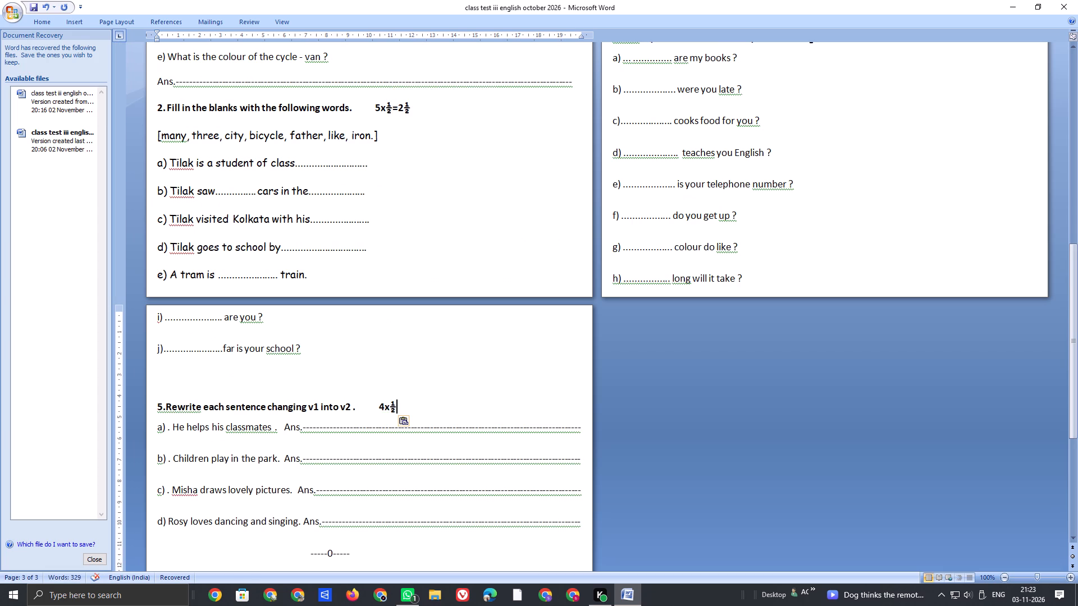
{"action": "key", "text": "equal"}
{"action": "key", "text": "2"}
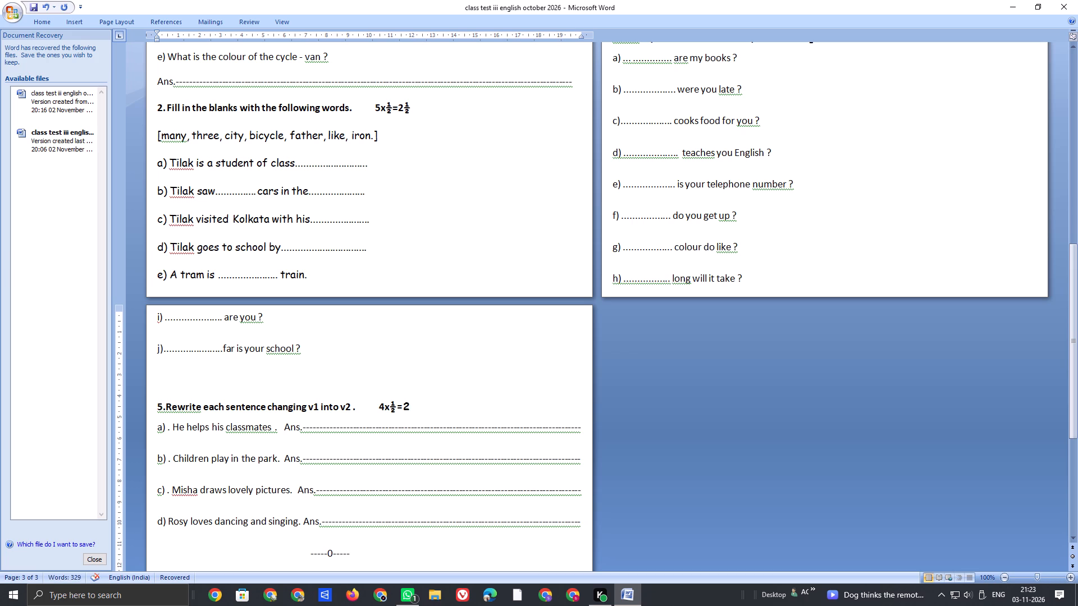
Look over the test paper's sections 1 to 5, checking the questions and the marks beside each heading.
{"action": "scroll", "coordinate": [461, 416], "scroll_direction": "up", "scroll_amount": 19}
{"action": "scroll", "coordinate": [488, 261], "scroll_direction": "down", "scroll_amount": 2}
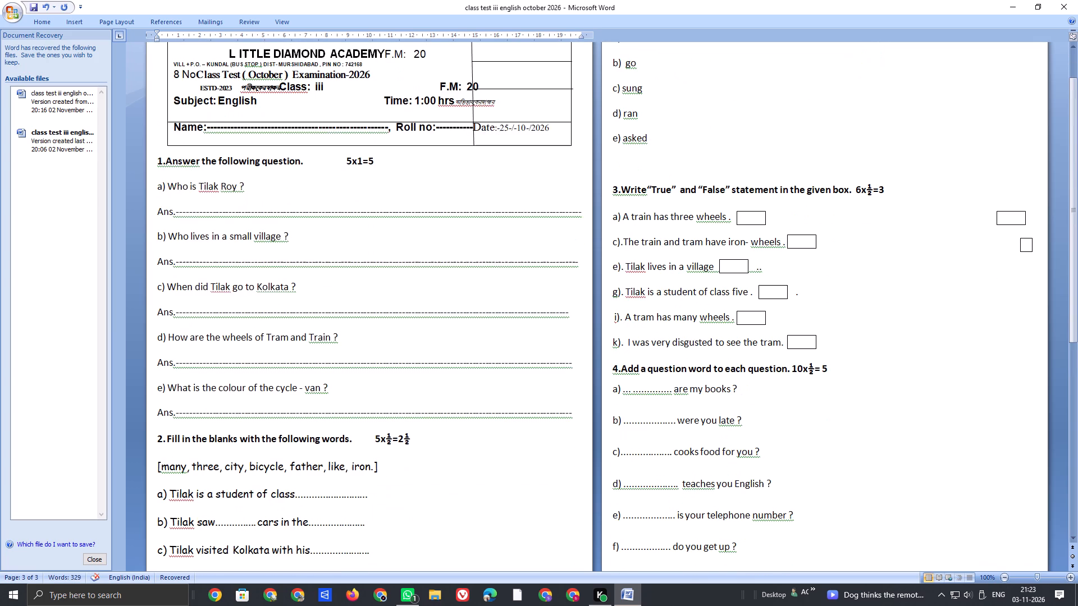
{"action": "scroll", "coordinate": [421, 380], "scroll_direction": "down", "scroll_amount": 6}
{"action": "scroll", "coordinate": [394, 295], "scroll_direction": "down", "scroll_amount": 2}
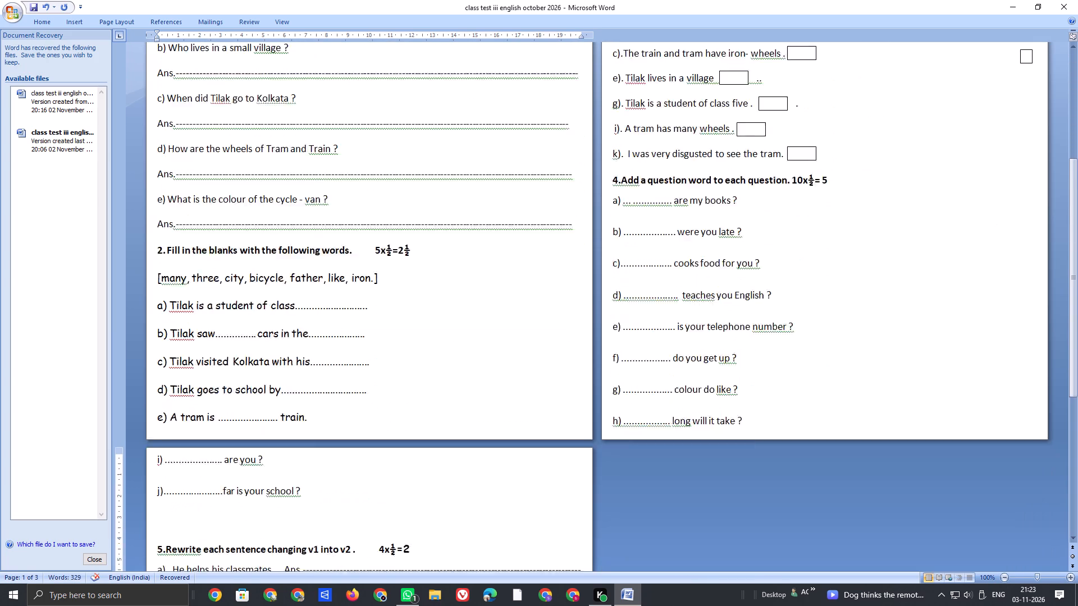
{"action": "scroll", "coordinate": [394, 295], "scroll_direction": "down", "scroll_amount": 5}
{"action": "scroll", "coordinate": [404, 182], "scroll_direction": "up", "scroll_amount": 5}
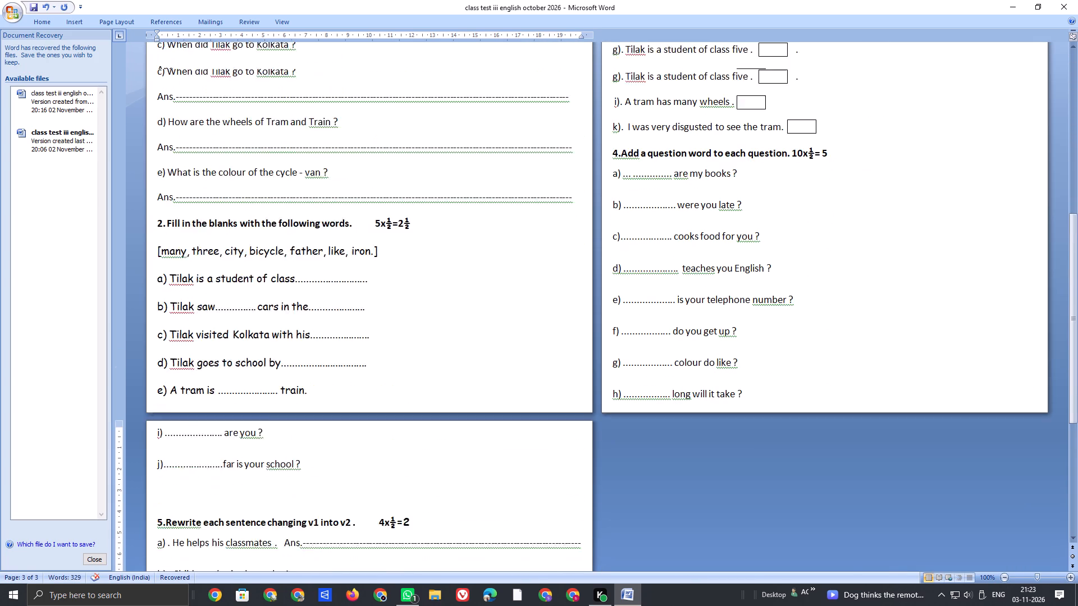
{"action": "scroll", "coordinate": [419, 208], "scroll_direction": "up", "scroll_amount": 6}
{"action": "scroll", "coordinate": [412, 274], "scroll_direction": "down", "scroll_amount": 2}
{"action": "scroll", "coordinate": [413, 320], "scroll_direction": "down", "scroll_amount": 6}
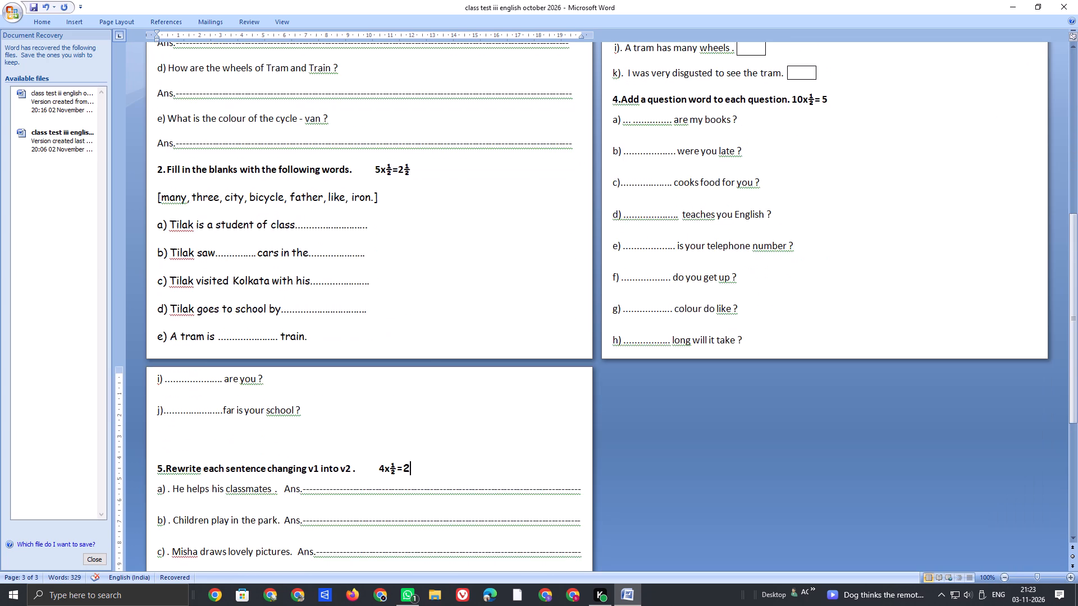
Review the whole test paper again, from the header and section 1 to the end of section 5, checking questions and marks.
{"action": "scroll", "coordinate": [413, 327], "scroll_direction": "down", "scroll_amount": 3}
{"action": "scroll", "coordinate": [413, 335], "scroll_direction": "up", "scroll_amount": 14}
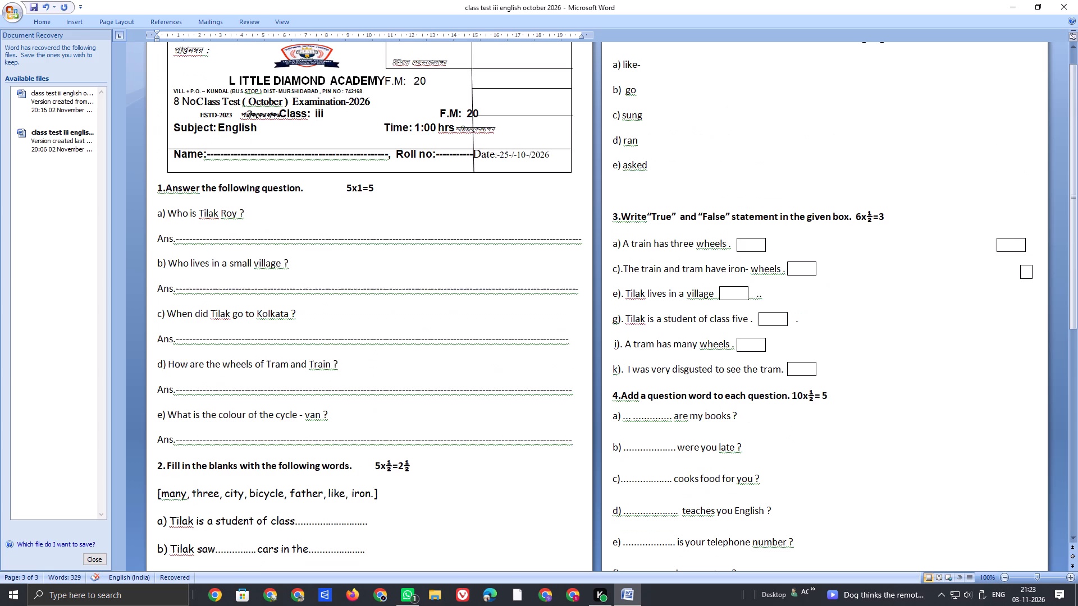
{"action": "scroll", "coordinate": [423, 324], "scroll_direction": "down", "scroll_amount": 2}
{"action": "scroll", "coordinate": [424, 324], "scroll_direction": "up", "scroll_amount": 4}
{"action": "scroll", "coordinate": [424, 324], "scroll_direction": "down", "scroll_amount": 1}
{"action": "scroll", "coordinate": [424, 324], "scroll_direction": "up", "scroll_amount": 5}
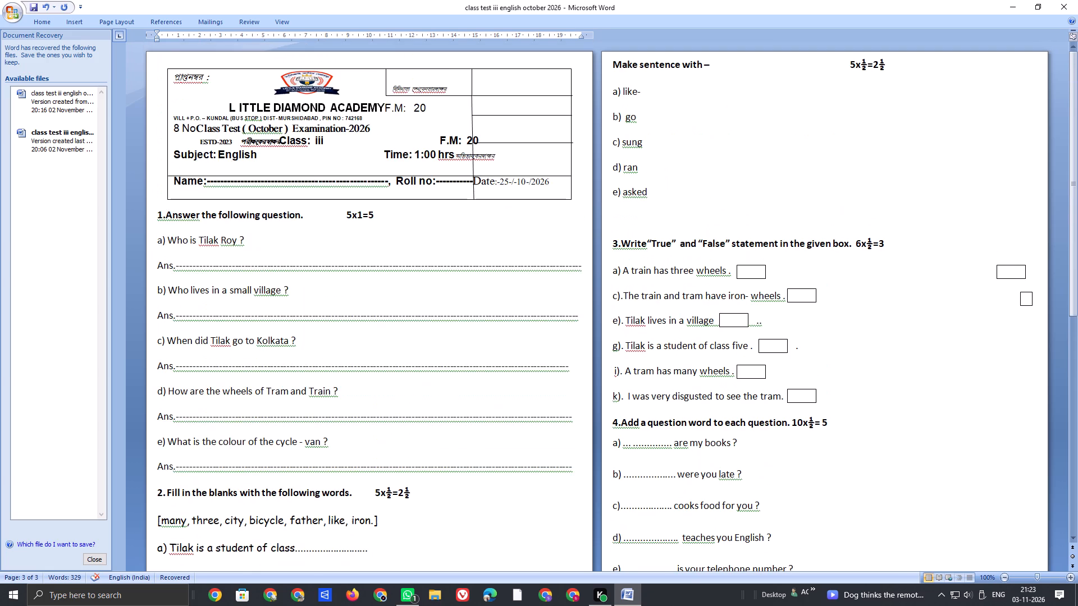
{"action": "scroll", "coordinate": [817, 184], "scroll_direction": "down", "scroll_amount": 2}
{"action": "scroll", "coordinate": [893, 199], "scroll_direction": "down", "scroll_amount": 2}
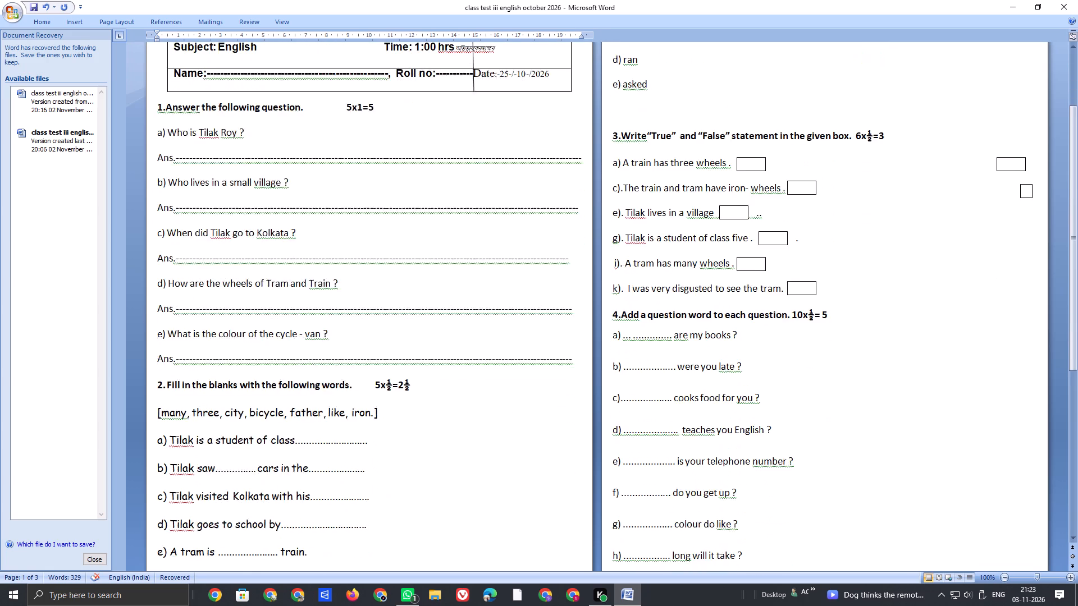
{"action": "scroll", "coordinate": [893, 201], "scroll_direction": "down", "scroll_amount": 5}
{"action": "scroll", "coordinate": [830, 251], "scroll_direction": "down", "scroll_amount": 1}
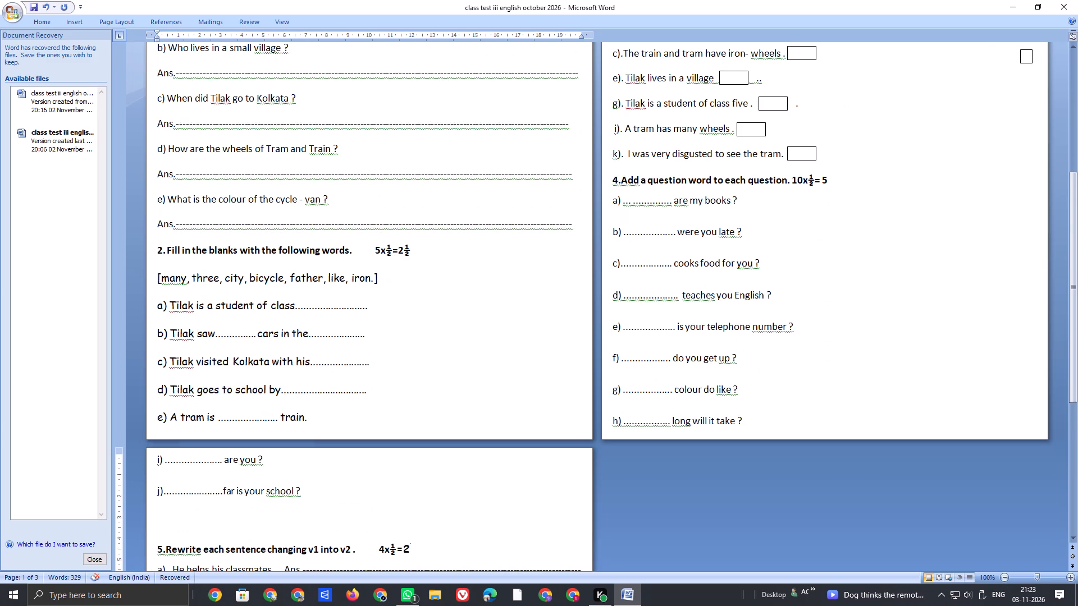
{"action": "scroll", "coordinate": [828, 251], "scroll_direction": "down", "scroll_amount": 11}
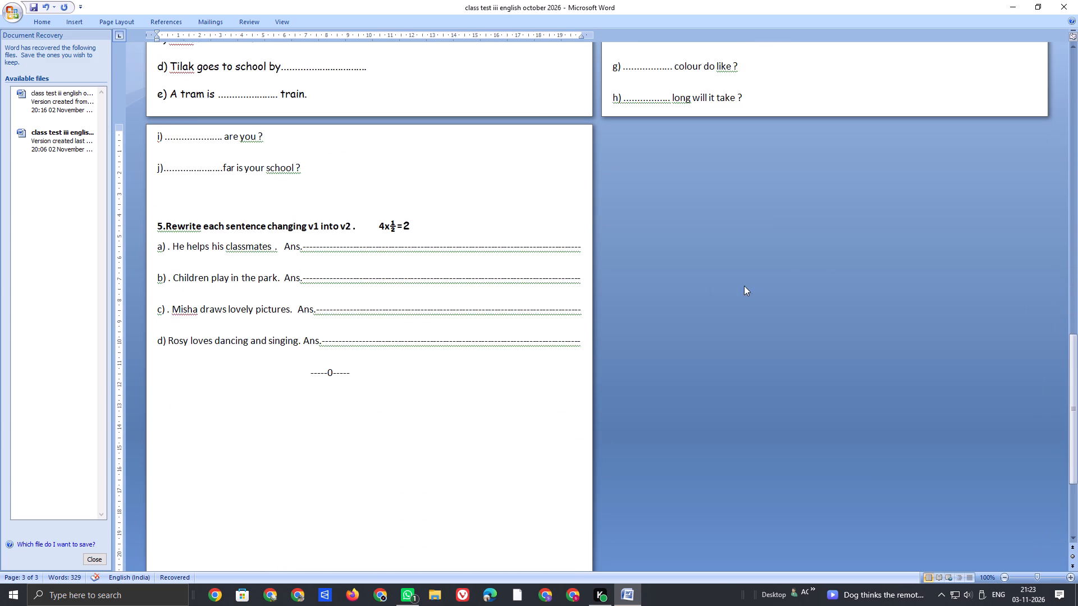
{"action": "scroll", "coordinate": [532, 308], "scroll_direction": "up", "scroll_amount": 5}
{"action": "scroll", "coordinate": [531, 301], "scroll_direction": "down", "scroll_amount": 11}
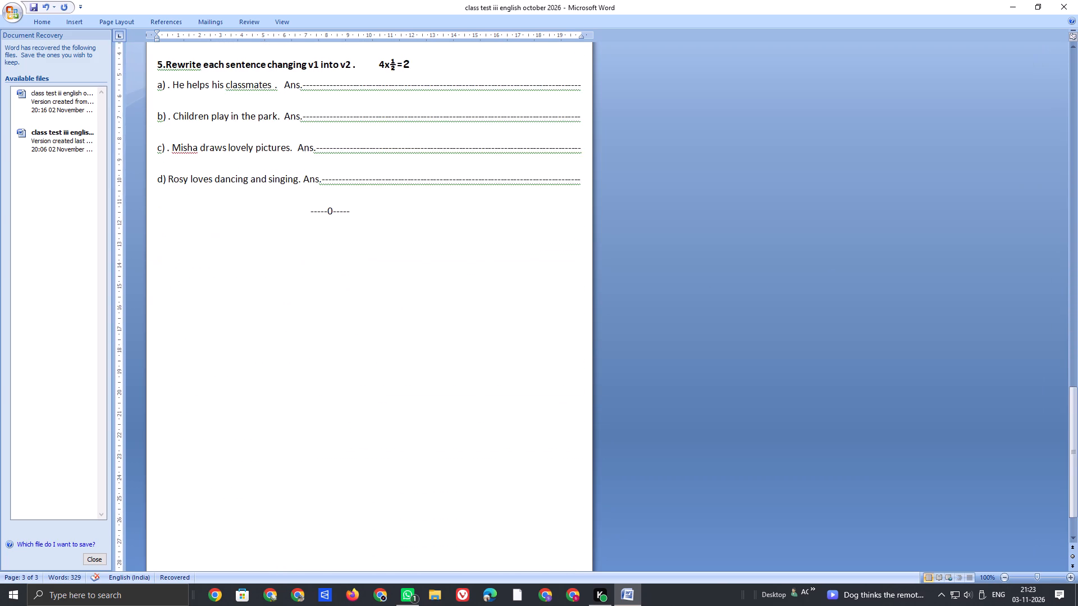
{"action": "scroll", "coordinate": [531, 300], "scroll_direction": "up", "scroll_amount": 4}
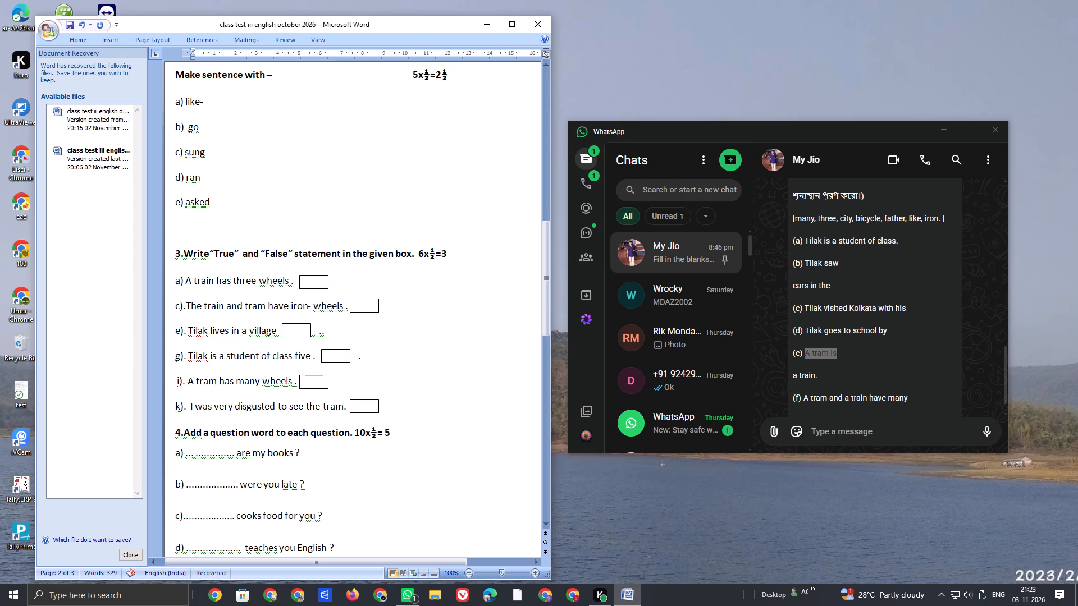
{"action": "scroll", "coordinate": [465, 270], "scroll_direction": "up", "scroll_amount": 16}
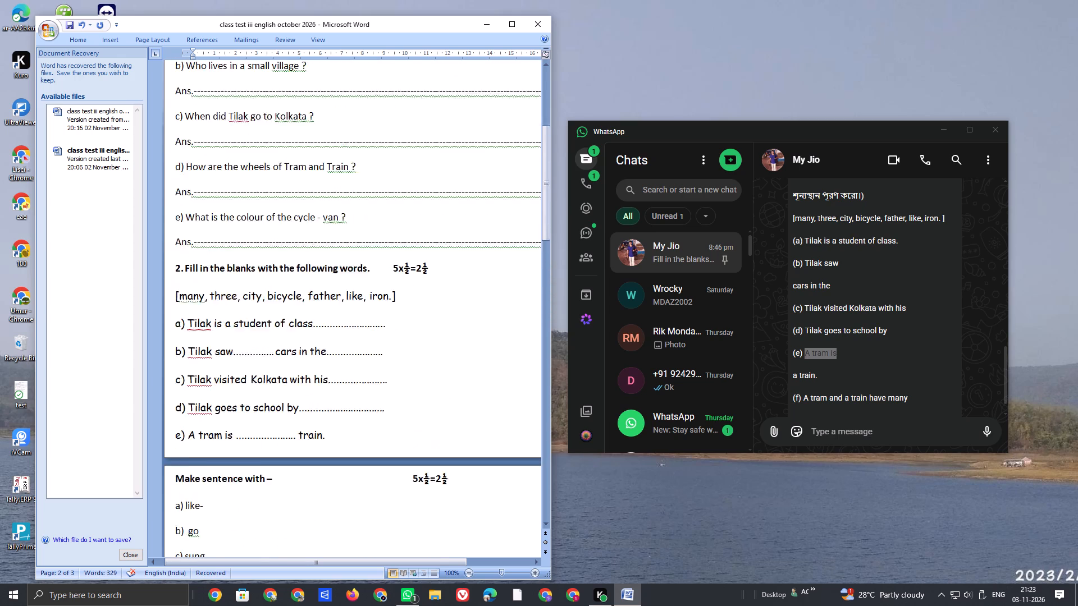
{"action": "scroll", "coordinate": [443, 241], "scroll_direction": "up", "scroll_amount": 6}
{"action": "scroll", "coordinate": [413, 250], "scroll_direction": "down", "scroll_amount": 9}
{"action": "scroll", "coordinate": [430, 315], "scroll_direction": "down", "scroll_amount": 3}
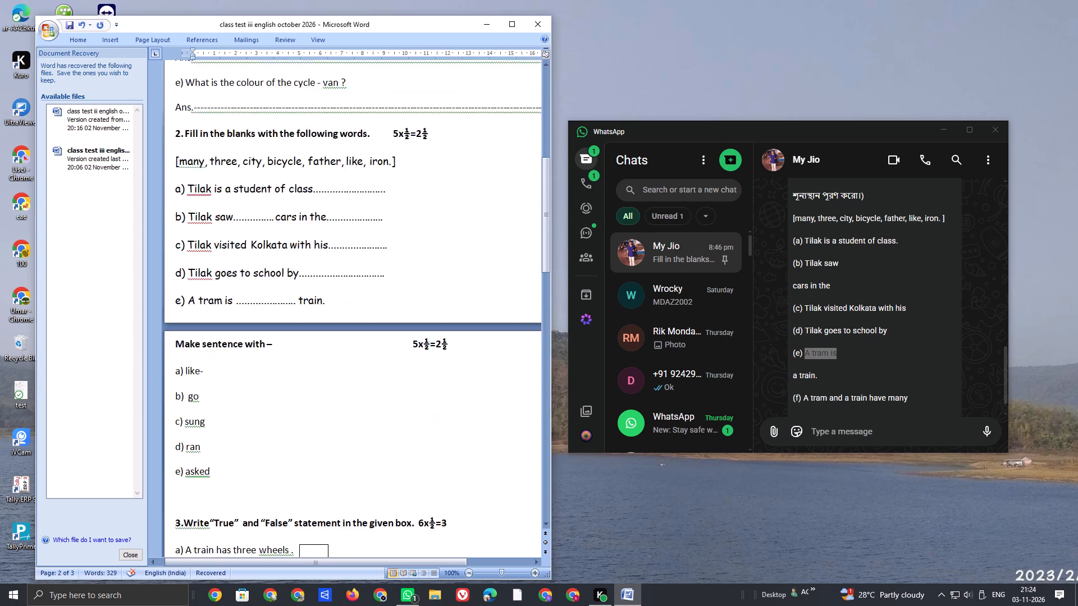
{"action": "scroll", "coordinate": [435, 377], "scroll_direction": "down", "scroll_amount": 1}
{"action": "scroll", "coordinate": [406, 317], "scroll_direction": "up", "scroll_amount": 2}
{"action": "scroll", "coordinate": [408, 322], "scroll_direction": "down", "scroll_amount": 7}
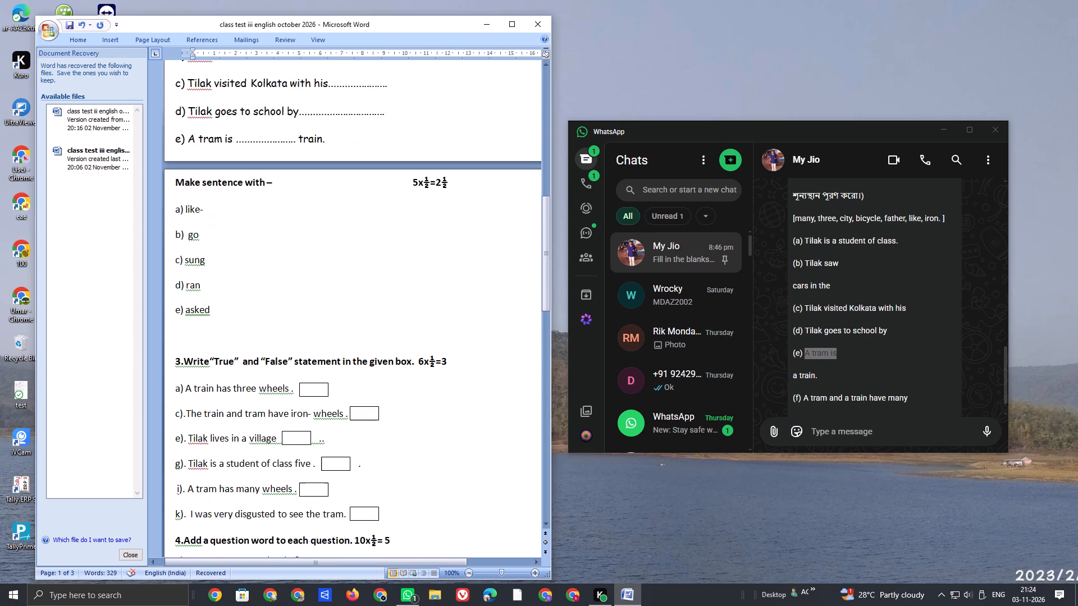
{"action": "scroll", "coordinate": [463, 370], "scroll_direction": "down", "scroll_amount": 3}
{"action": "scroll", "coordinate": [436, 310], "scroll_direction": "down", "scroll_amount": 3}
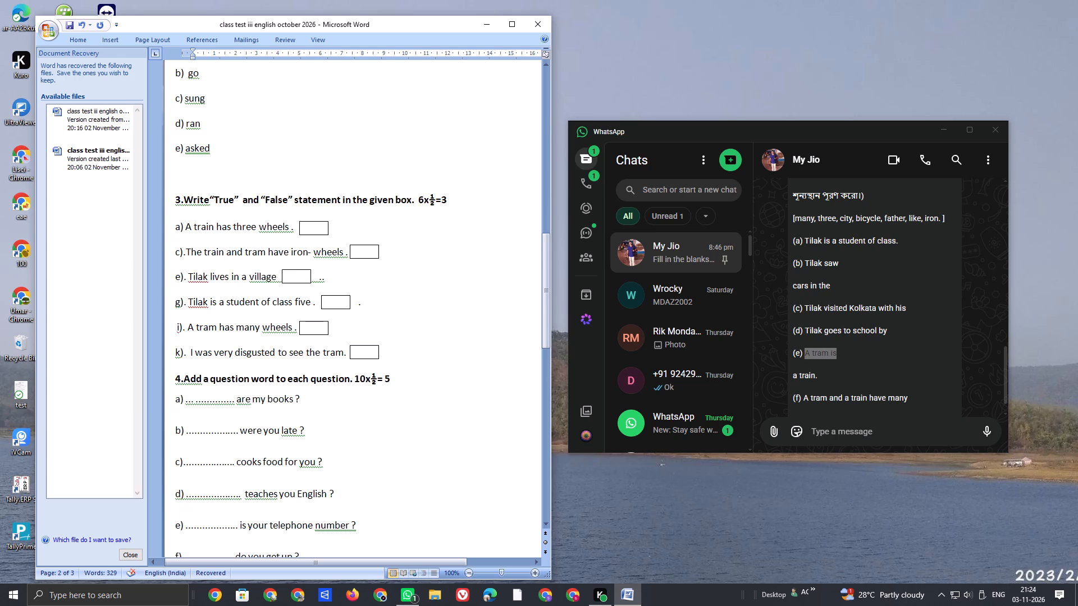
{"action": "scroll", "coordinate": [397, 378], "scroll_direction": "down", "scroll_amount": 16}
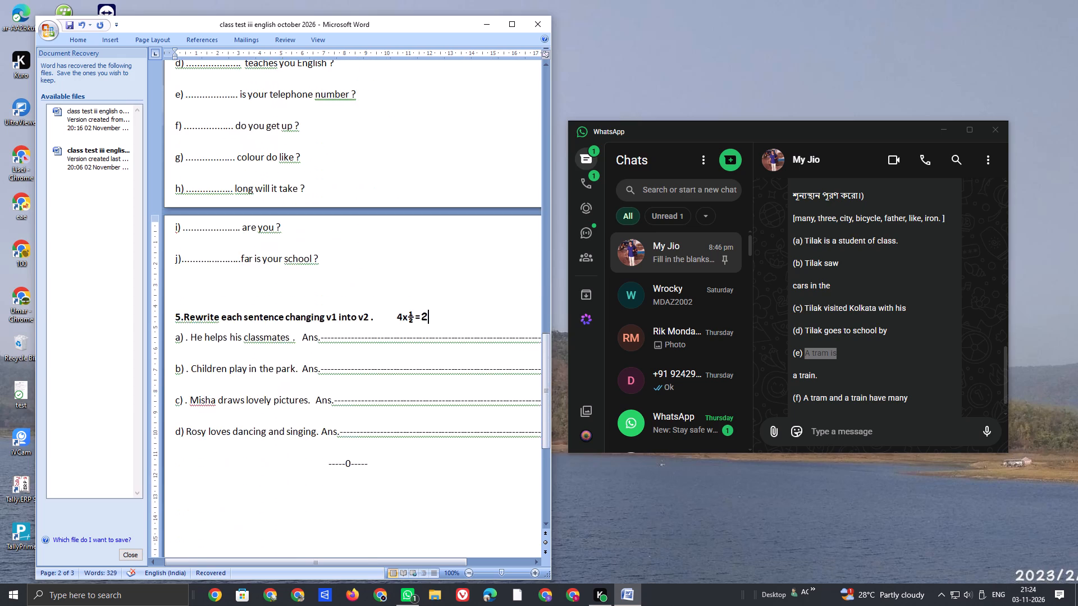
{"action": "scroll", "coordinate": [381, 358], "scroll_direction": "down", "scroll_amount": 5}
{"action": "scroll", "coordinate": [389, 381], "scroll_direction": "up", "scroll_amount": 7}
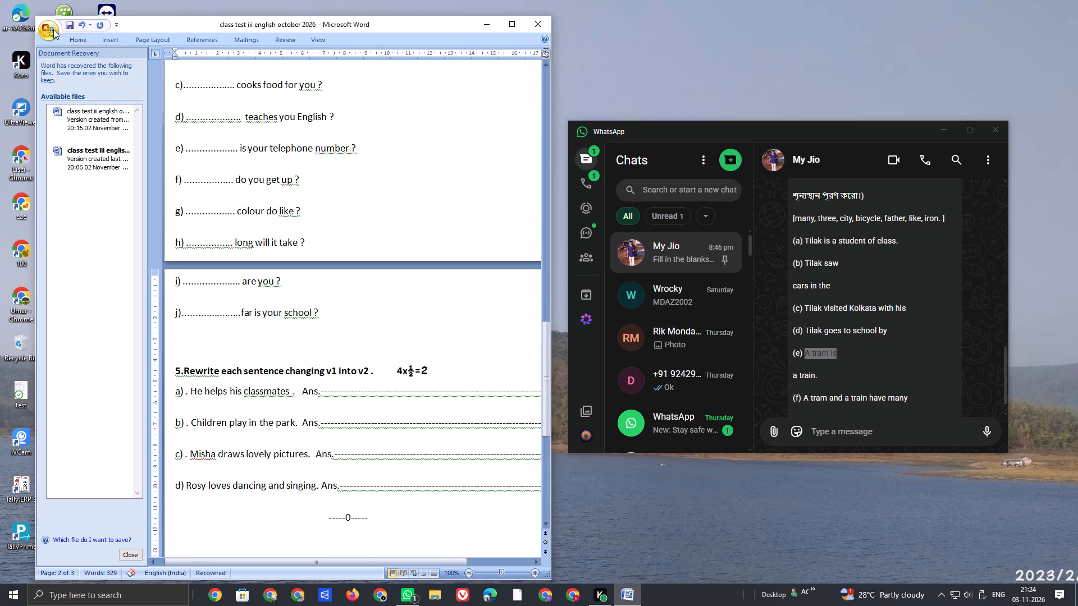
Save a copy of the test paper in the Downloads folder as "class test iii english october 2026 edited...".
{"action": "left_click", "coordinate": [52, 29]}
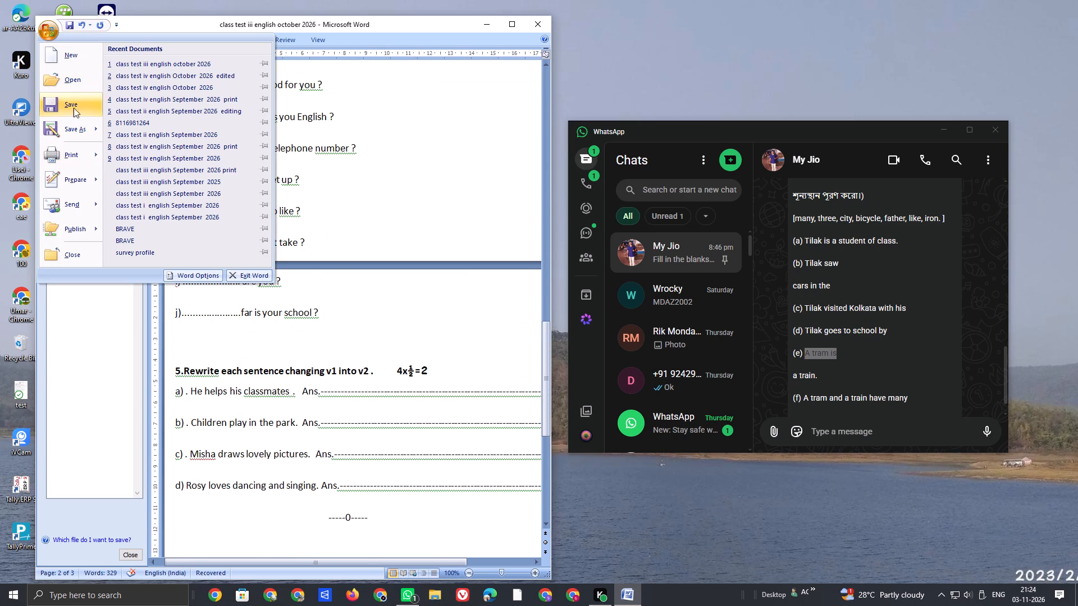
{"action": "left_click", "coordinate": [73, 126]}
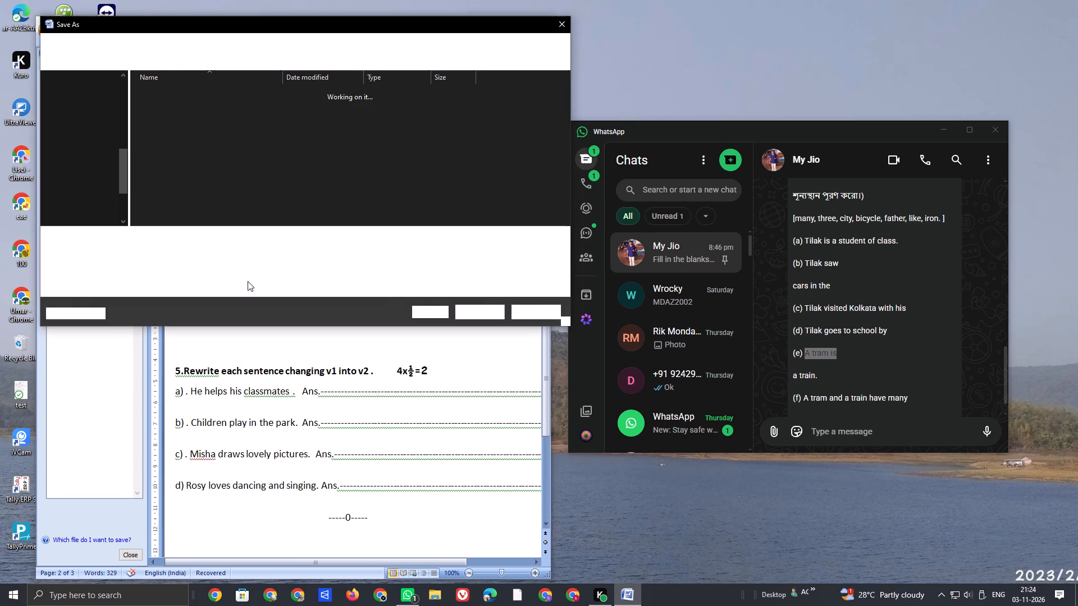
{"action": "left_click", "coordinate": [210, 234]}
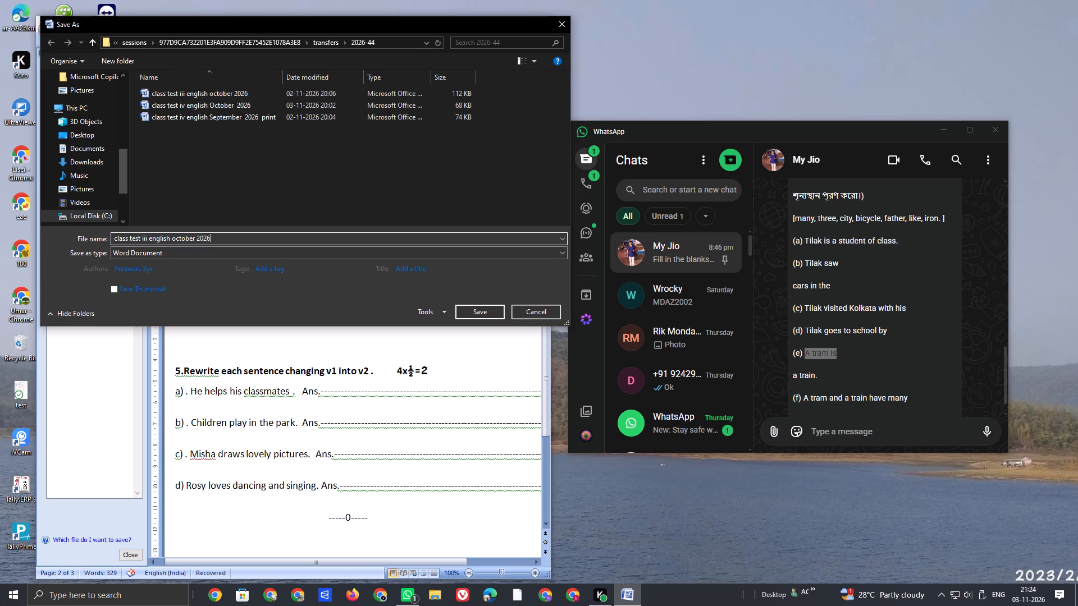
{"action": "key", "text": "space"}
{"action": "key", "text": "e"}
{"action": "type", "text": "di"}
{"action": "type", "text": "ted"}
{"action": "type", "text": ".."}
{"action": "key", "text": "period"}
{"action": "scroll", "coordinate": [90, 154], "scroll_direction": "up", "scroll_amount": 15}
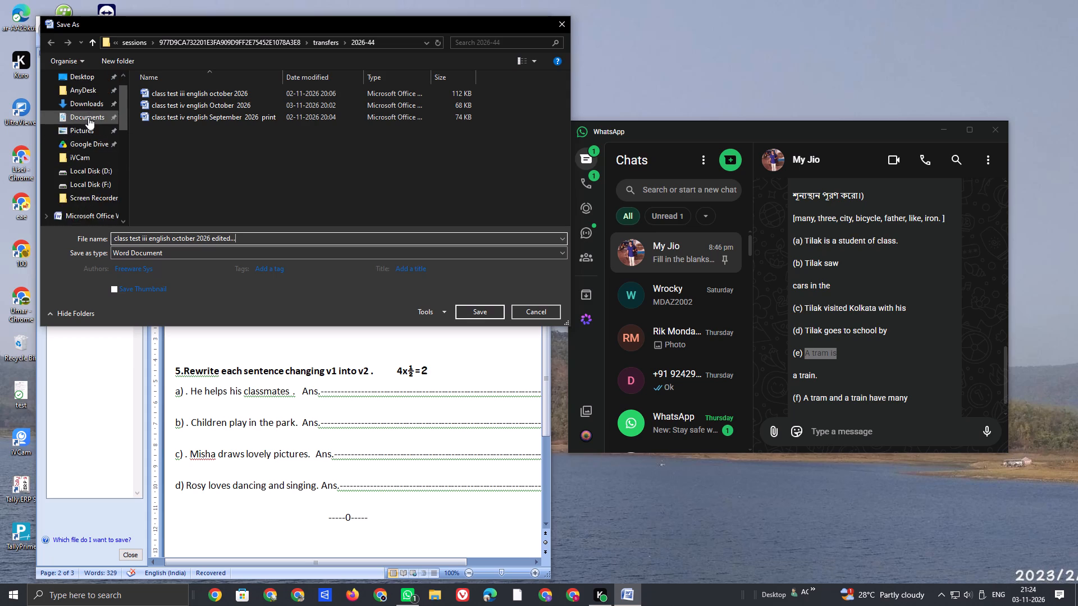
{"action": "scroll", "coordinate": [88, 117], "scroll_direction": "up", "scroll_amount": 3}
{"action": "left_click", "coordinate": [85, 126]}
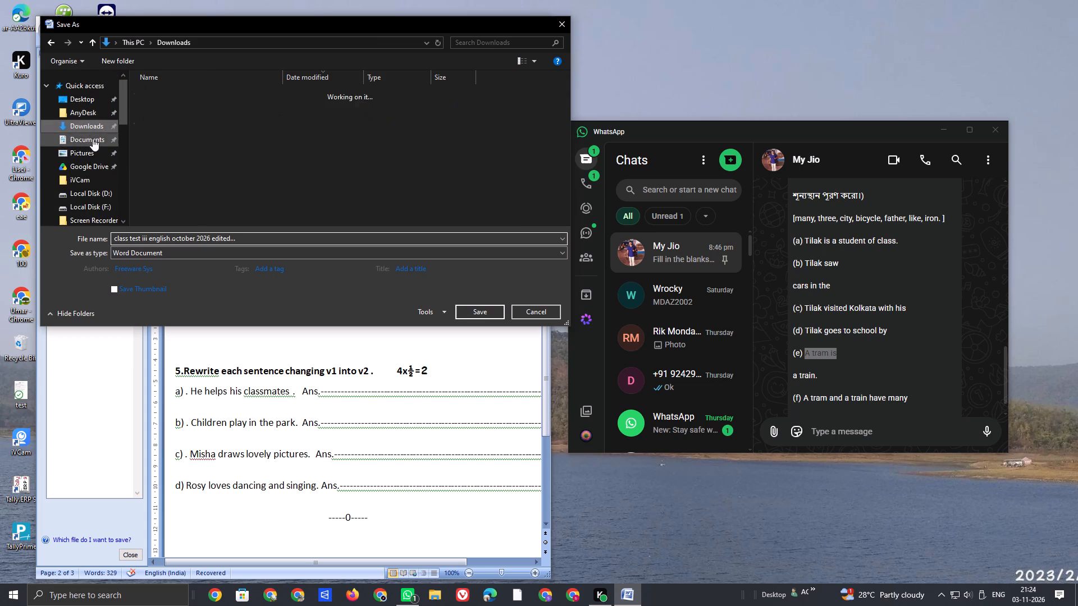
{"action": "left_click", "coordinate": [474, 308]}
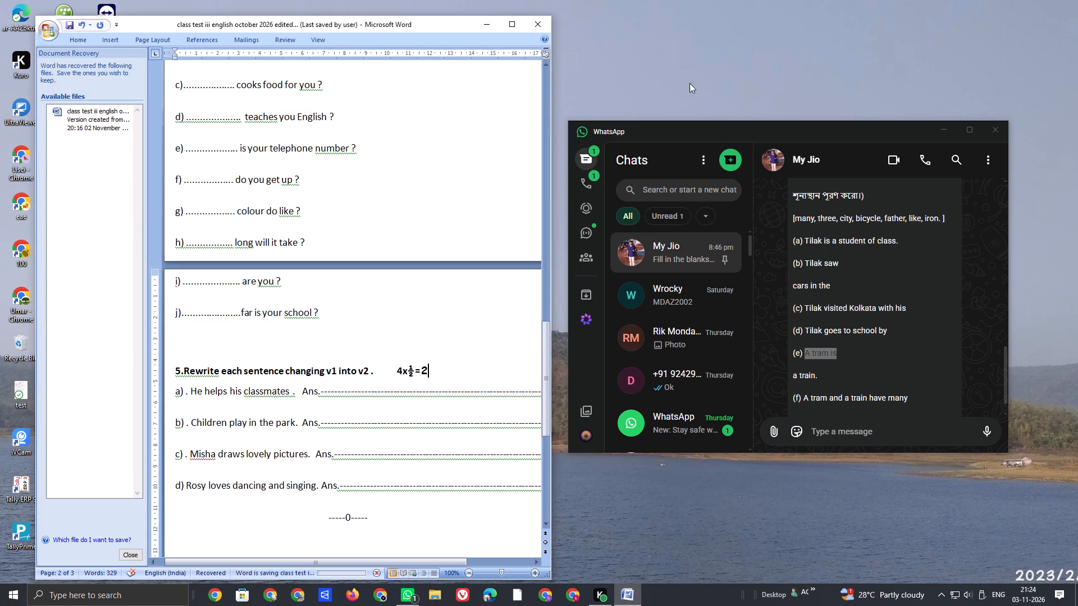
{"action": "left_click", "coordinate": [704, 50]}
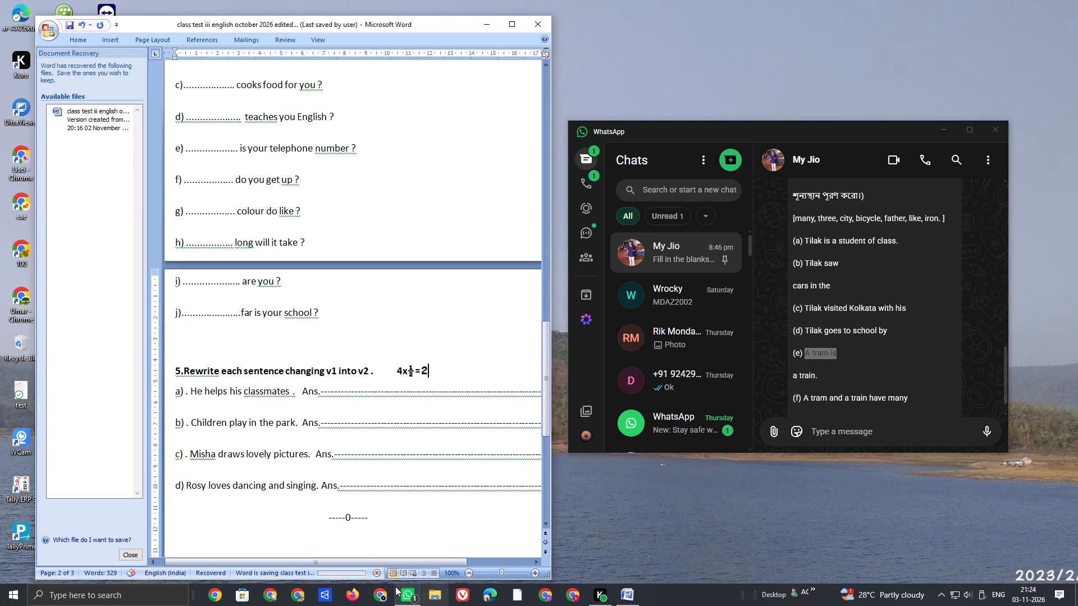
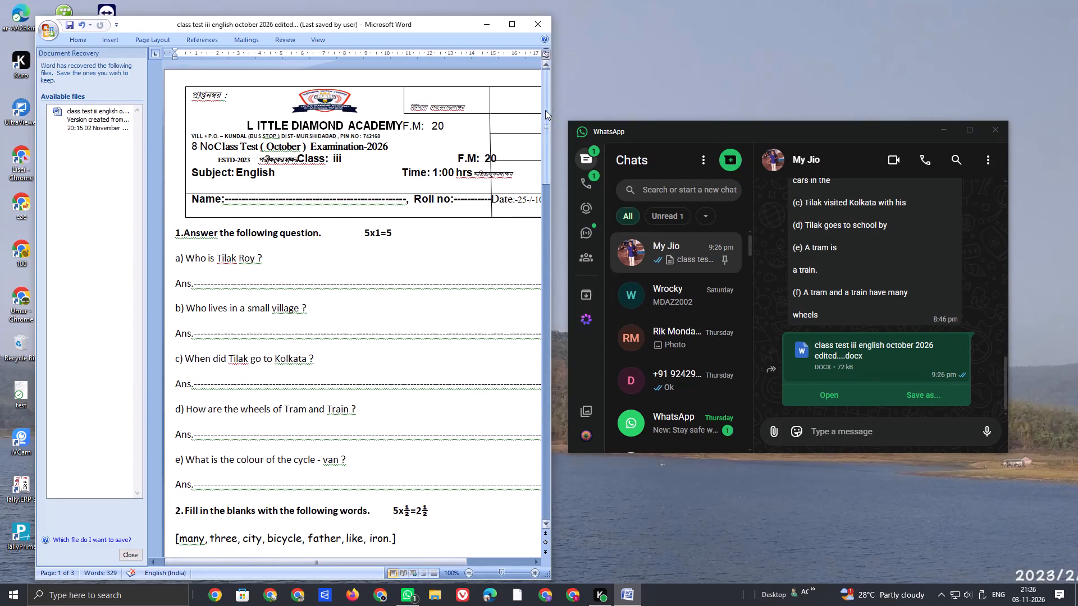
Review the test paper again from its header through the fill-in-the-blanks and make-sentence sections, checking the questions and marks.
{"action": "left_click_drag", "start_coordinate": [548, 129], "coordinate": [546, 112]}
{"action": "left_click", "coordinate": [545, 204]}
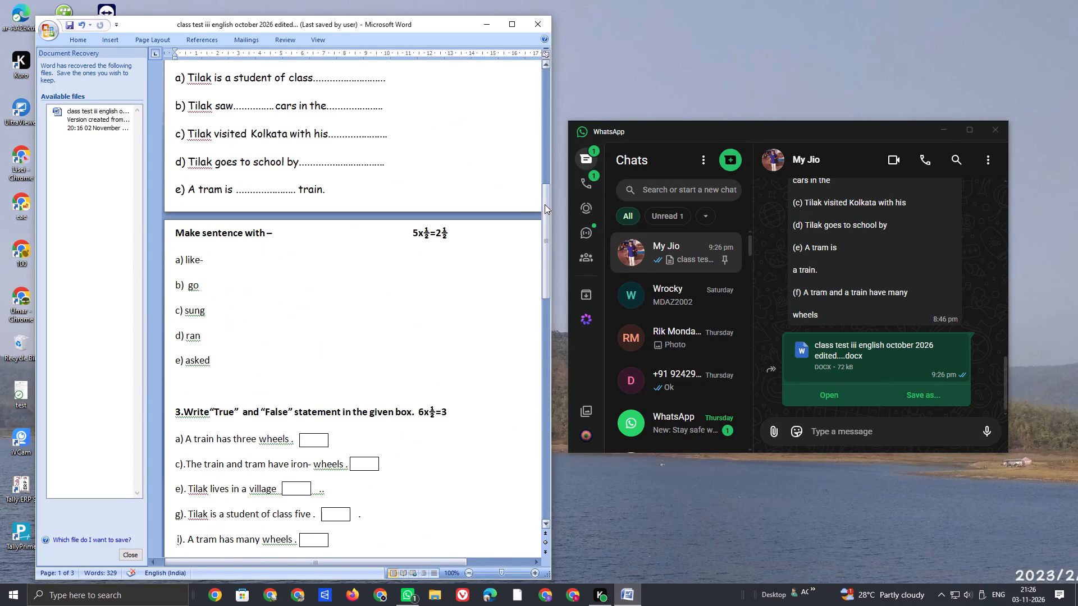
{"action": "left_click_drag", "start_coordinate": [545, 204], "coordinate": [522, 85]}
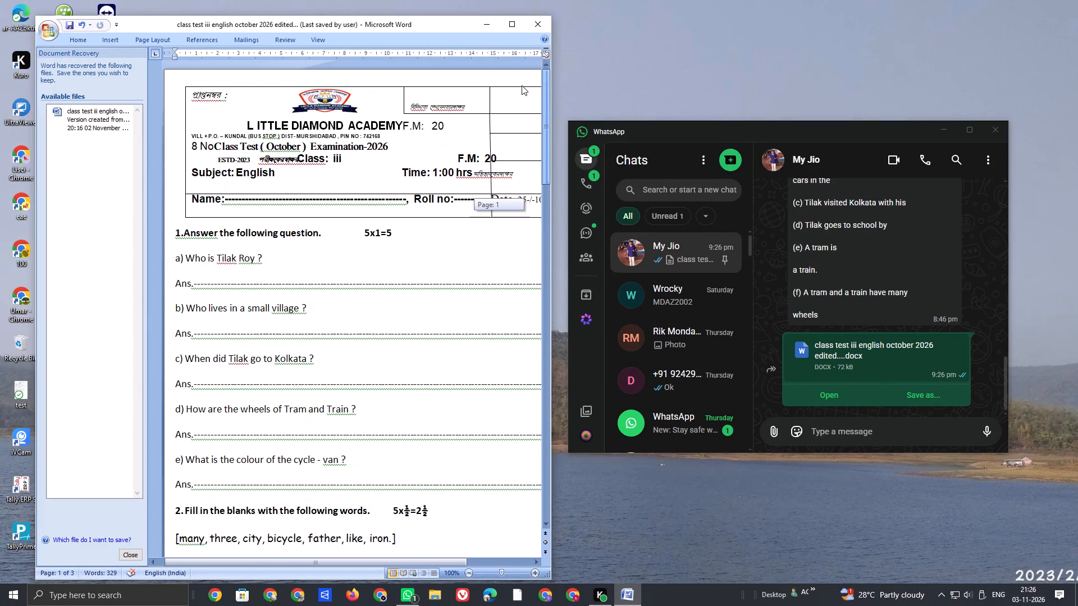
{"action": "left_click_drag", "start_coordinate": [522, 85], "coordinate": [522, 84]}
{"action": "scroll", "coordinate": [522, 154], "scroll_direction": "up", "scroll_amount": 2}
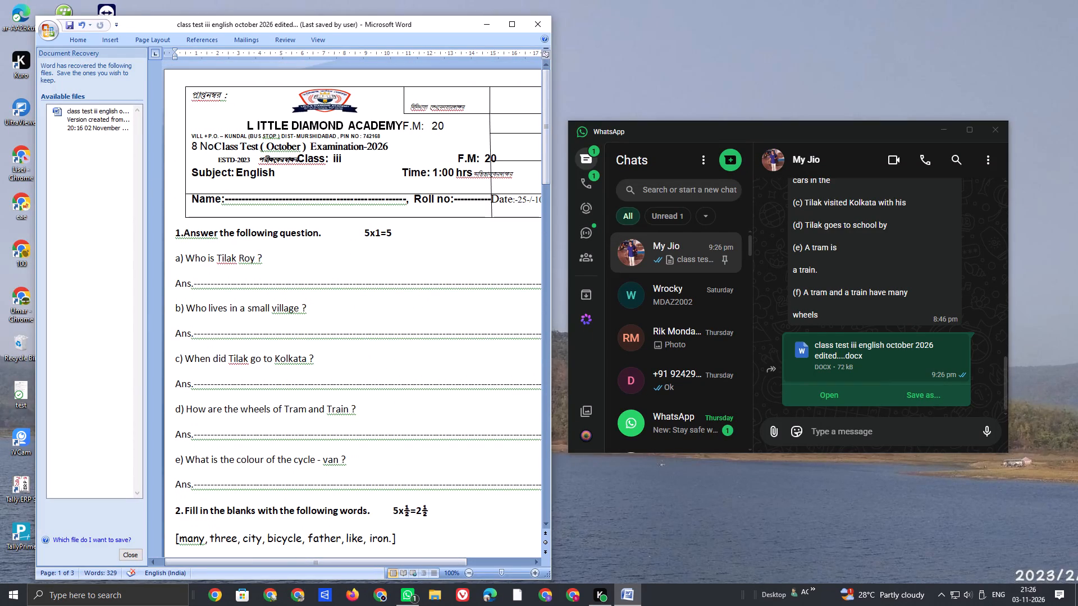
{"action": "scroll", "coordinate": [481, 251], "scroll_direction": "down", "scroll_amount": 3}
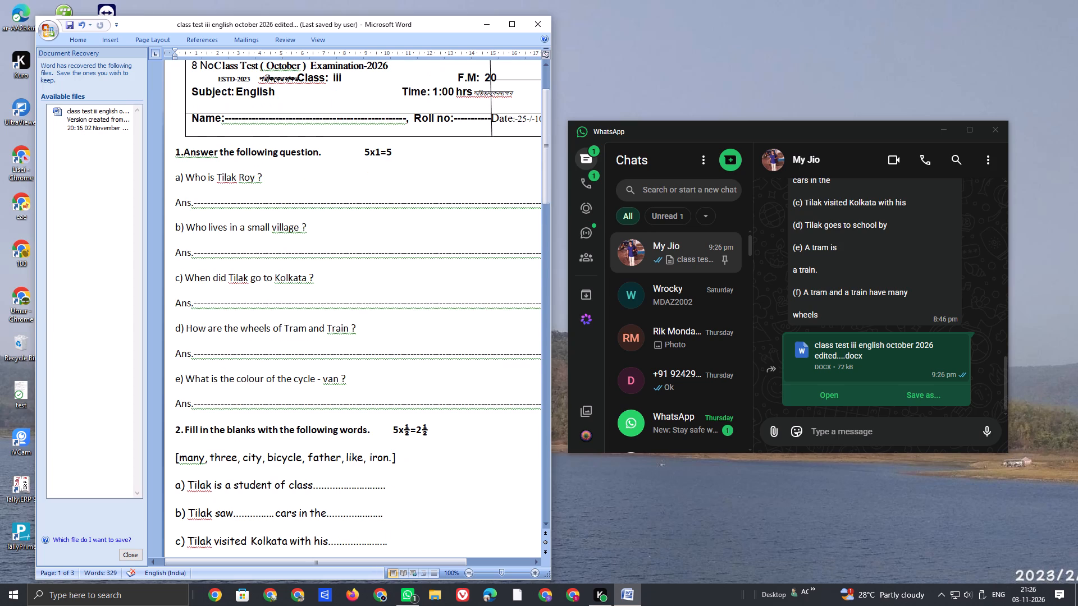
{"action": "scroll", "coordinate": [479, 276], "scroll_direction": "down", "scroll_amount": 11}
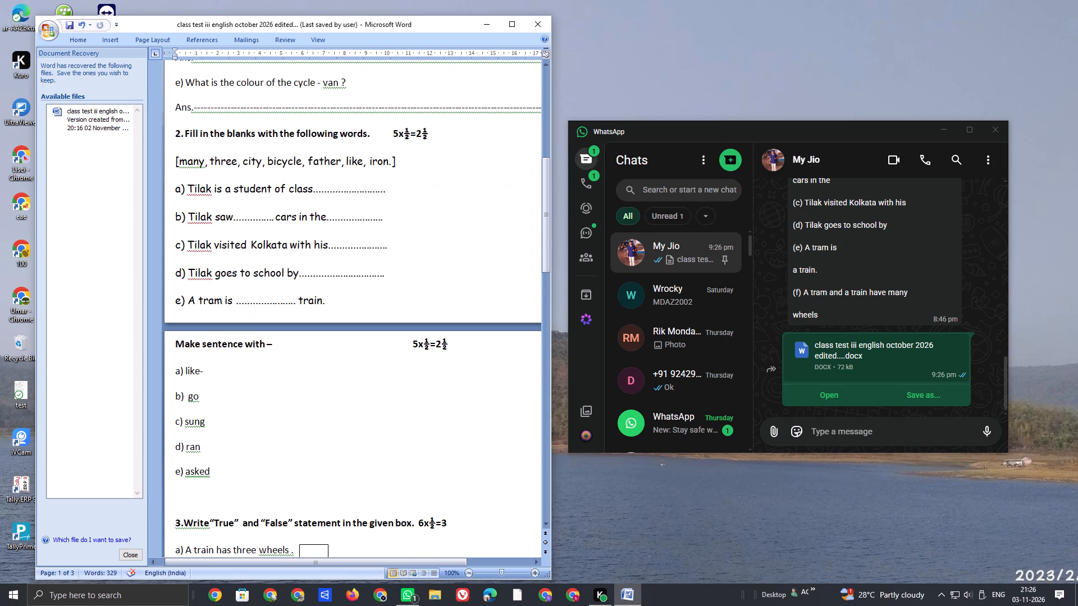
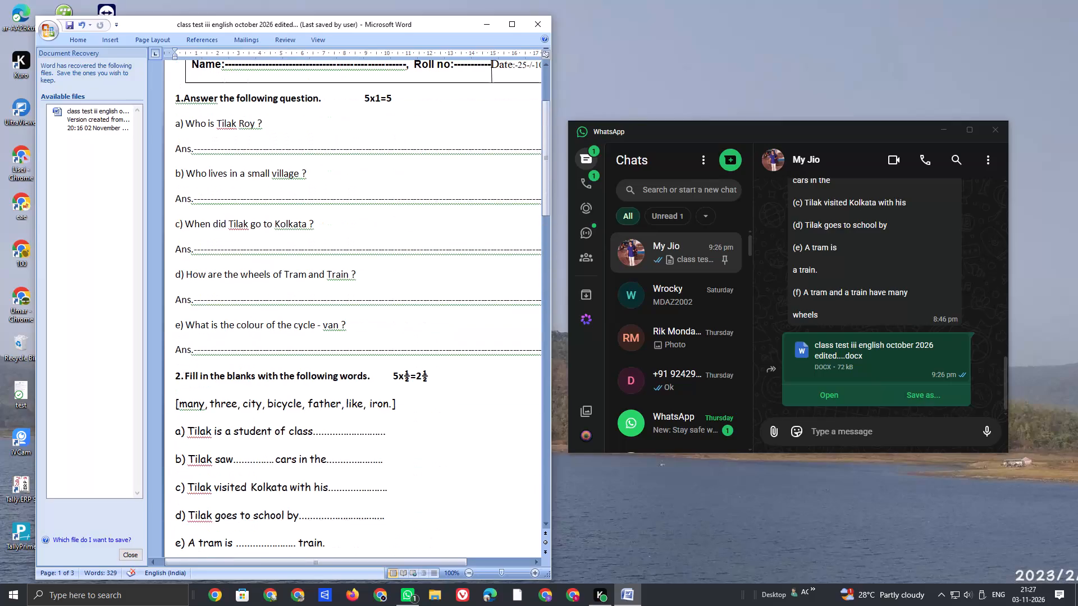
Close the English test paper document and exit the word processor.
{"action": "double_click", "coordinate": [544, 20]}
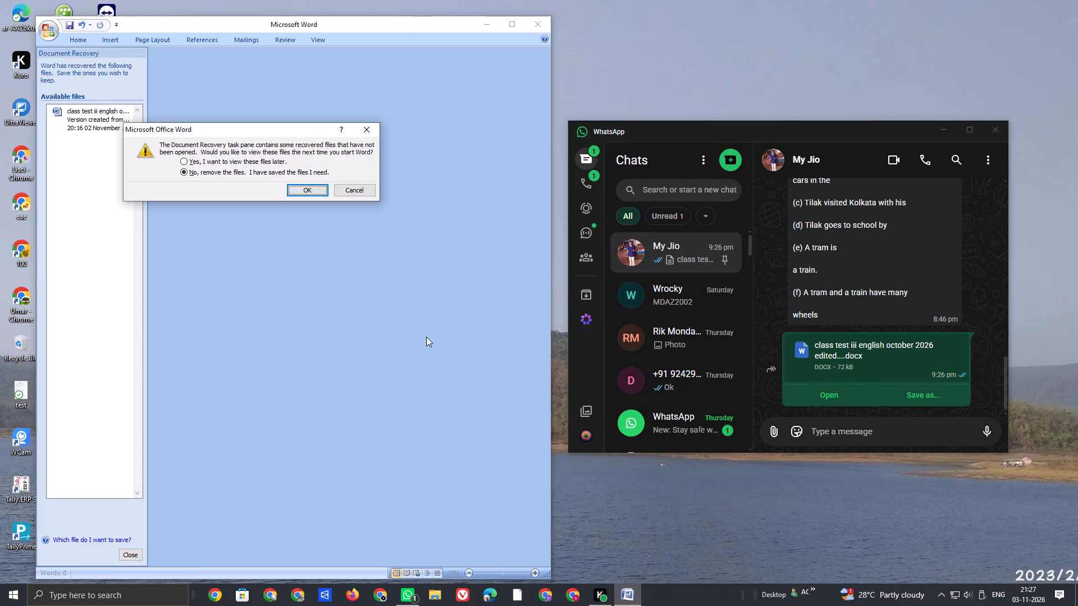